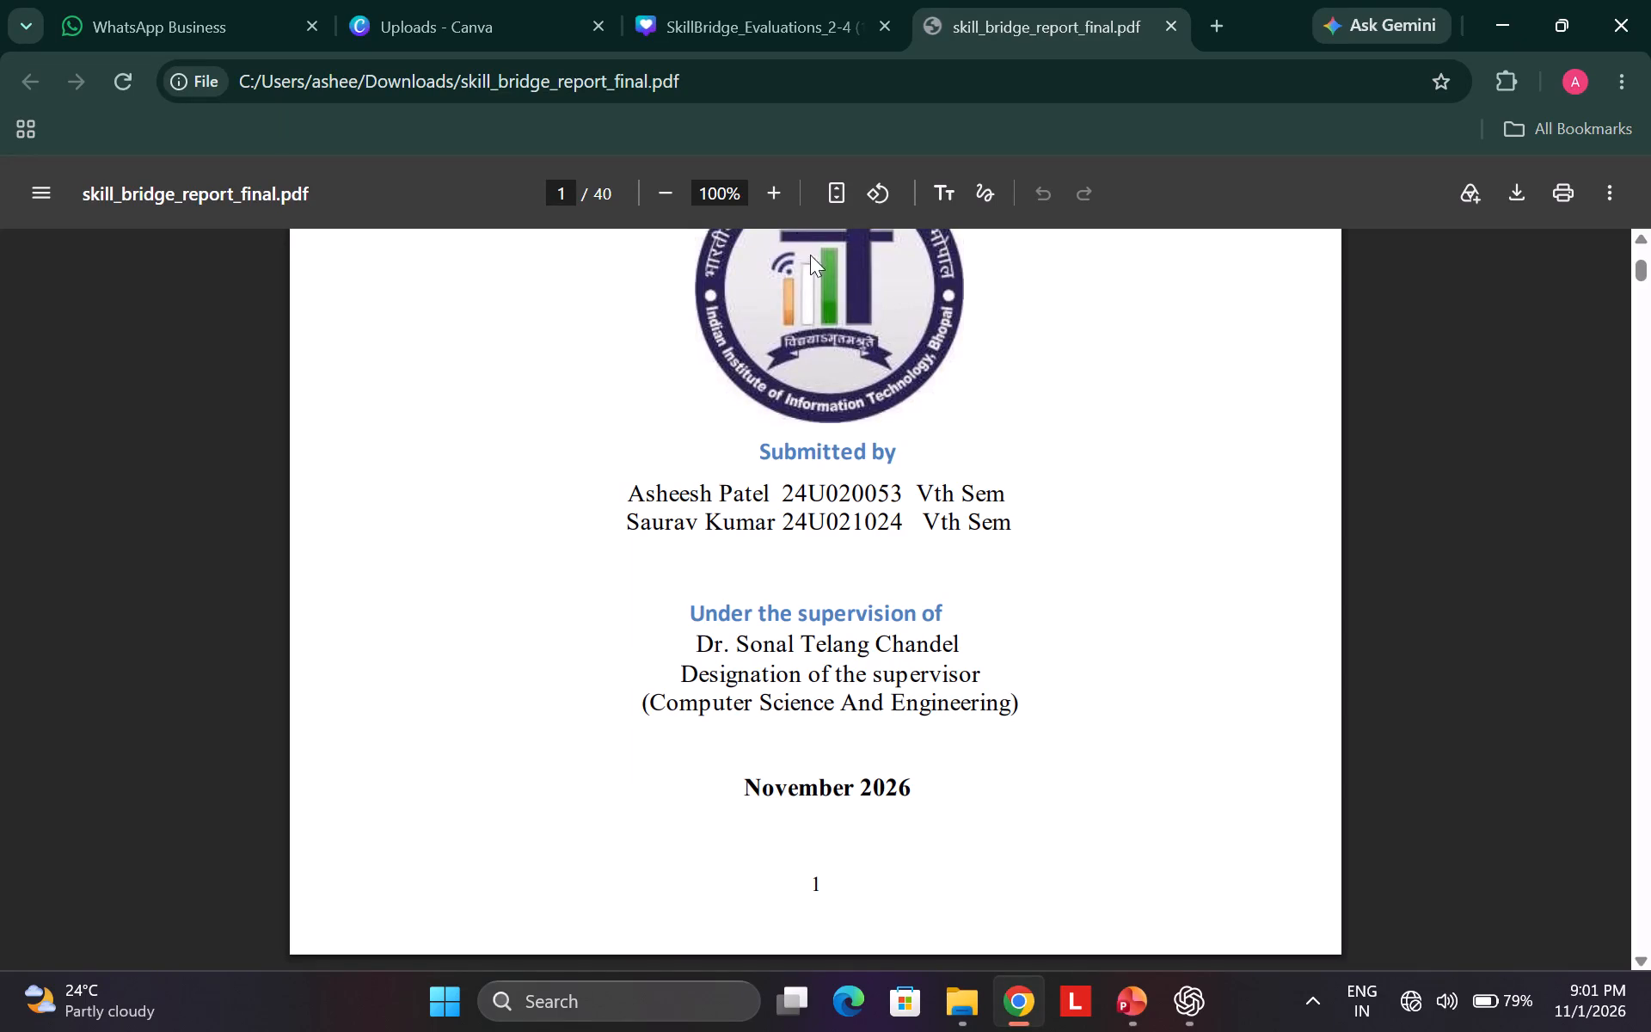
Close the skill_bridge_report_final.pdf report and return to the SkillBridge_Evaluations_2-4 (1).pdf design.
{"action": "left_click", "coordinate": [925, 520]}
{"action": "left_click", "coordinate": [1165, 25]}
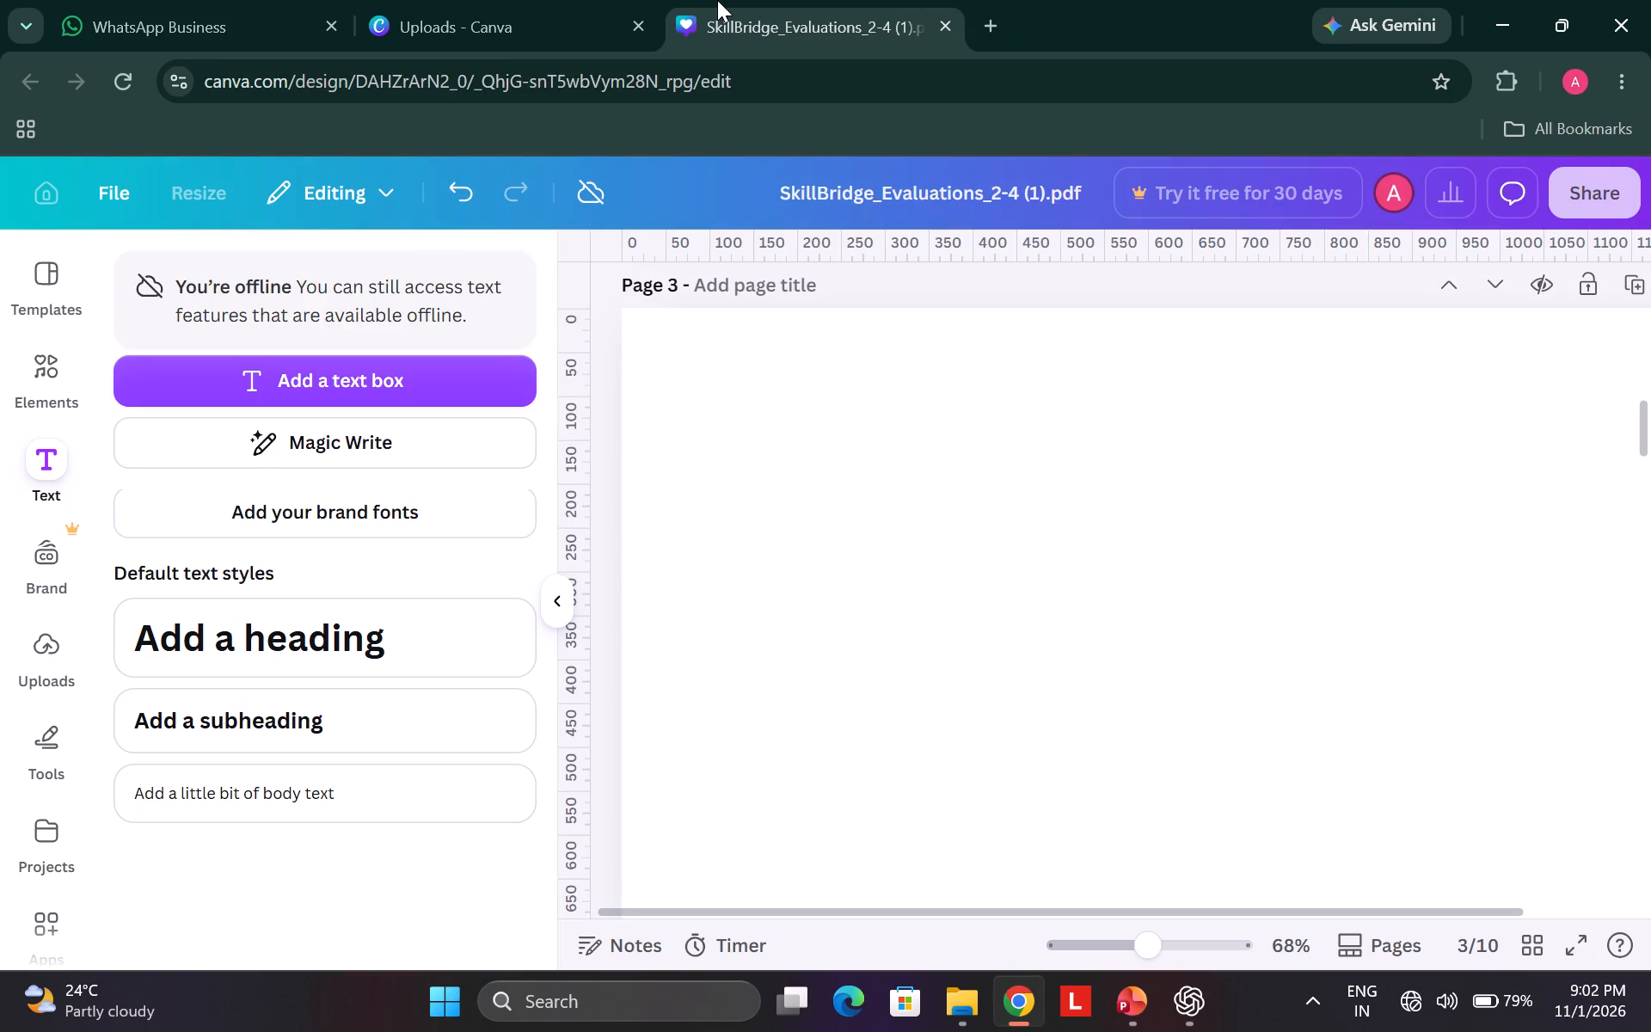
Review the project objective slide on page 2 and the lower part of the title slide, dismissing the OneDrive notification.
{"action": "scroll", "coordinate": [795, 511], "scroll_direction": "up", "scroll_amount": 1}
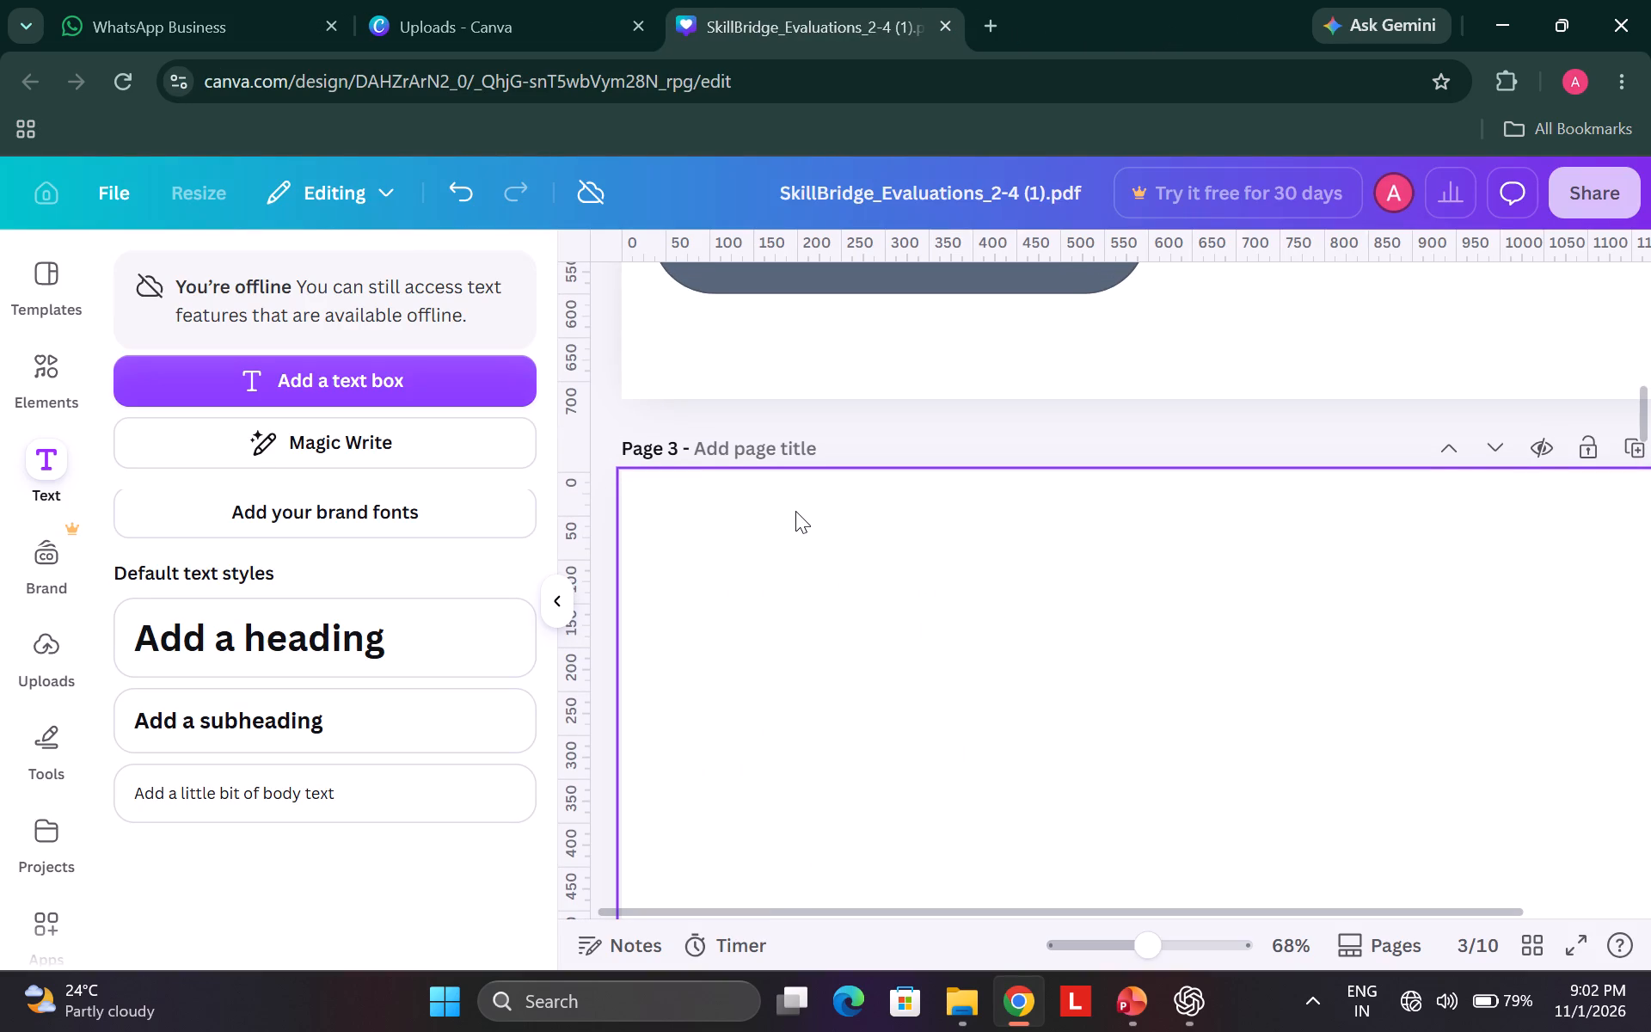
{"action": "scroll", "coordinate": [795, 511], "scroll_direction": "up", "scroll_amount": 1}
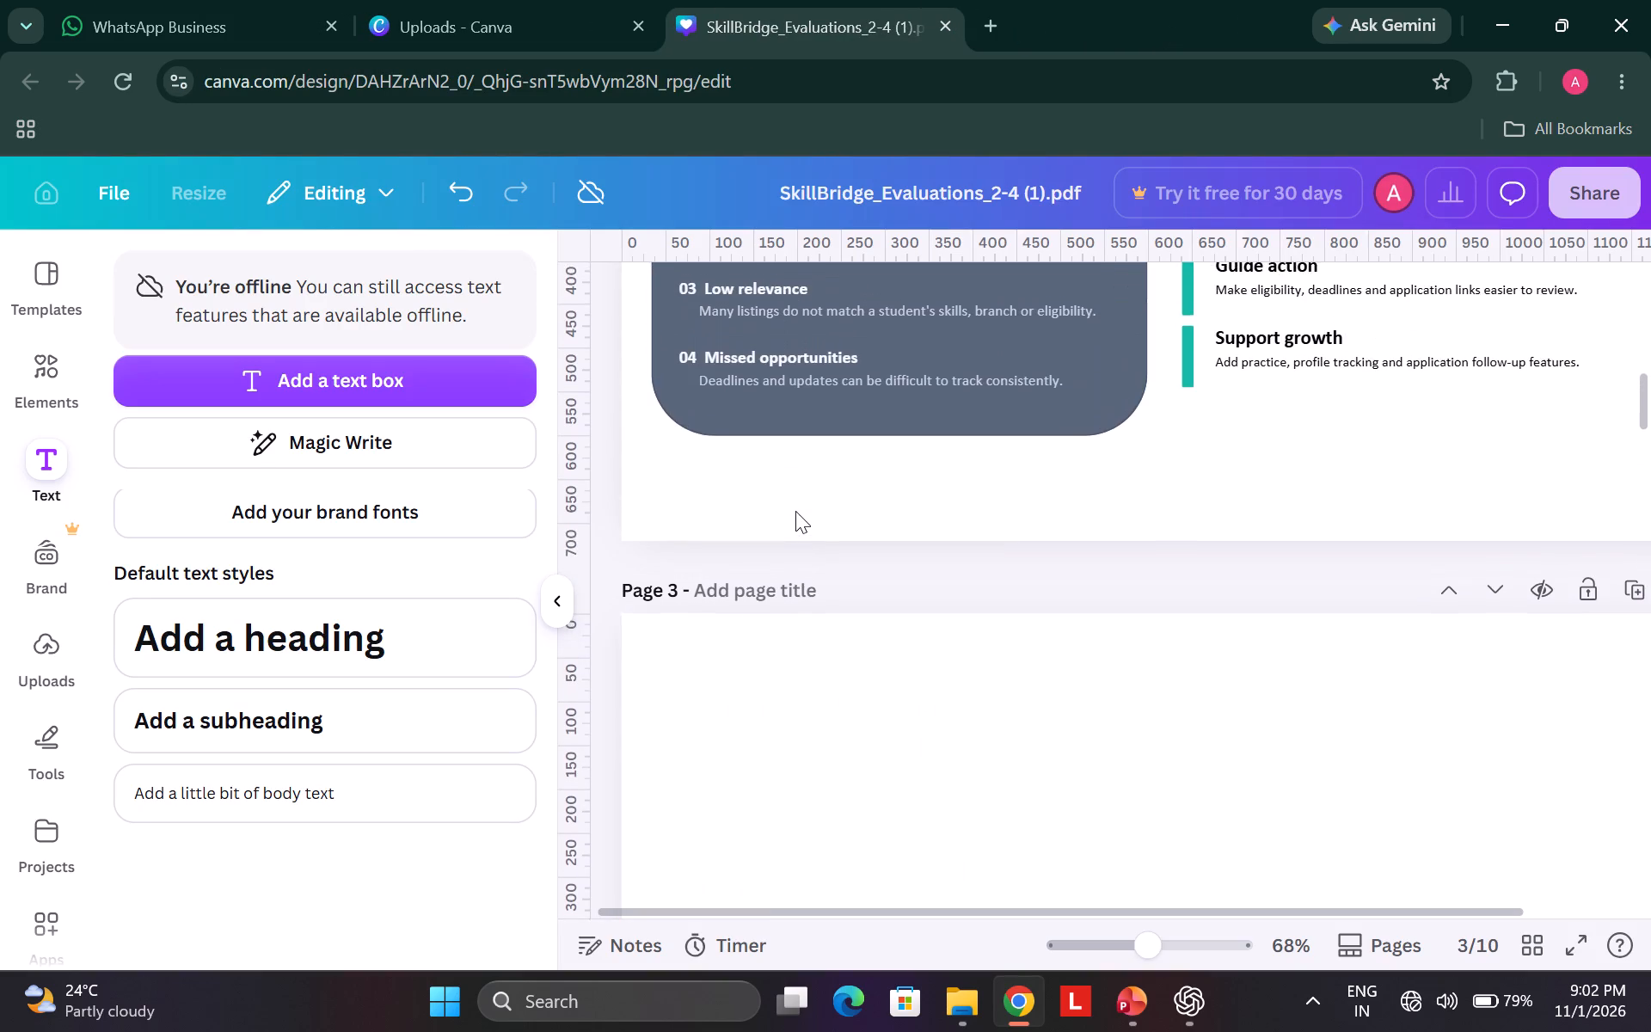
{"action": "scroll", "coordinate": [795, 511], "scroll_direction": "up", "scroll_amount": 2}
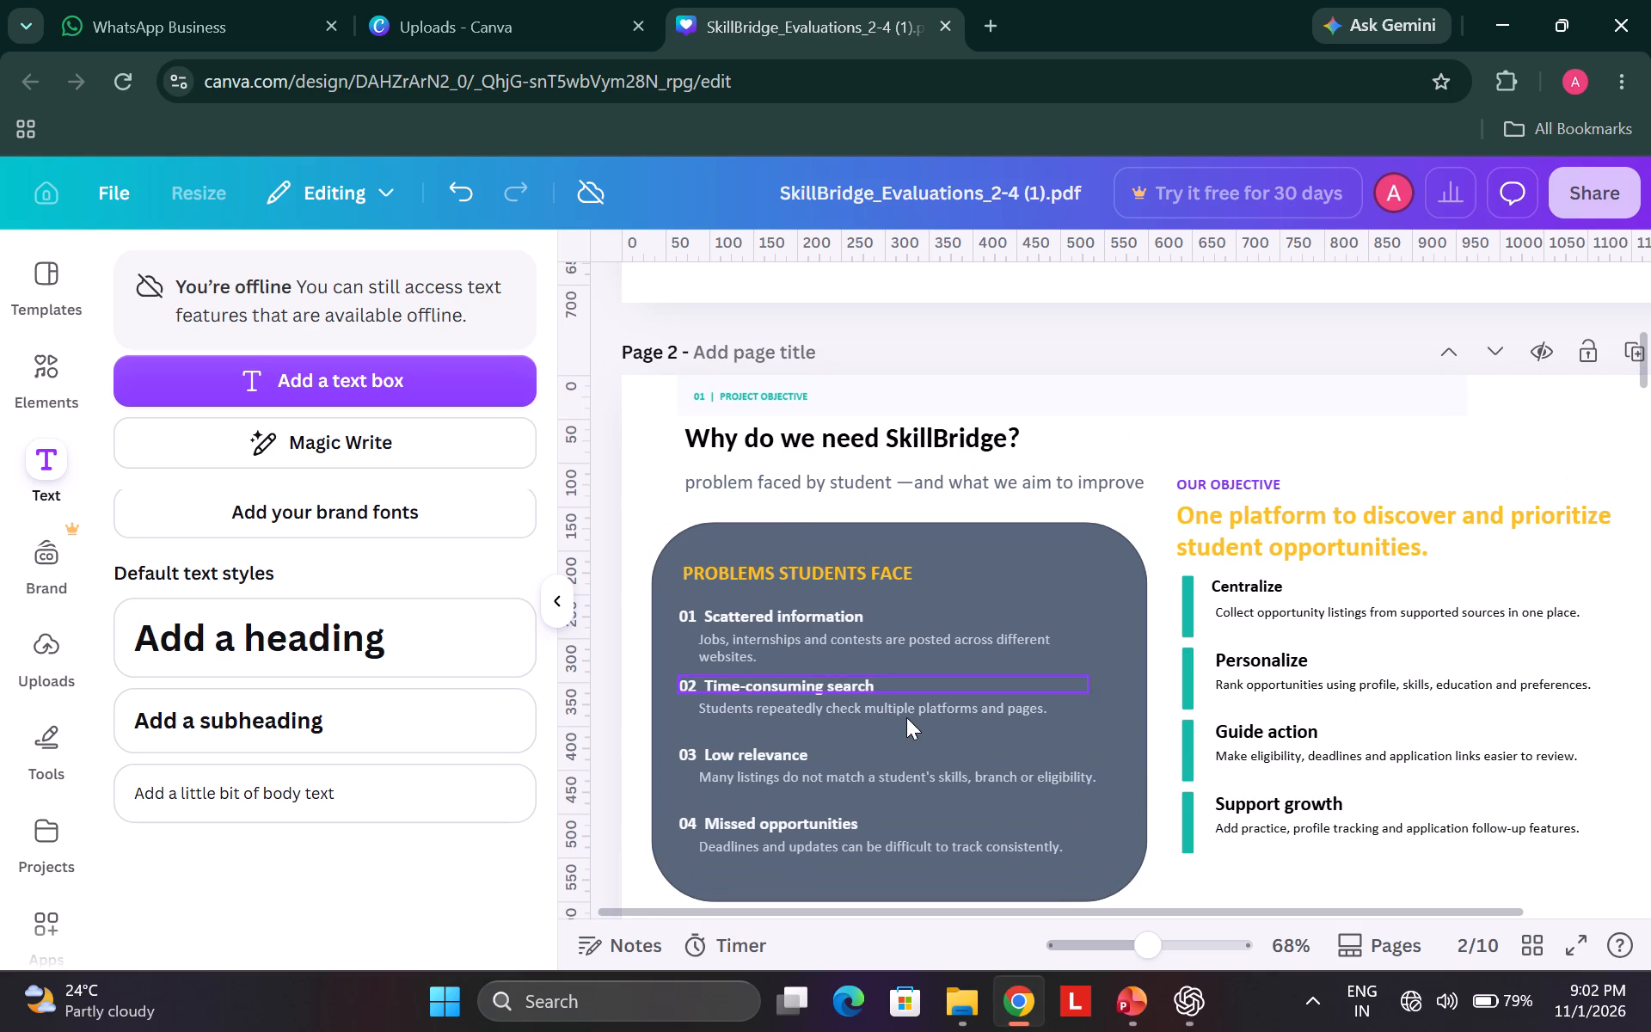
{"action": "scroll", "coordinate": [906, 717], "scroll_direction": "down", "scroll_amount": 1}
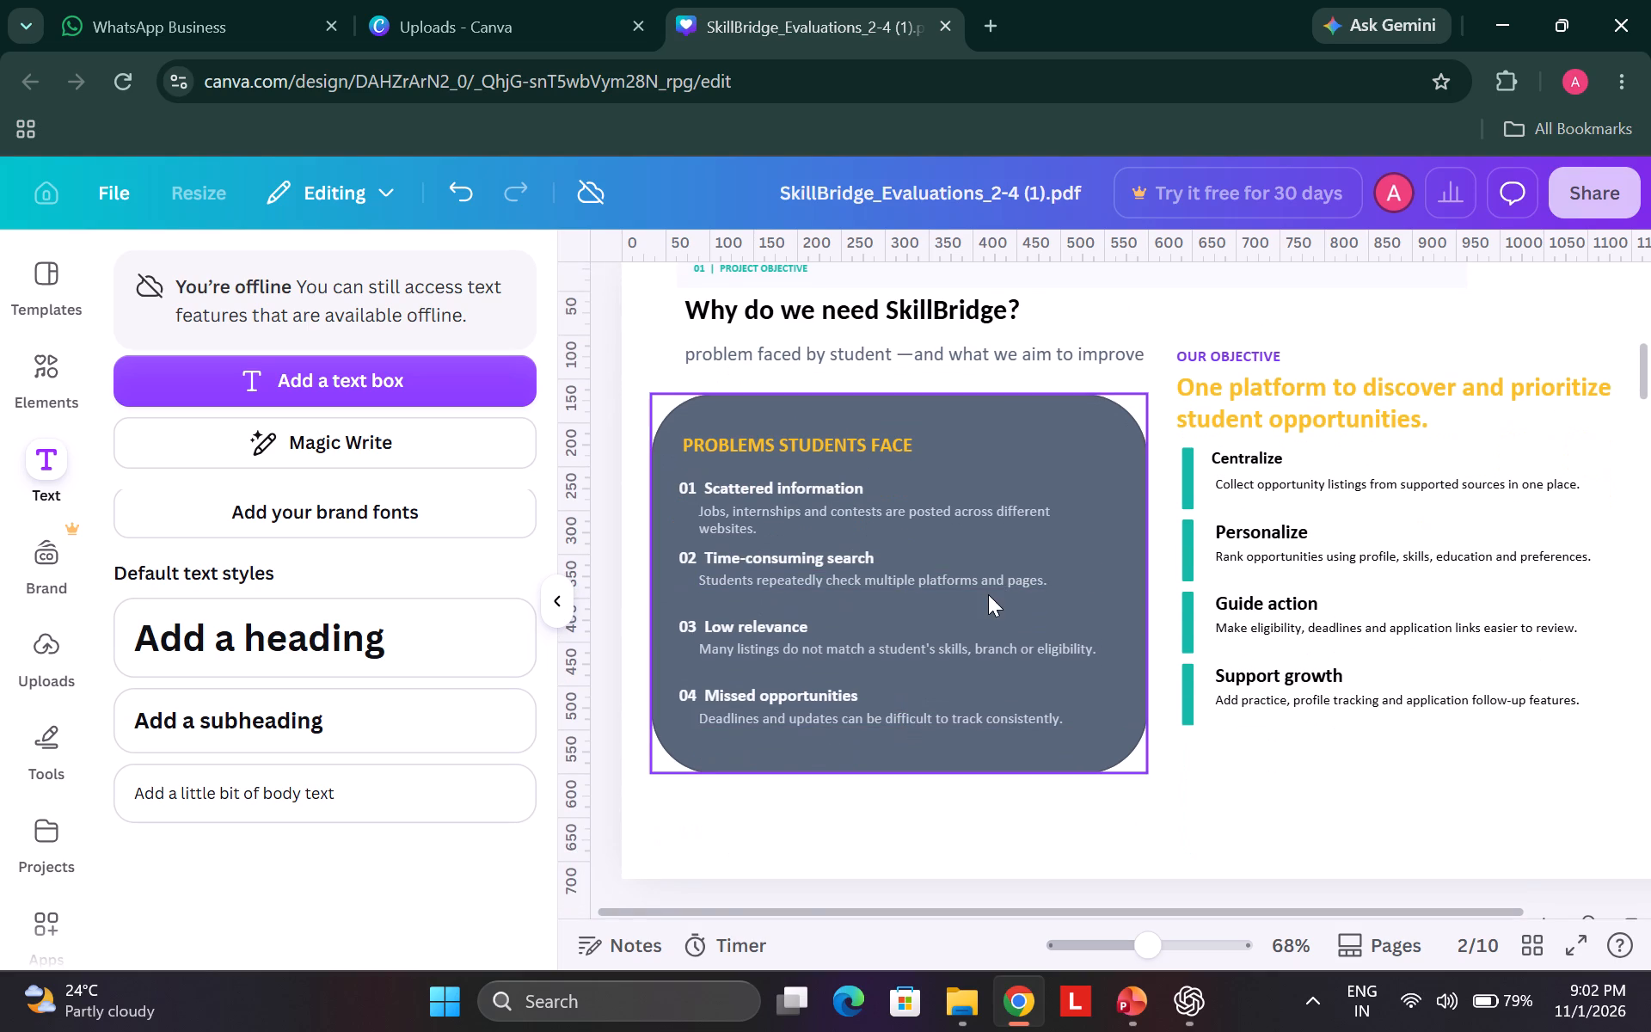
{"action": "scroll", "coordinate": [988, 594], "scroll_direction": "down", "scroll_amount": 1}
{"action": "scroll", "coordinate": [959, 782], "scroll_direction": "up", "scroll_amount": 1}
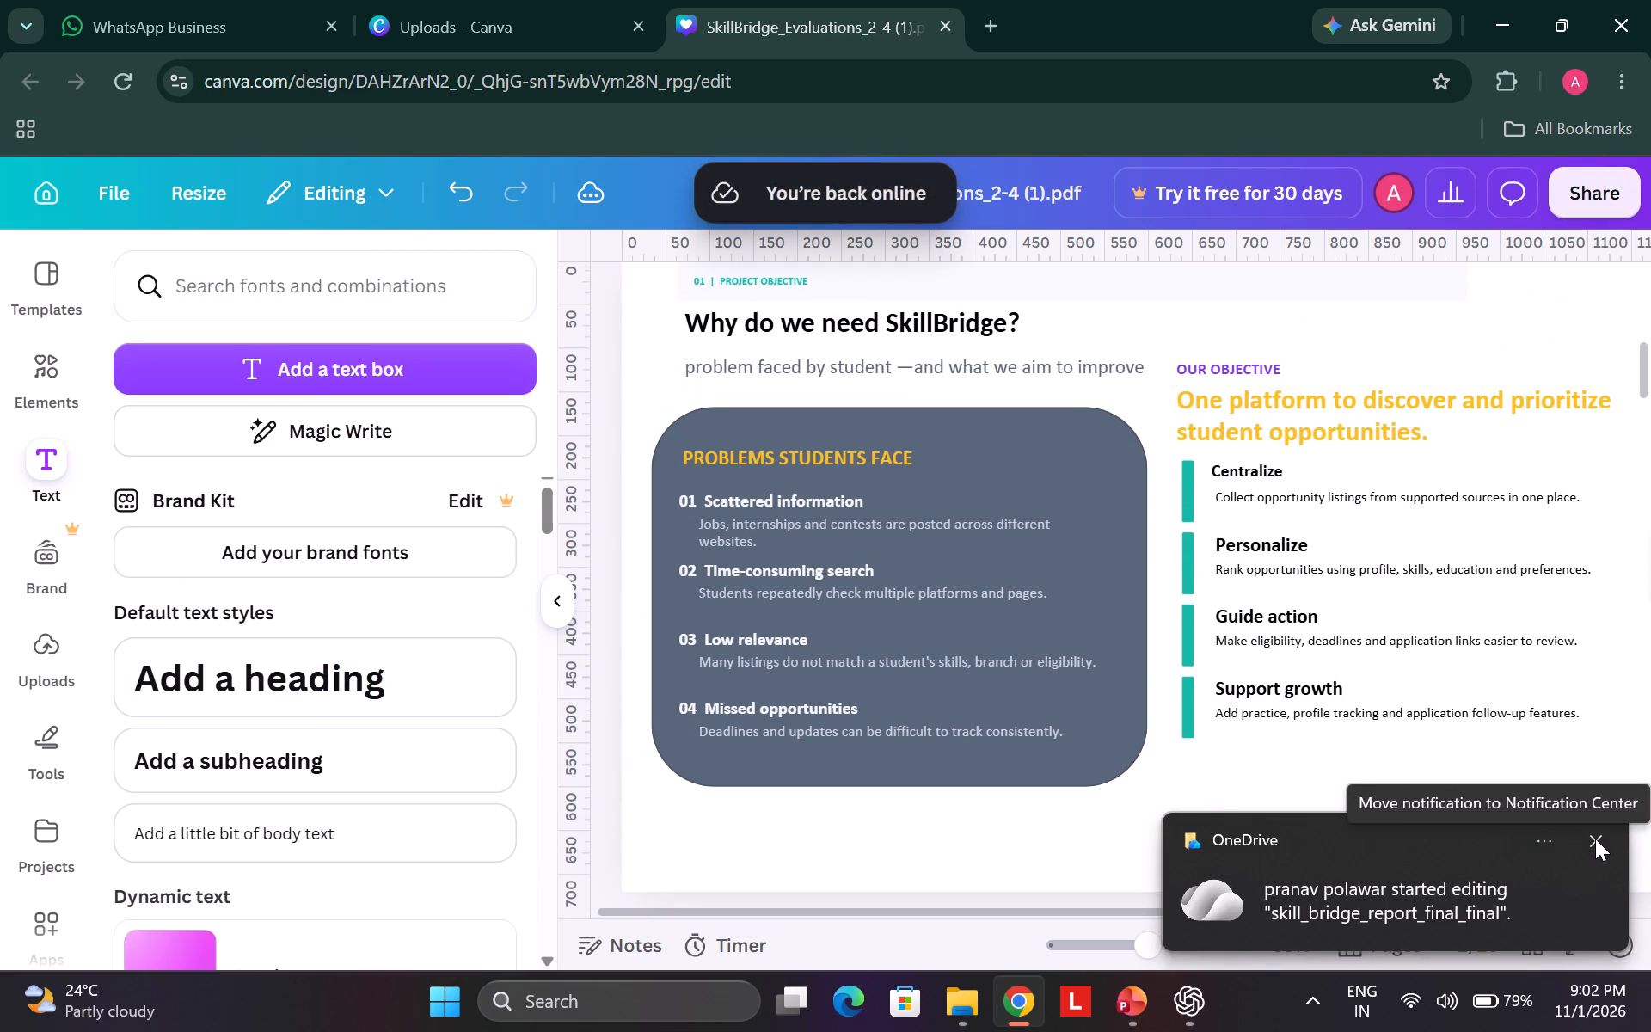
{"action": "left_click", "coordinate": [1595, 838]}
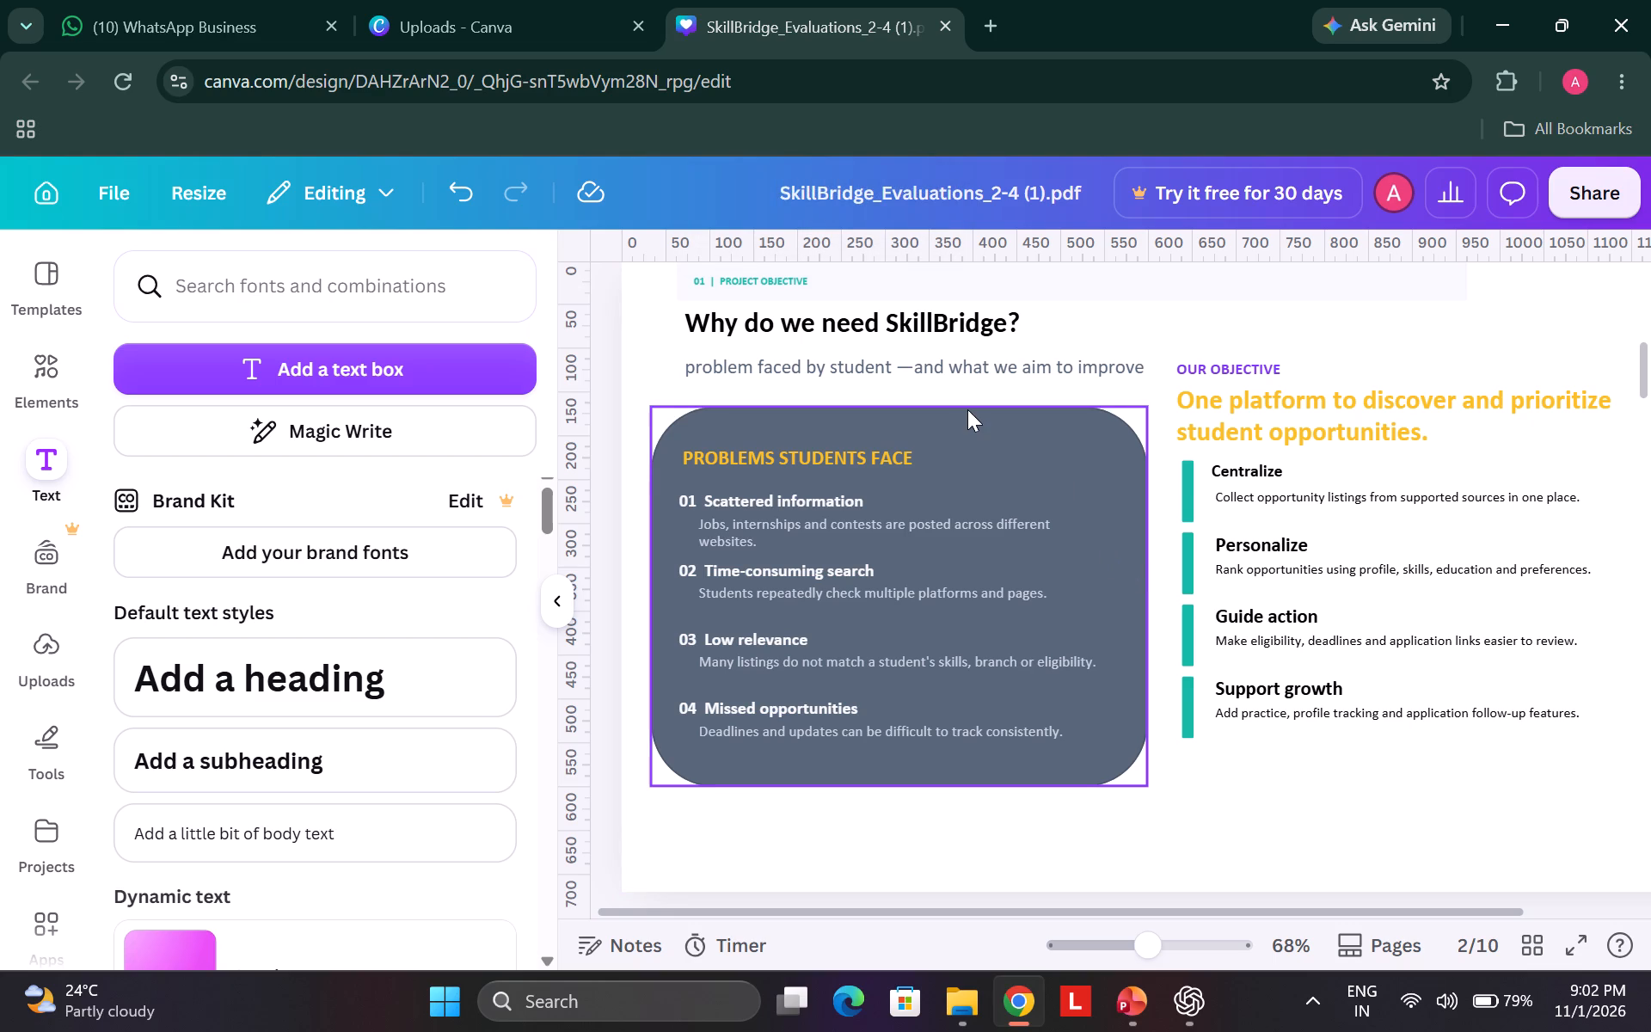
{"action": "scroll", "coordinate": [967, 409], "scroll_direction": "up", "scroll_amount": 3}
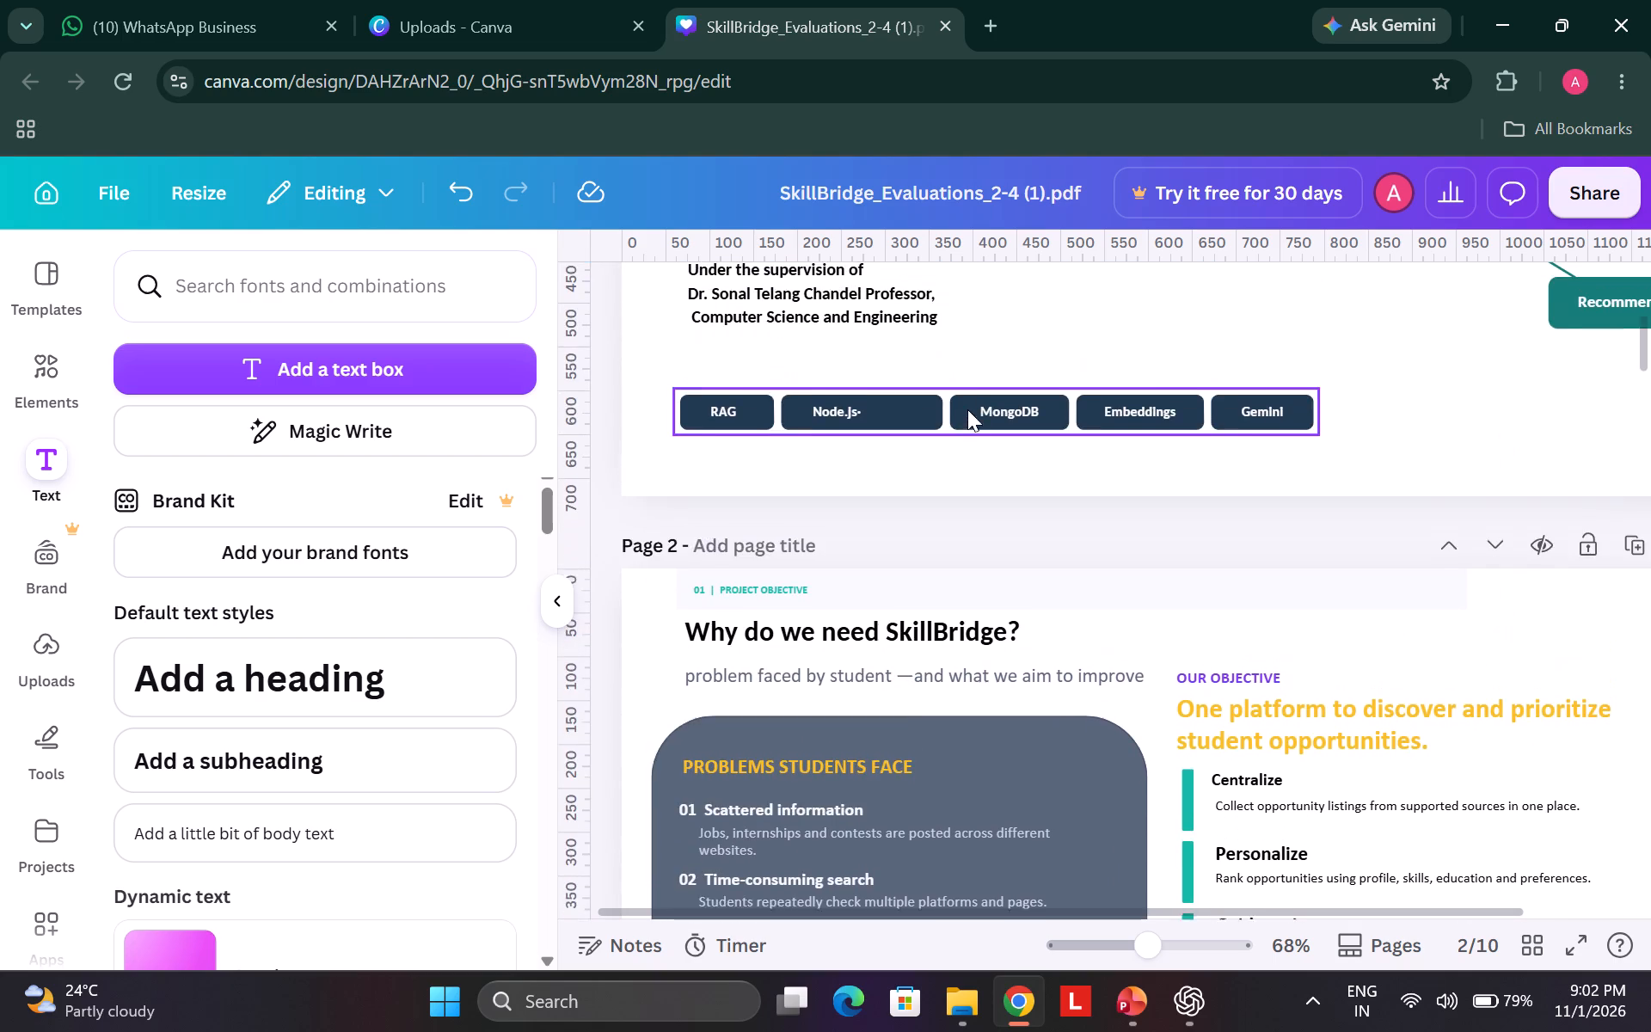
Examine the title slide, the project objective slide on page 2 and the blank page 3 of the design.
{"action": "scroll", "coordinate": [967, 409], "scroll_direction": "up", "scroll_amount": 2}
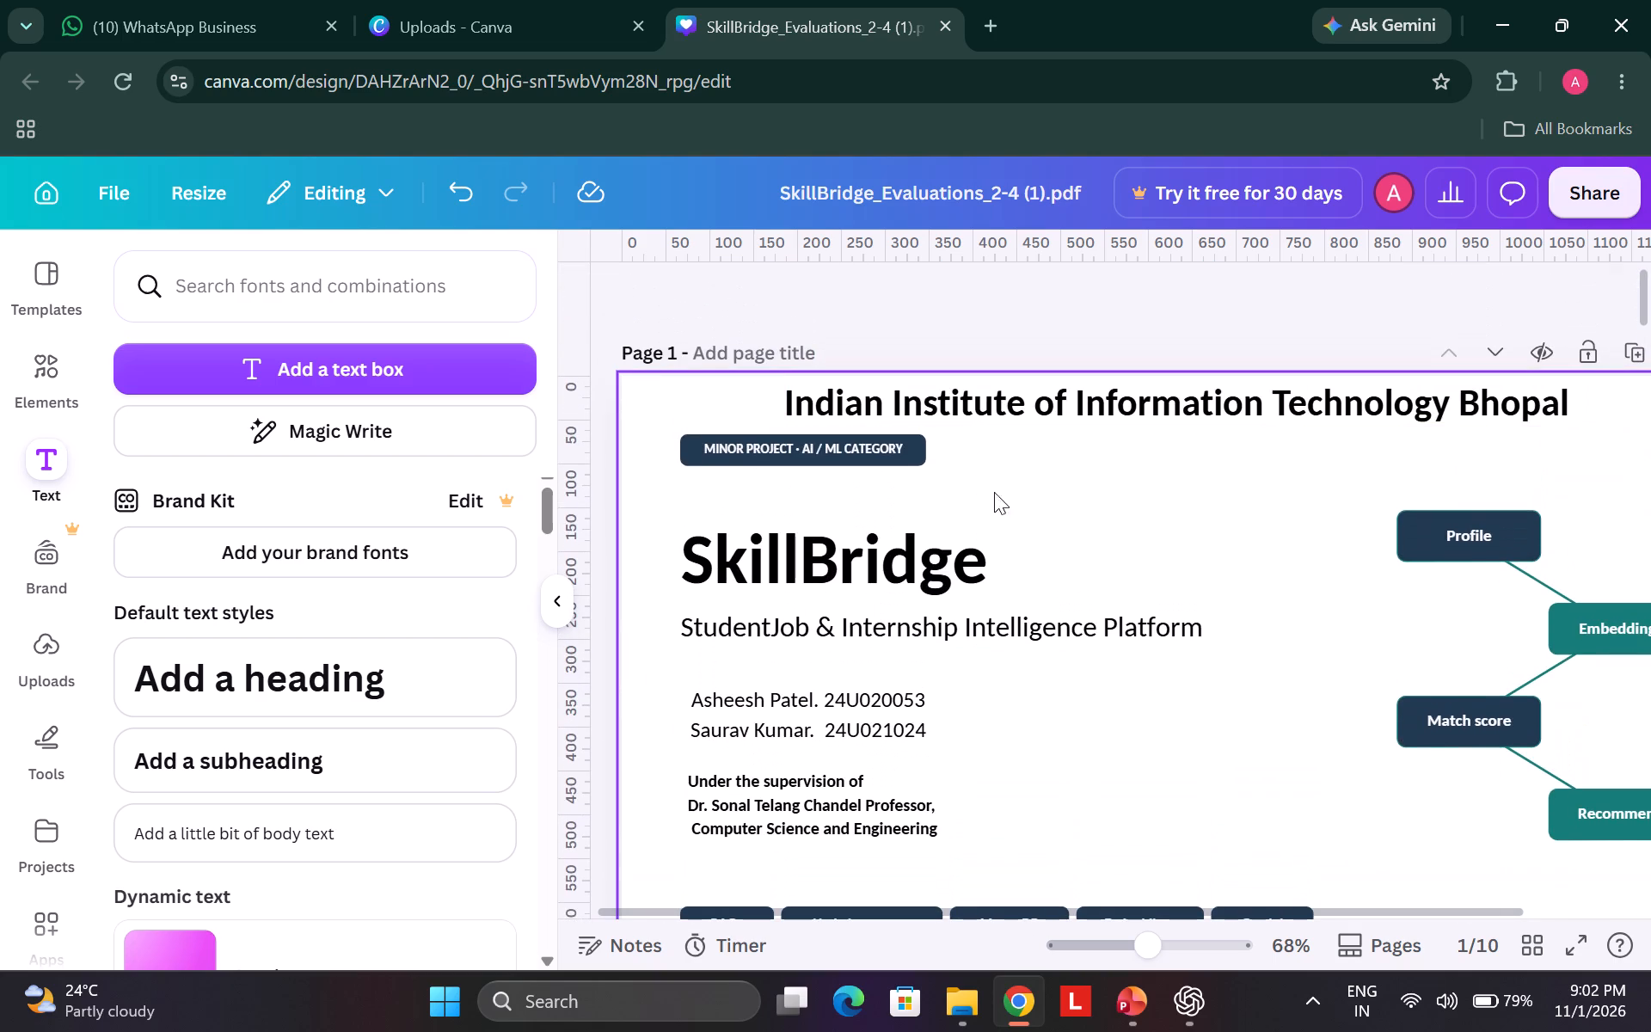
{"action": "scroll", "coordinate": [1009, 512], "scroll_direction": "down", "scroll_amount": 6}
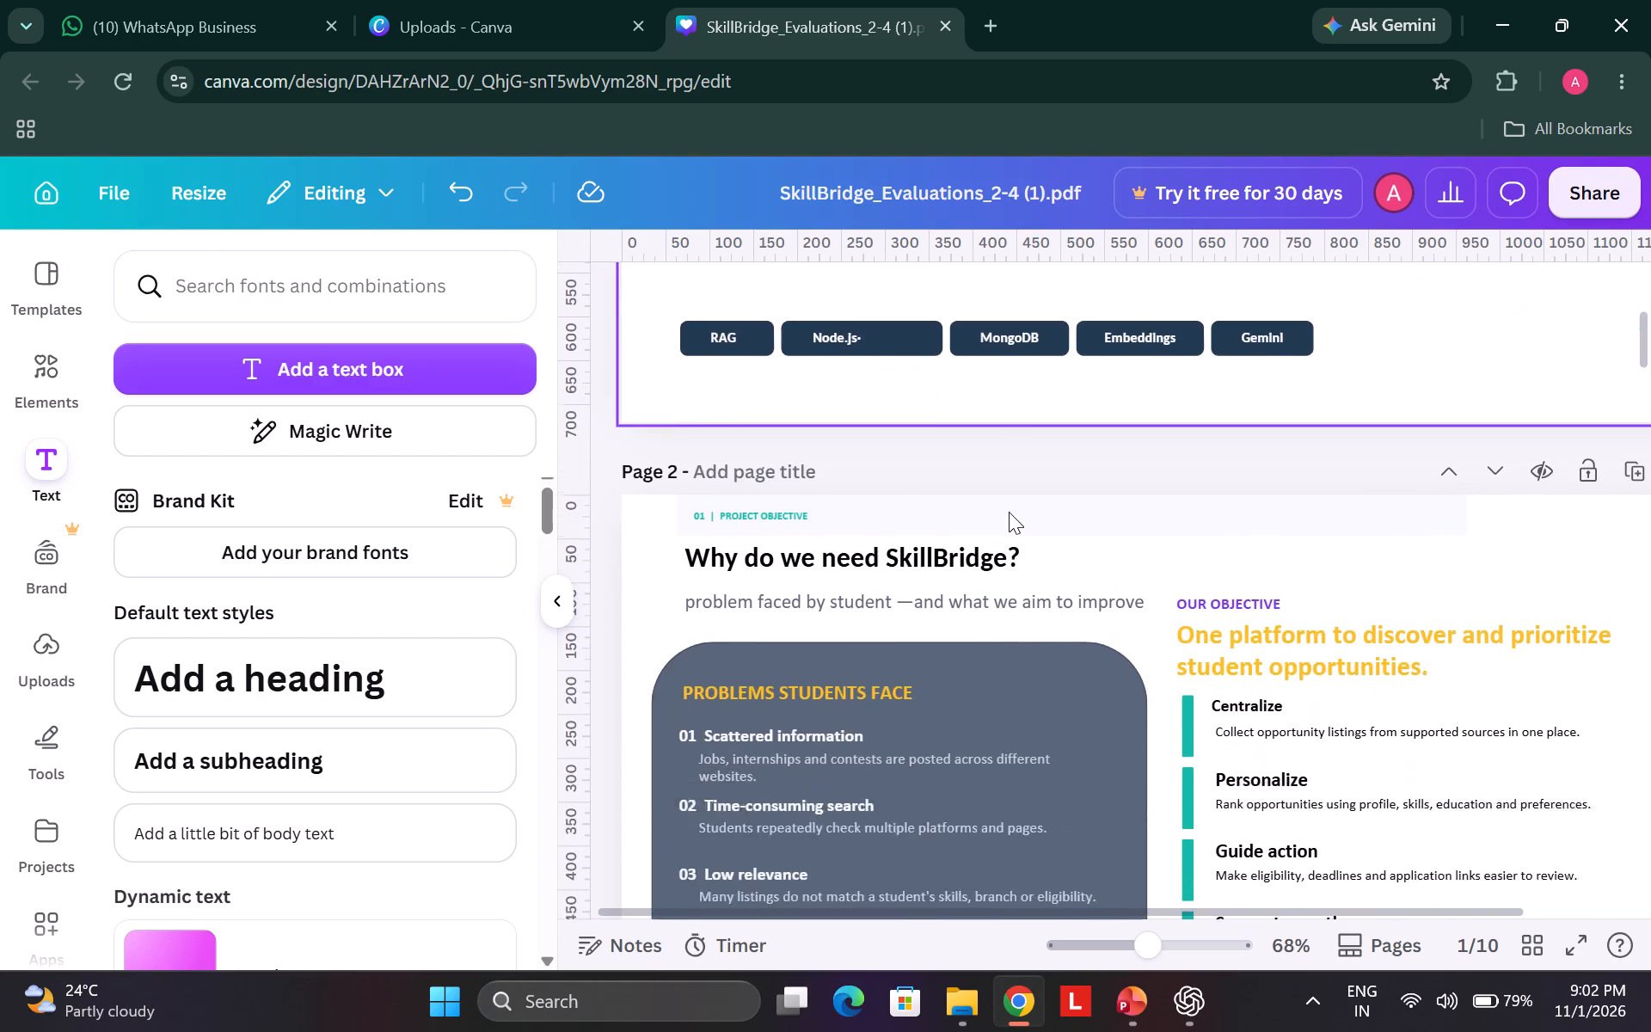
{"action": "scroll", "coordinate": [1009, 512], "scroll_direction": "down", "scroll_amount": 1}
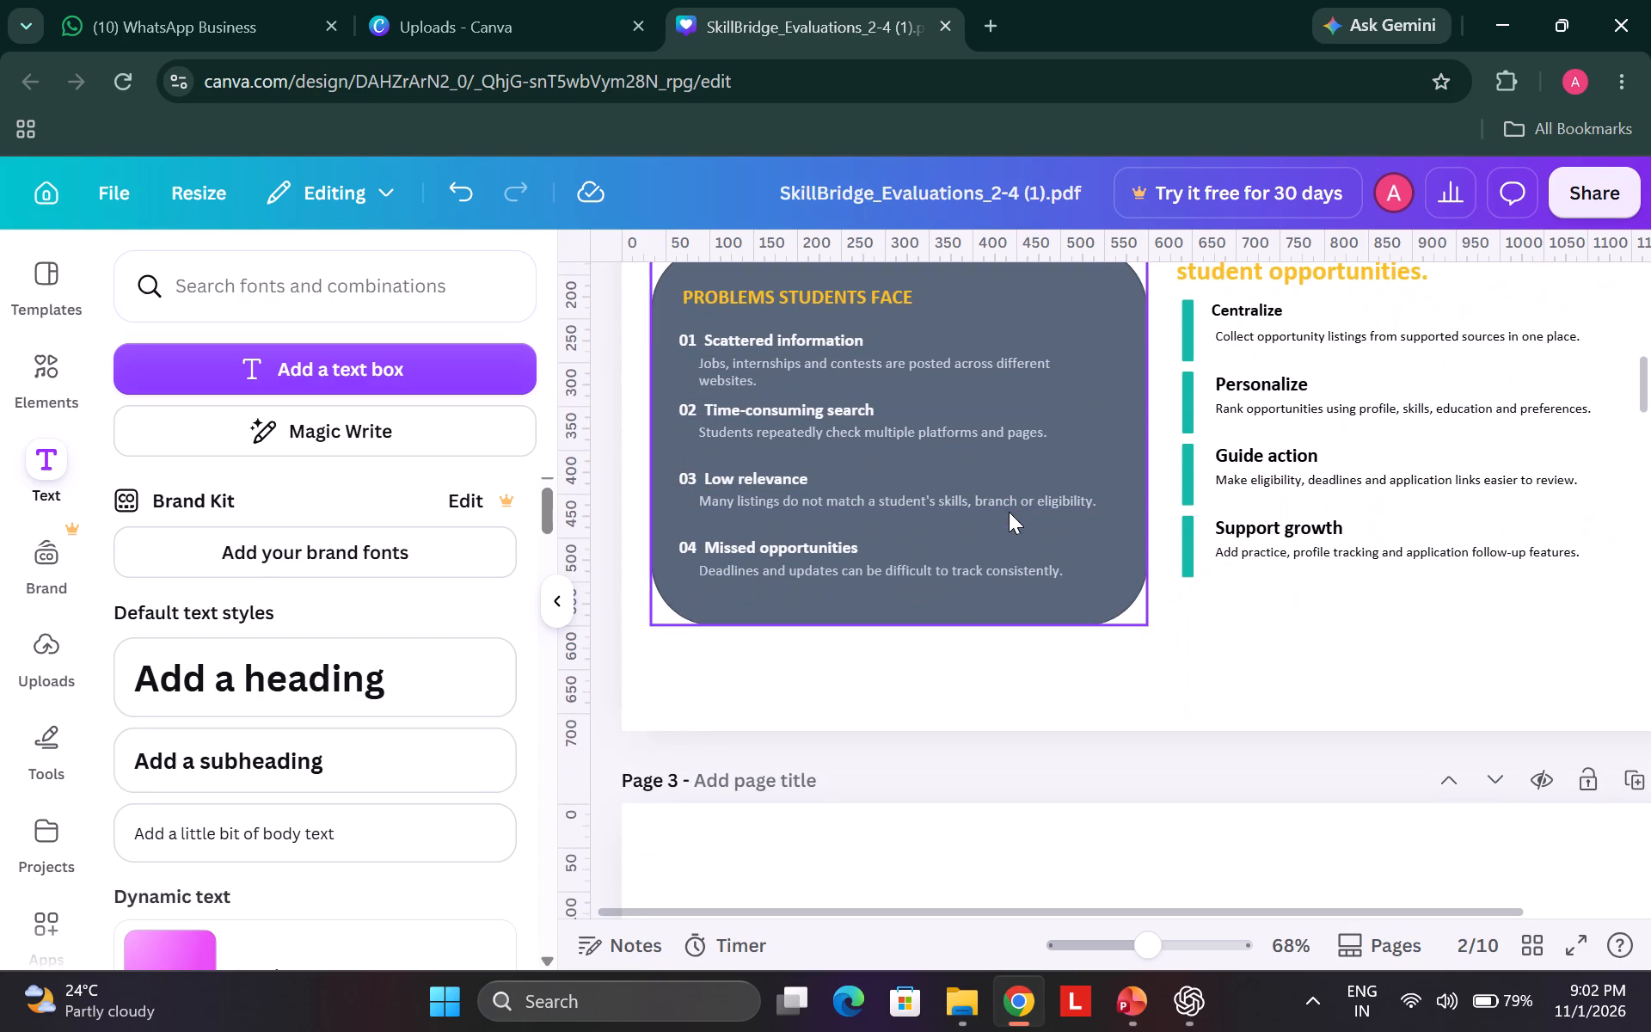
{"action": "scroll", "coordinate": [1009, 512], "scroll_direction": "down", "scroll_amount": 2}
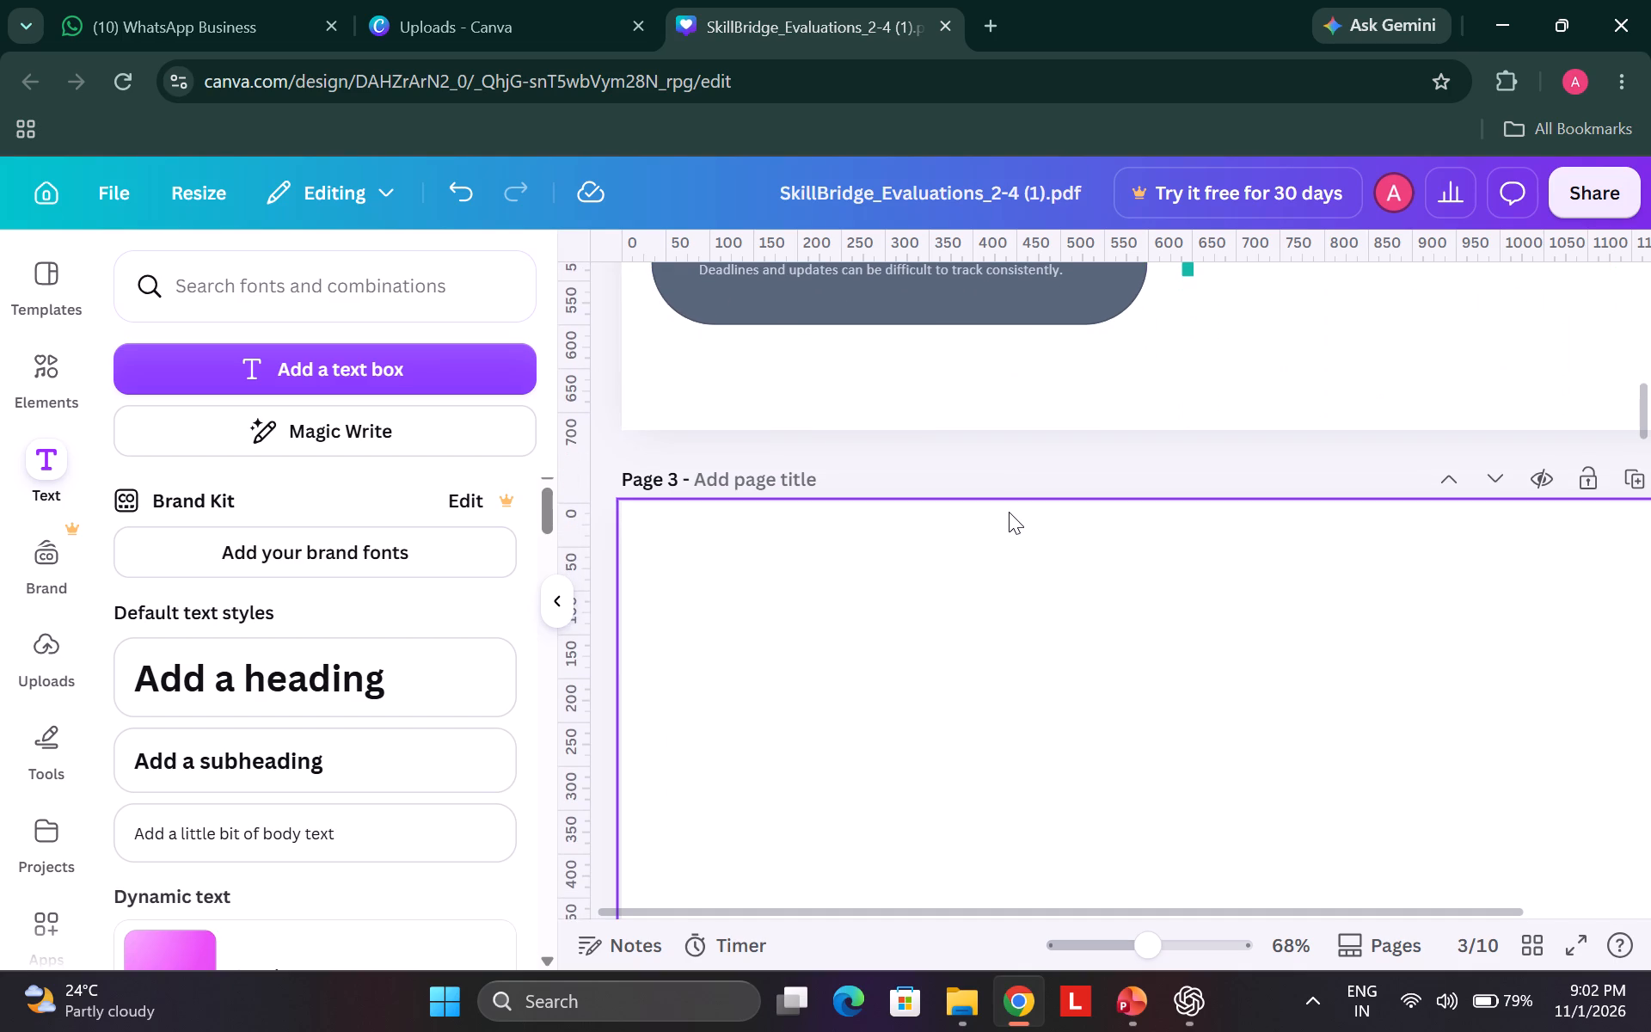
{"action": "scroll", "coordinate": [1009, 512], "scroll_direction": "down", "scroll_amount": 1}
{"action": "scroll", "coordinate": [1009, 512], "scroll_direction": "up", "scroll_amount": 2}
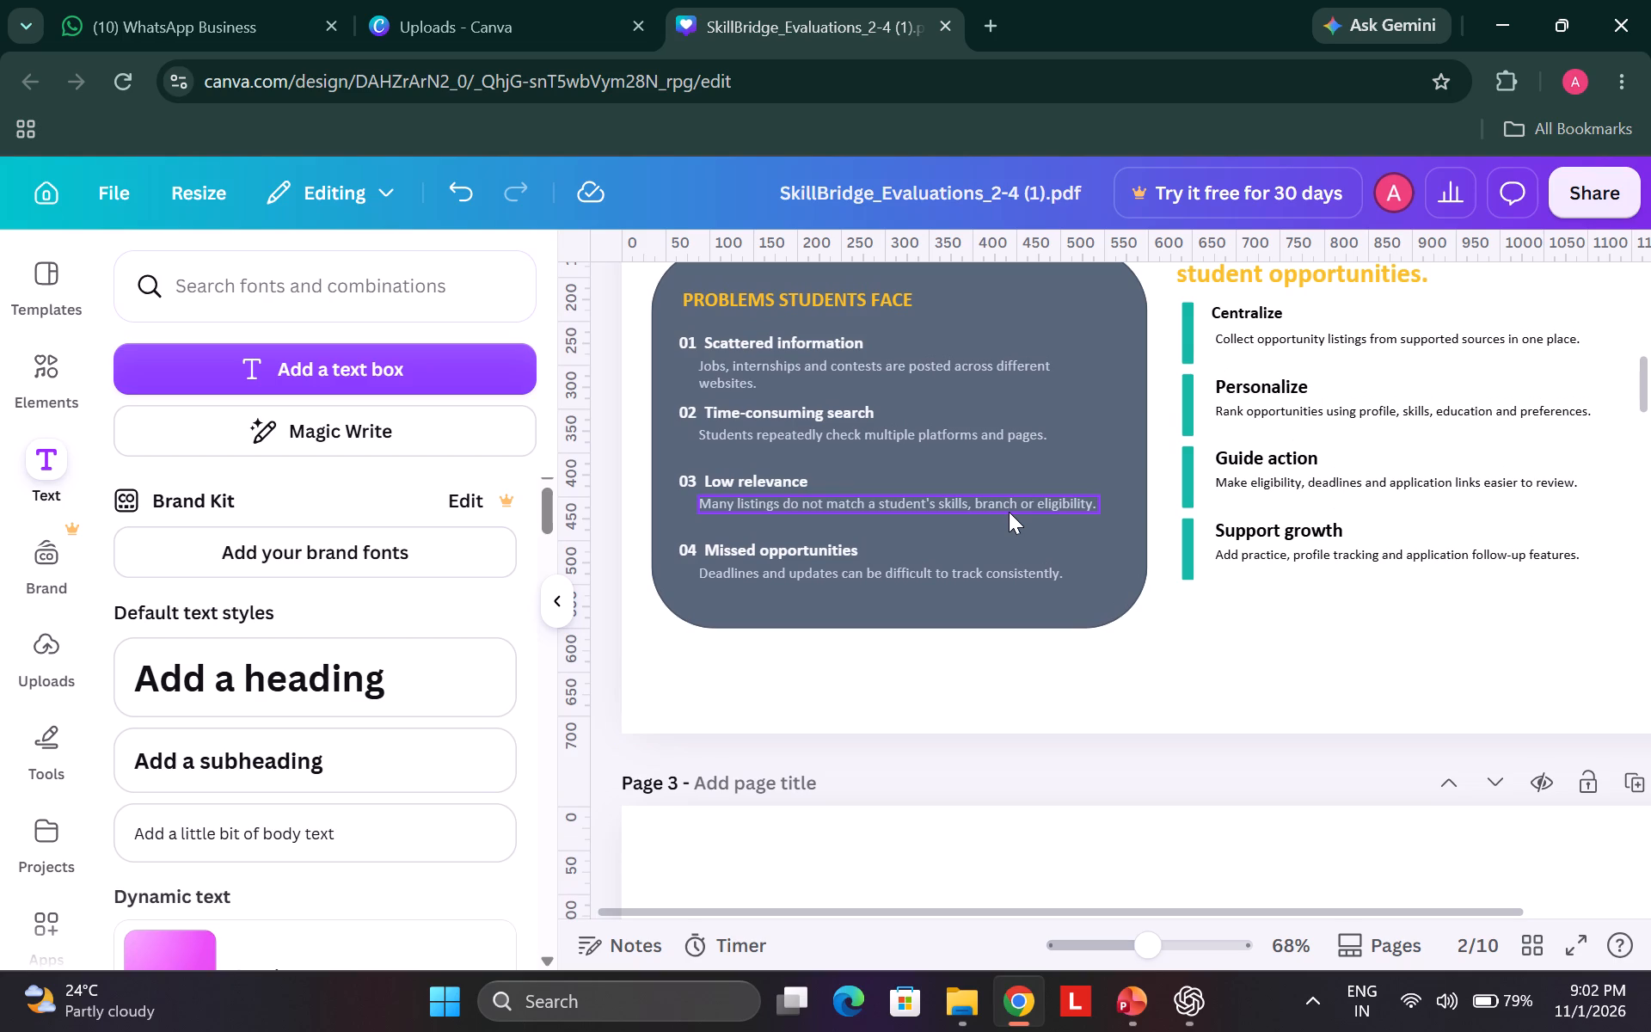
Switch to the Uploads folder in the Canva projects.
{"action": "left_click", "coordinate": [462, 0]}
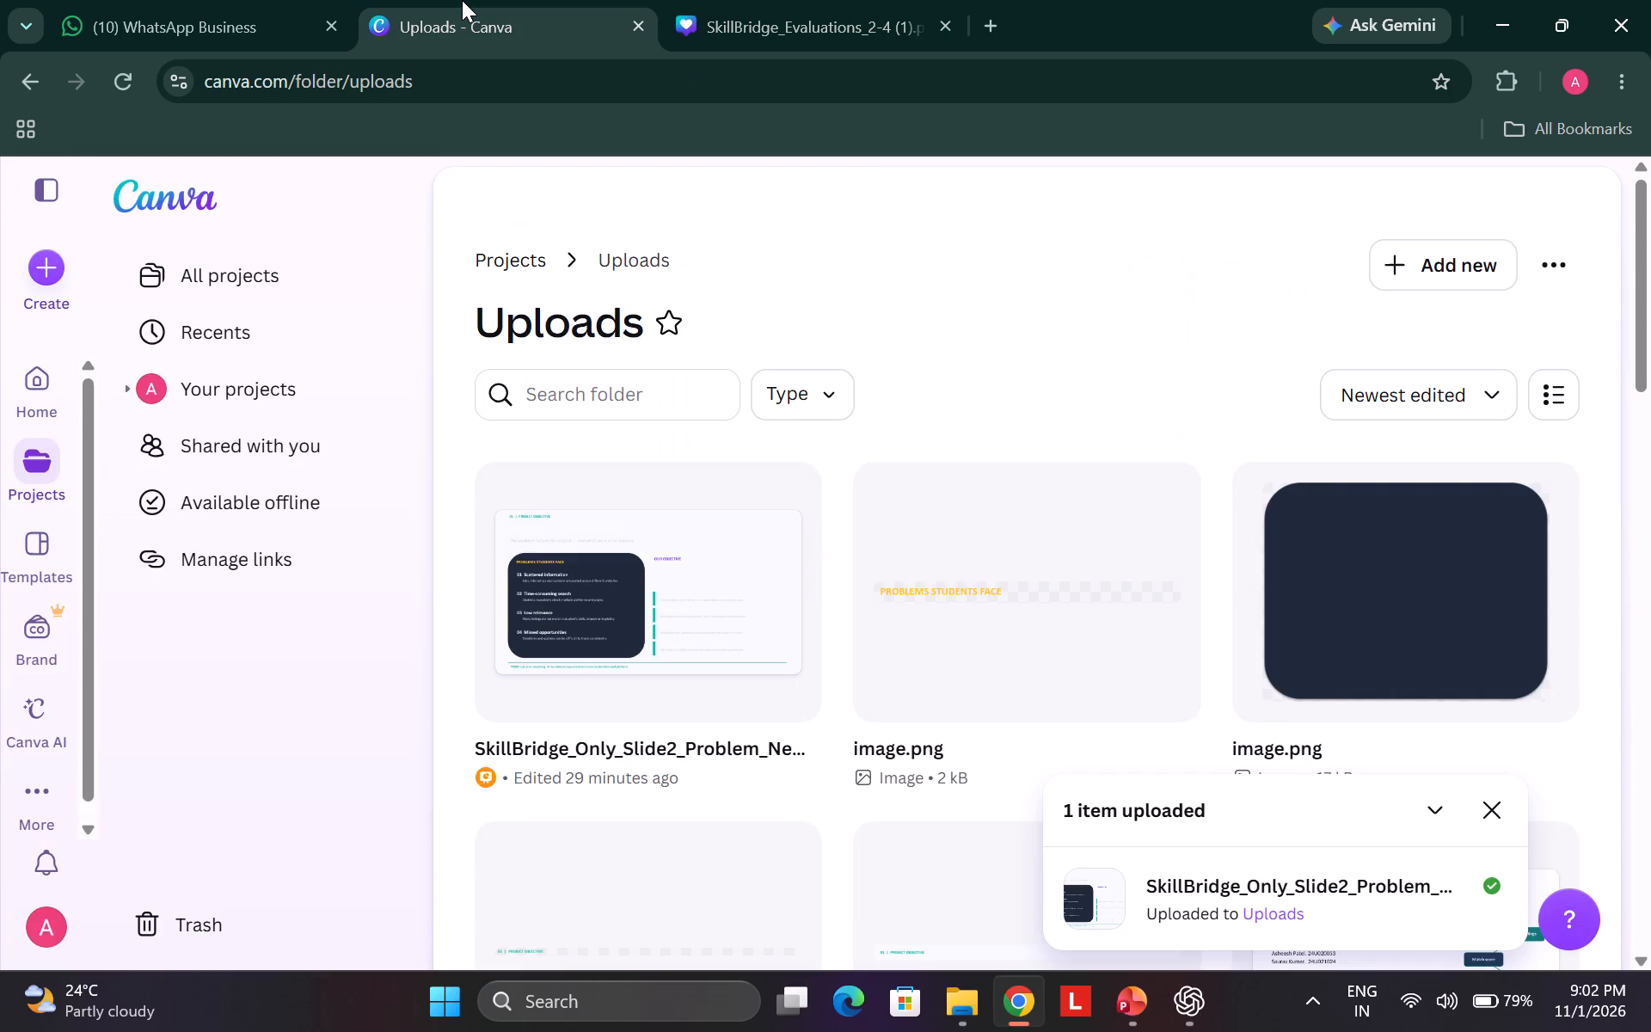
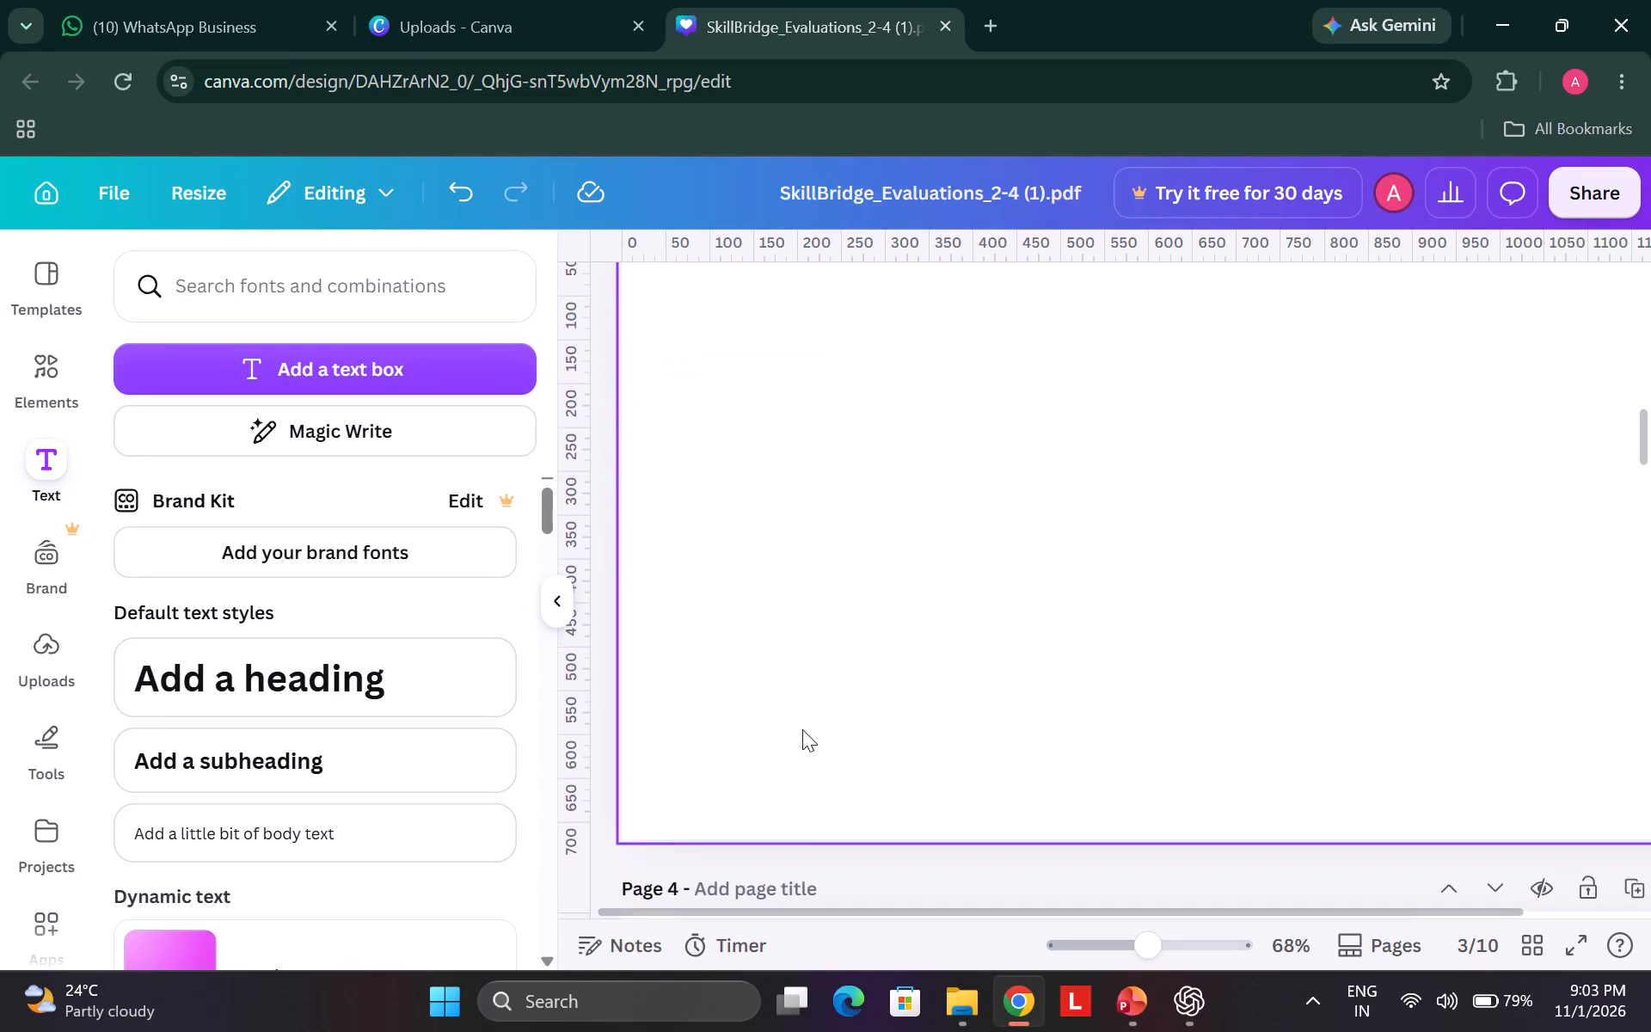
Review the architecture and technology slide on page 4, then return to the top of blank page 3.
{"action": "scroll", "coordinate": [802, 729], "scroll_direction": "down", "scroll_amount": 2}
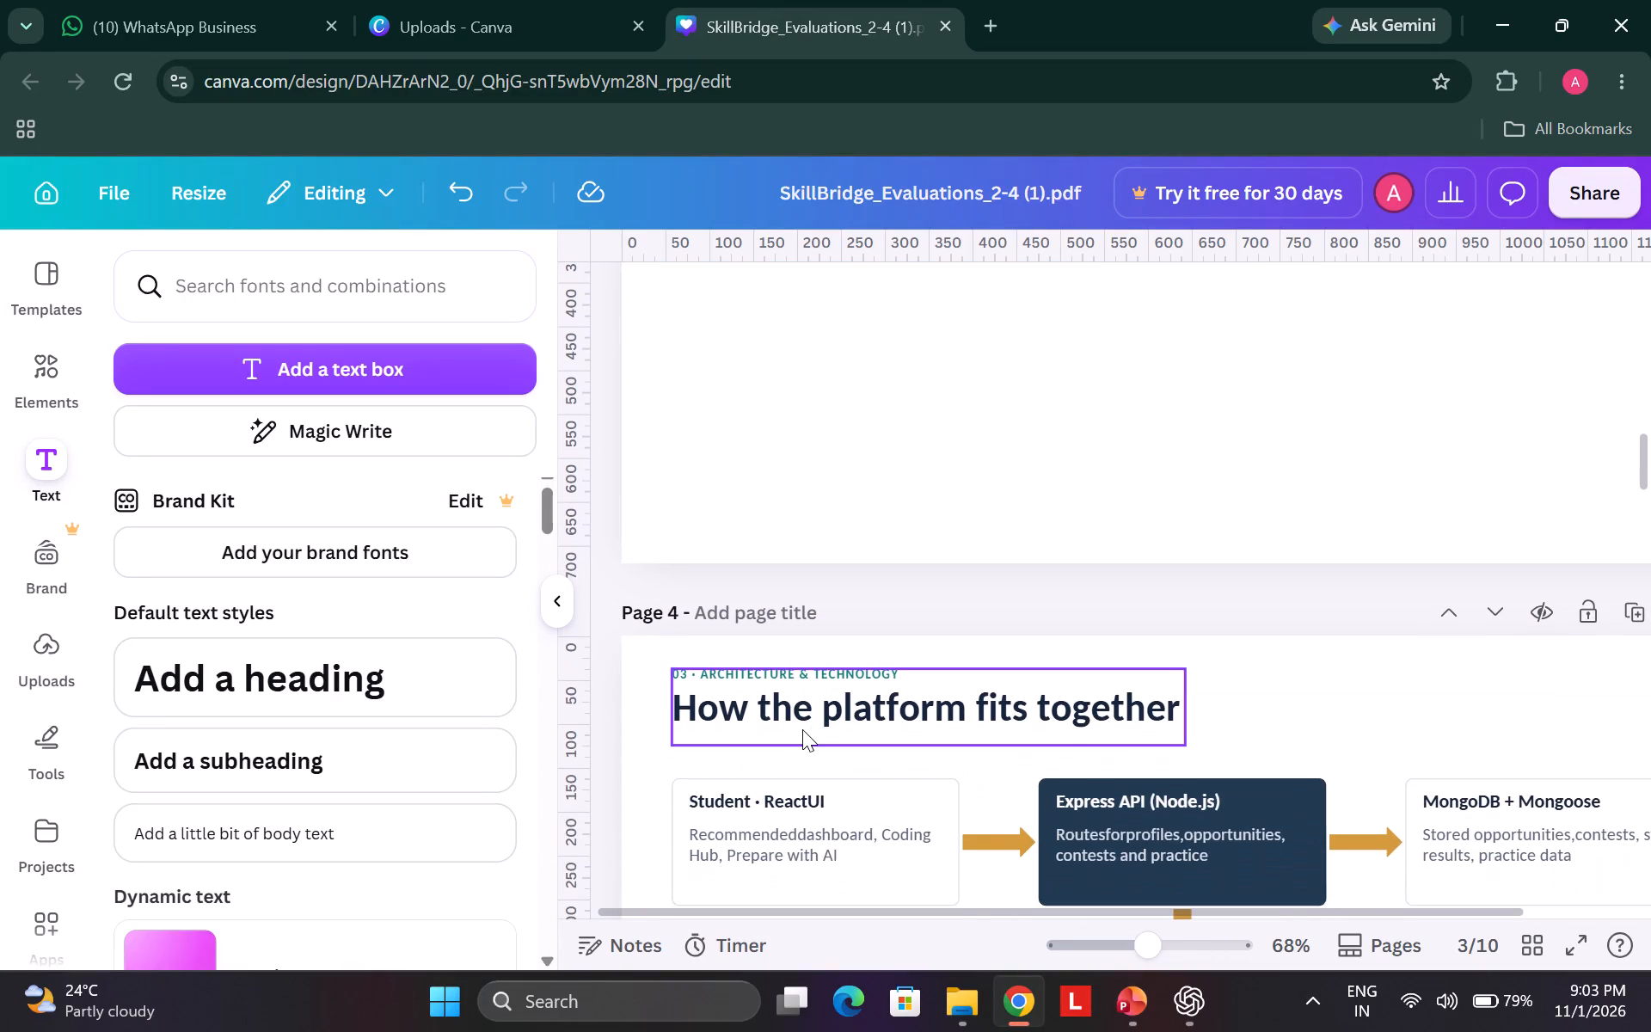
{"action": "scroll", "coordinate": [802, 729], "scroll_direction": "down", "scroll_amount": 1}
{"action": "scroll", "coordinate": [802, 729], "scroll_direction": "up", "scroll_amount": 1}
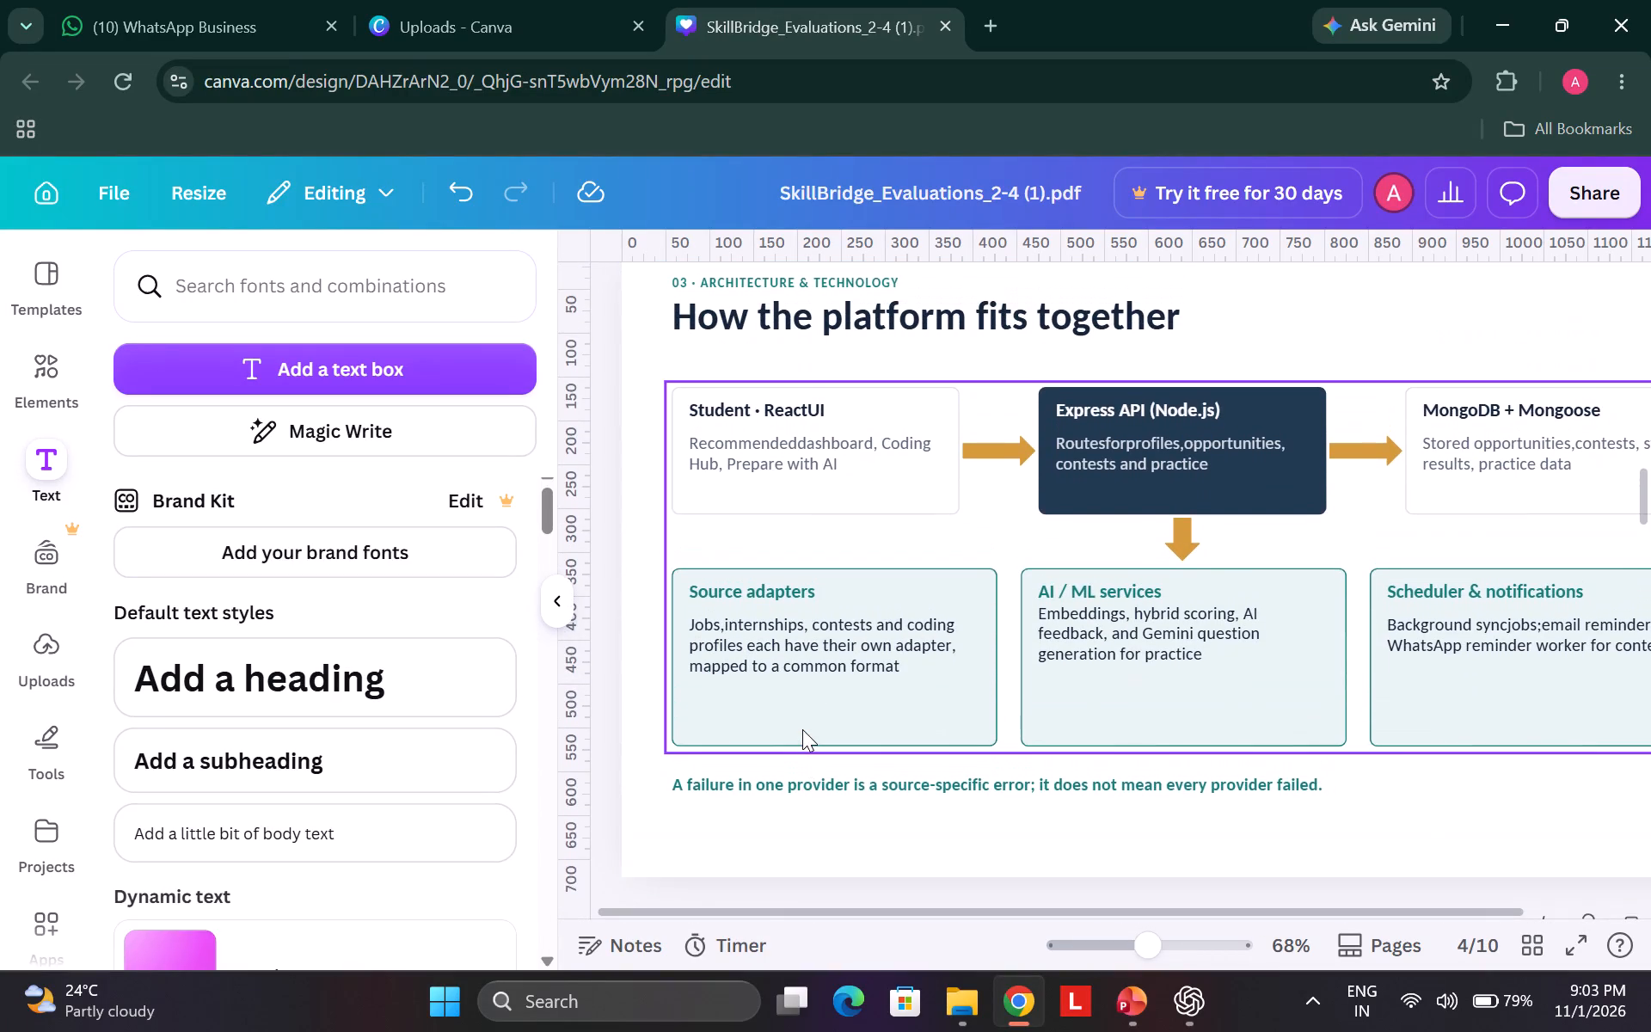
{"action": "scroll", "coordinate": [802, 729], "scroll_direction": "up", "scroll_amount": 2}
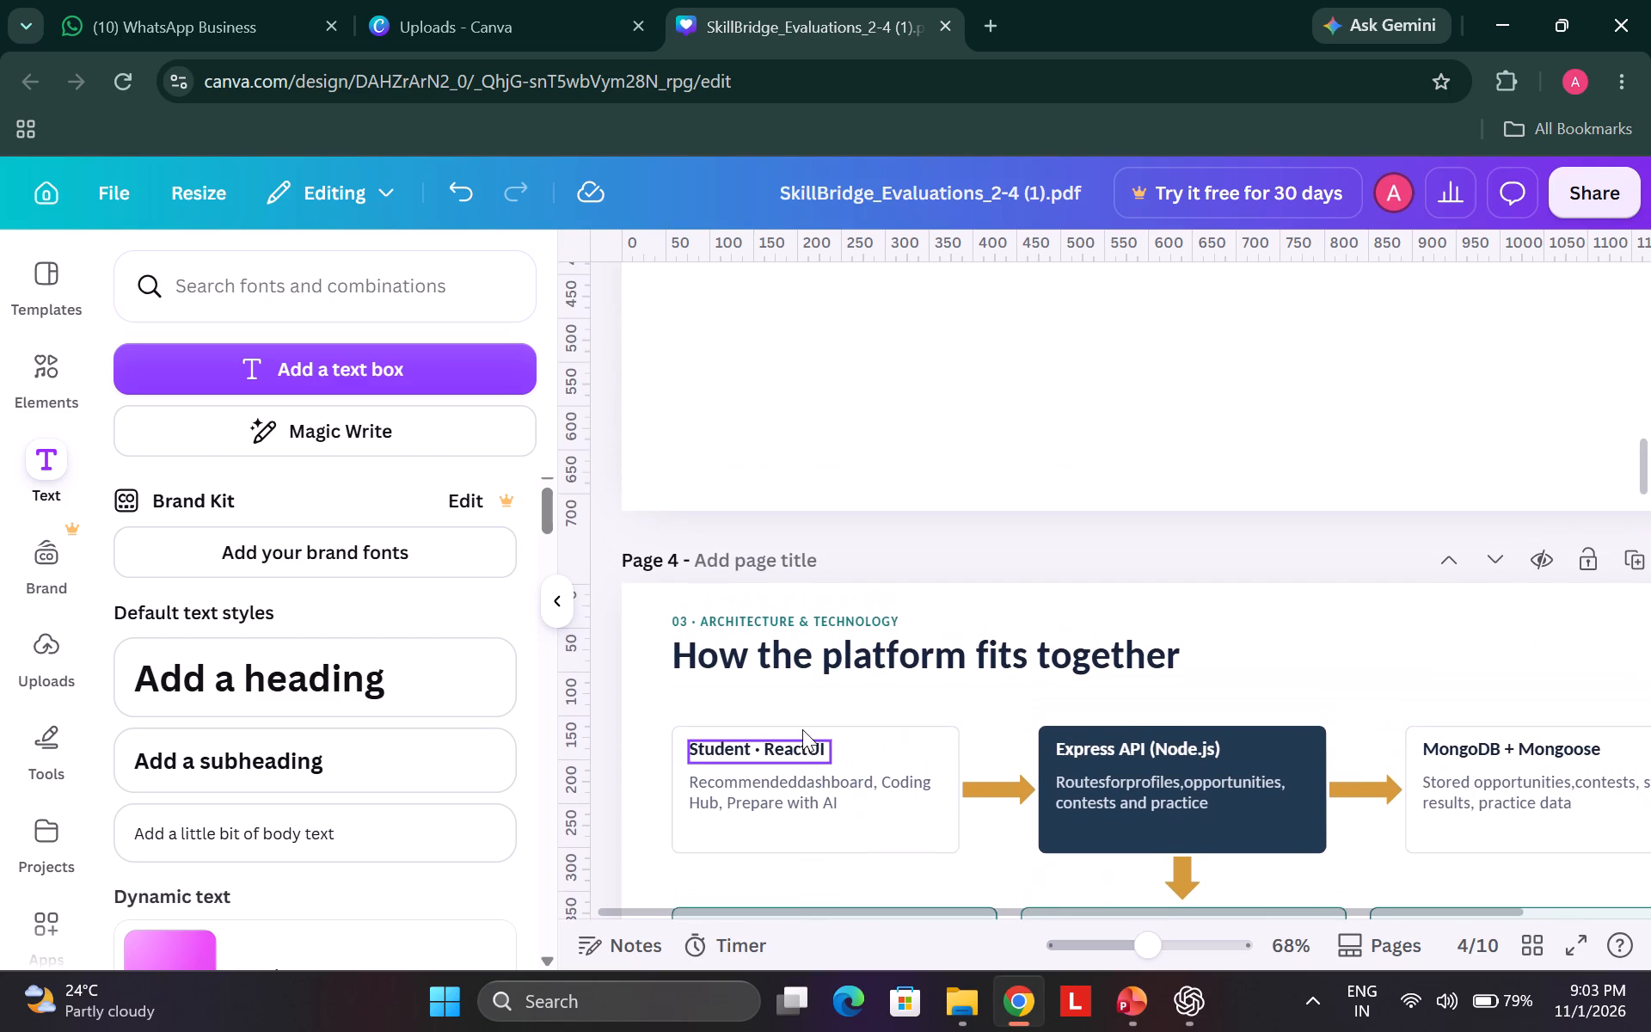
{"action": "scroll", "coordinate": [802, 729], "scroll_direction": "up", "scroll_amount": 3}
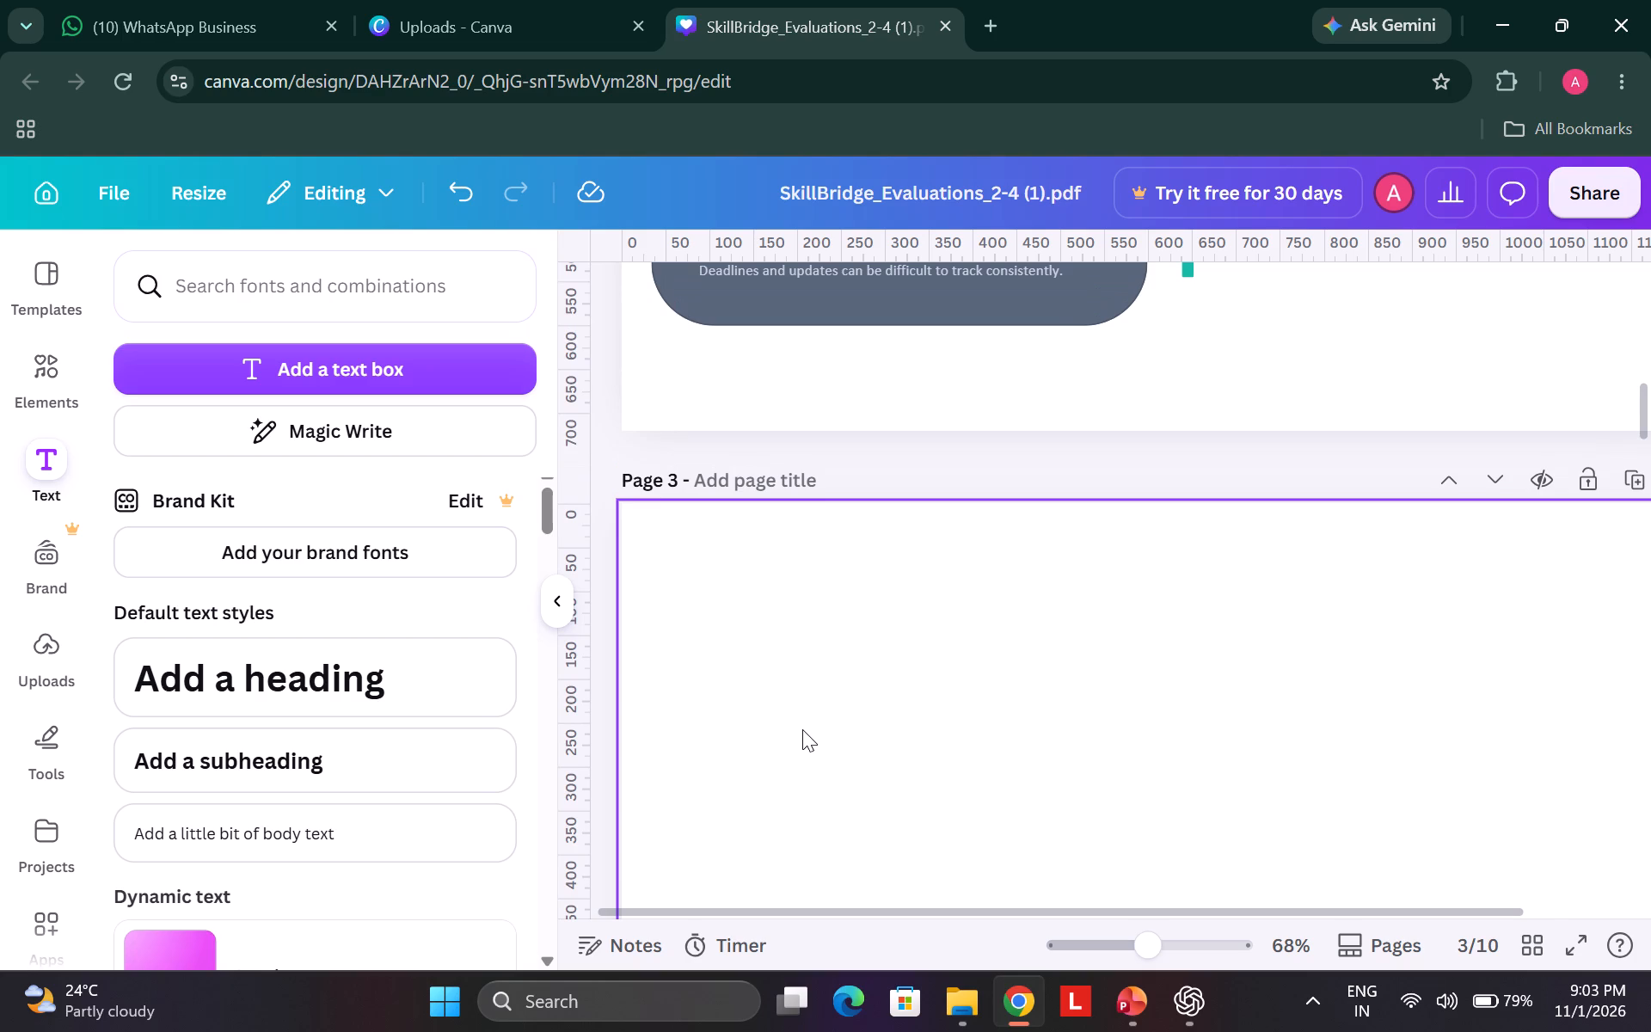
Review the project objective slide on page 2 and the start of page 3 in the SkillBridge design.
{"action": "scroll", "coordinate": [893, 753], "scroll_direction": "up", "scroll_amount": 2}
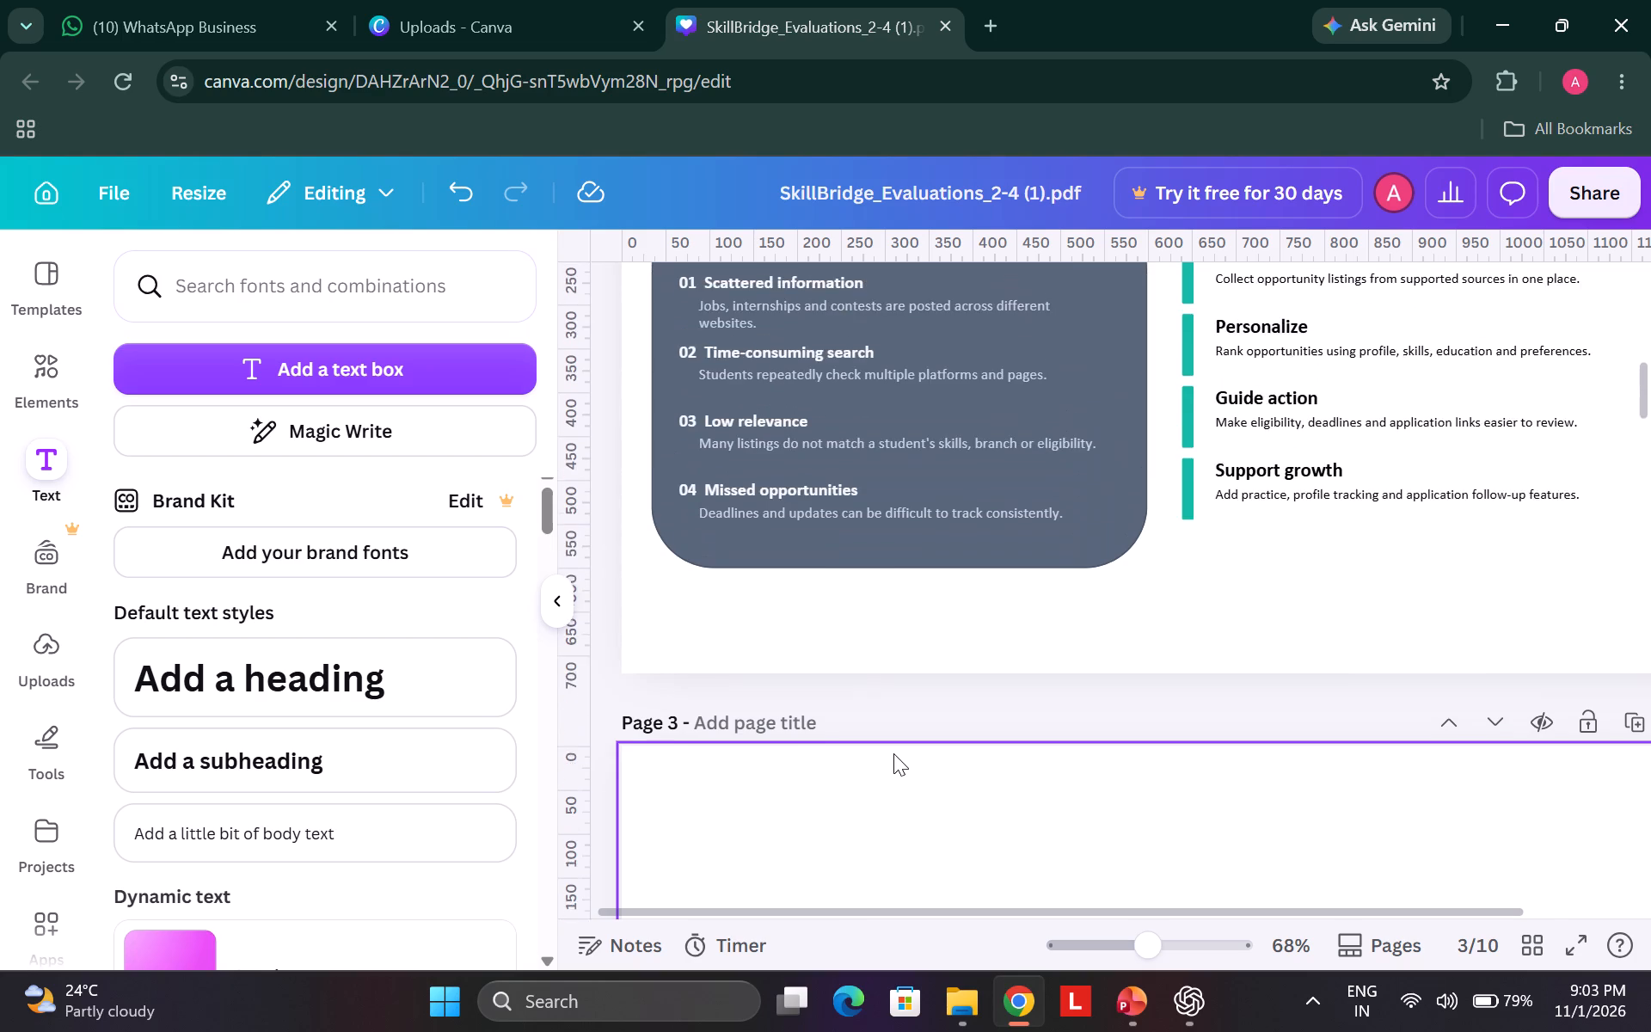
{"action": "scroll", "coordinate": [893, 753], "scroll_direction": "up", "scroll_amount": 1}
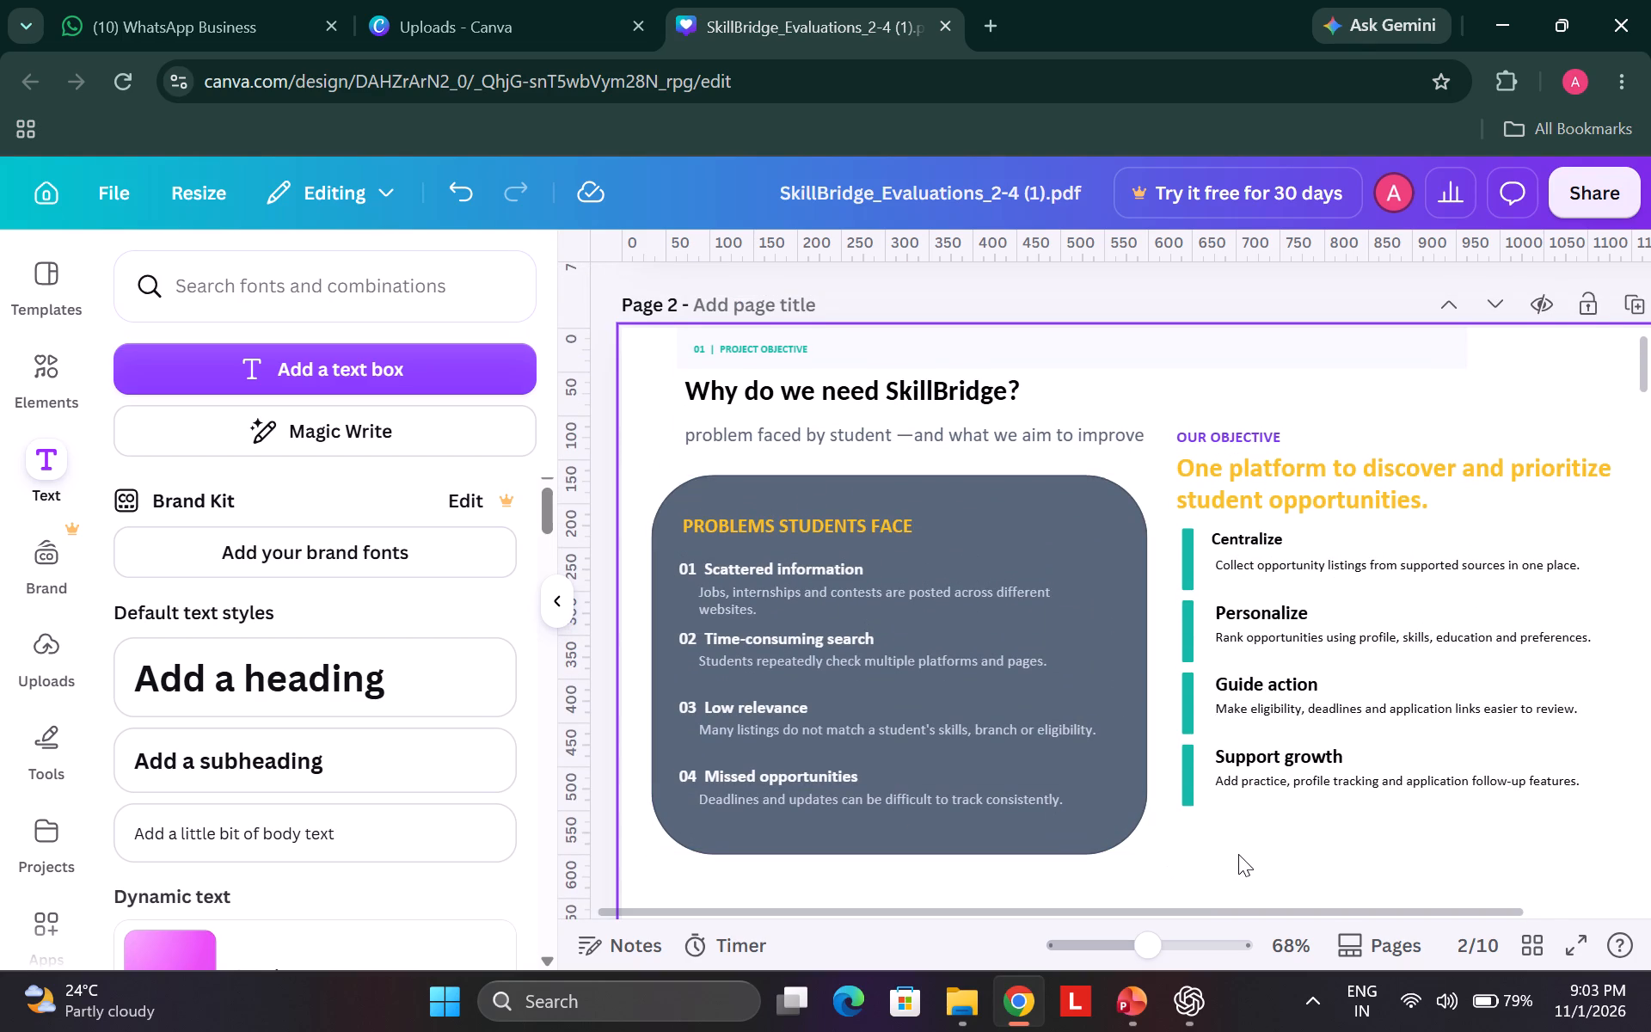
{"action": "scroll", "coordinate": [1238, 854], "scroll_direction": "down", "scroll_amount": 1}
{"action": "scroll", "coordinate": [1082, 843], "scroll_direction": "down", "scroll_amount": 2}
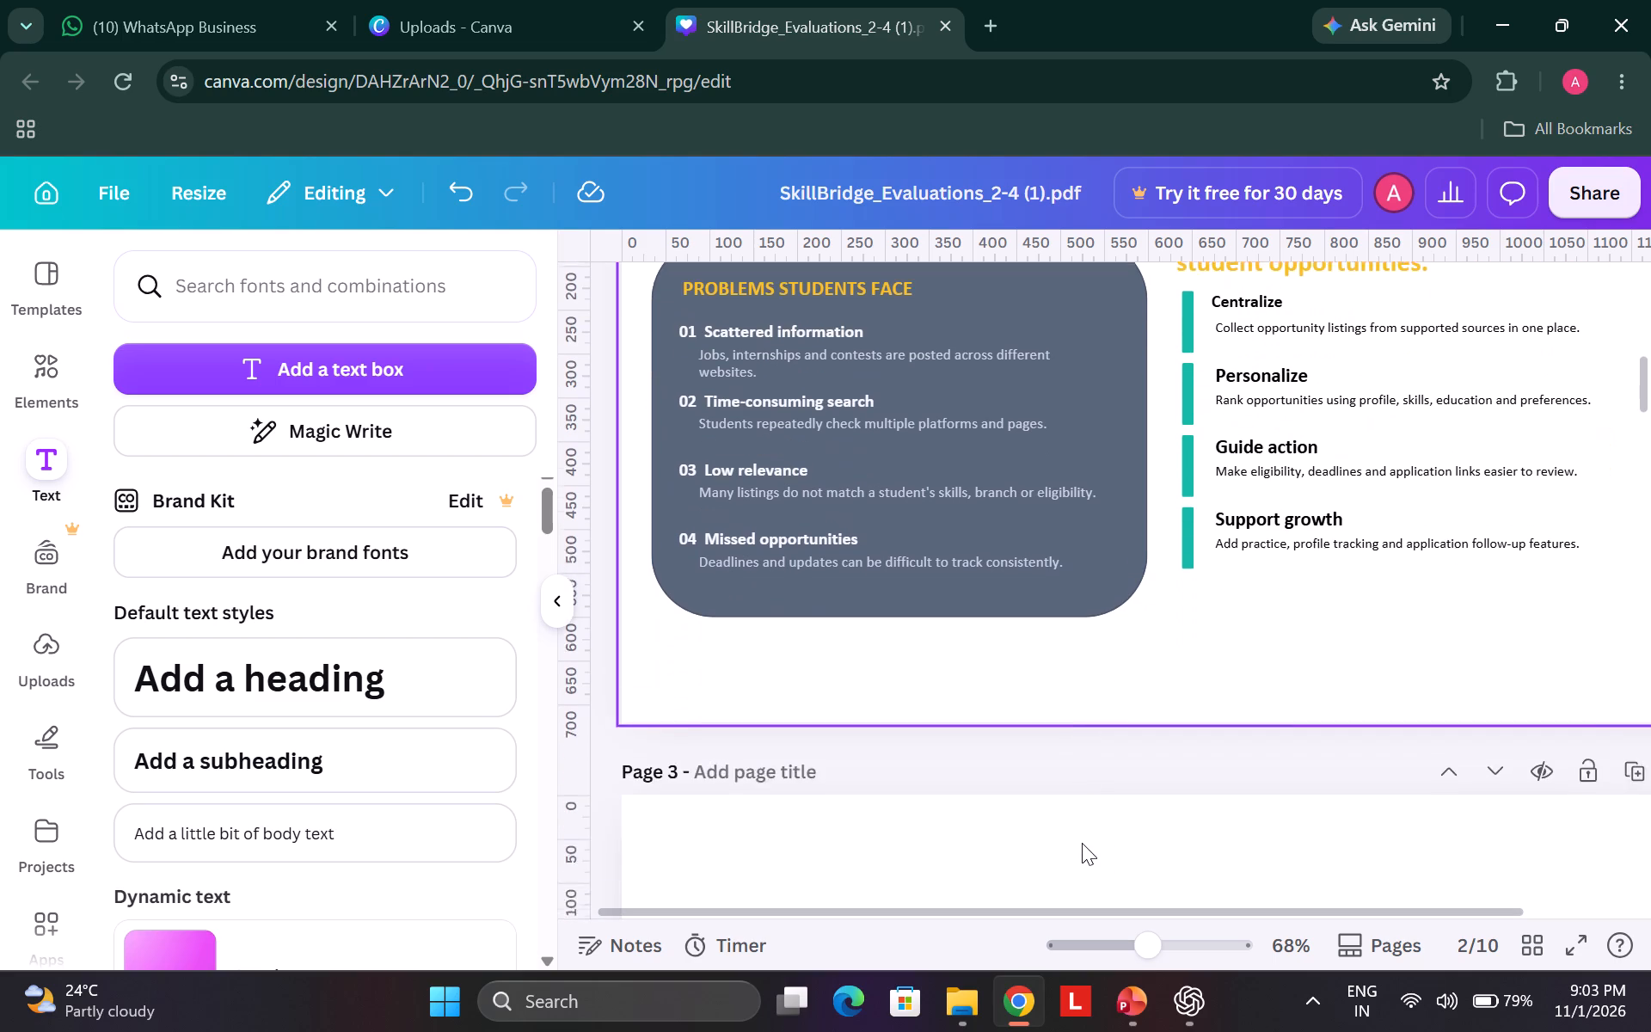
{"action": "scroll", "coordinate": [966, 763], "scroll_direction": "down", "scroll_amount": 1}
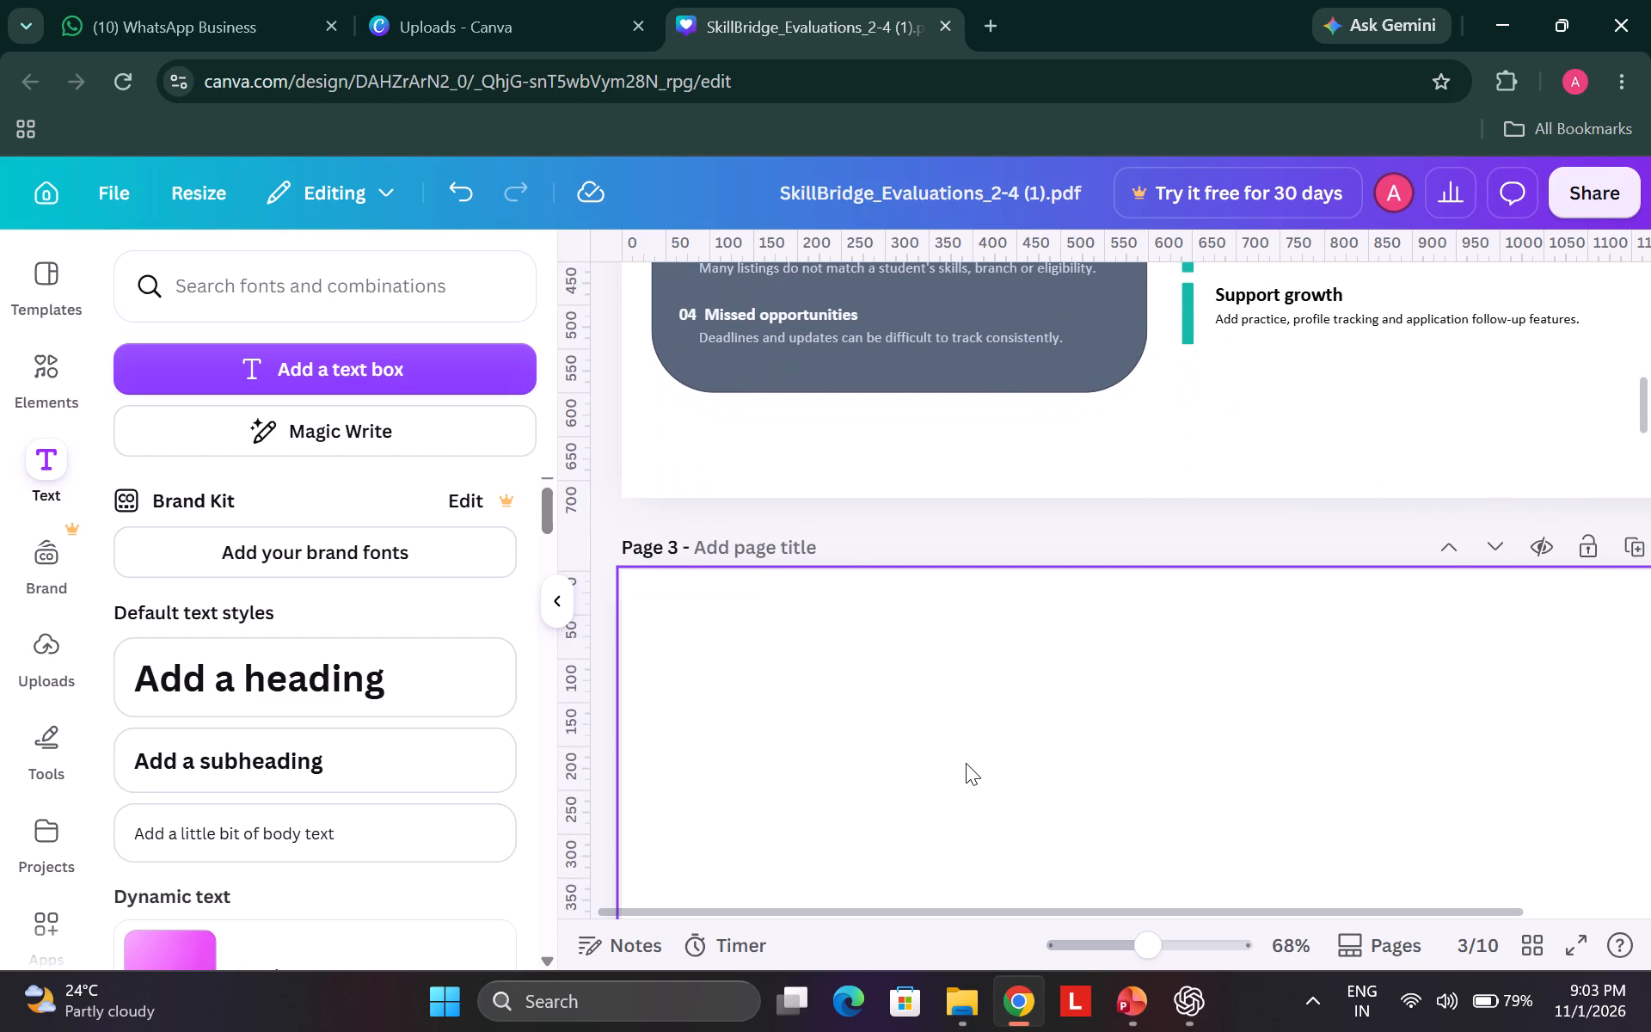
{"action": "scroll", "coordinate": [966, 763], "scroll_direction": "up", "scroll_amount": 4}
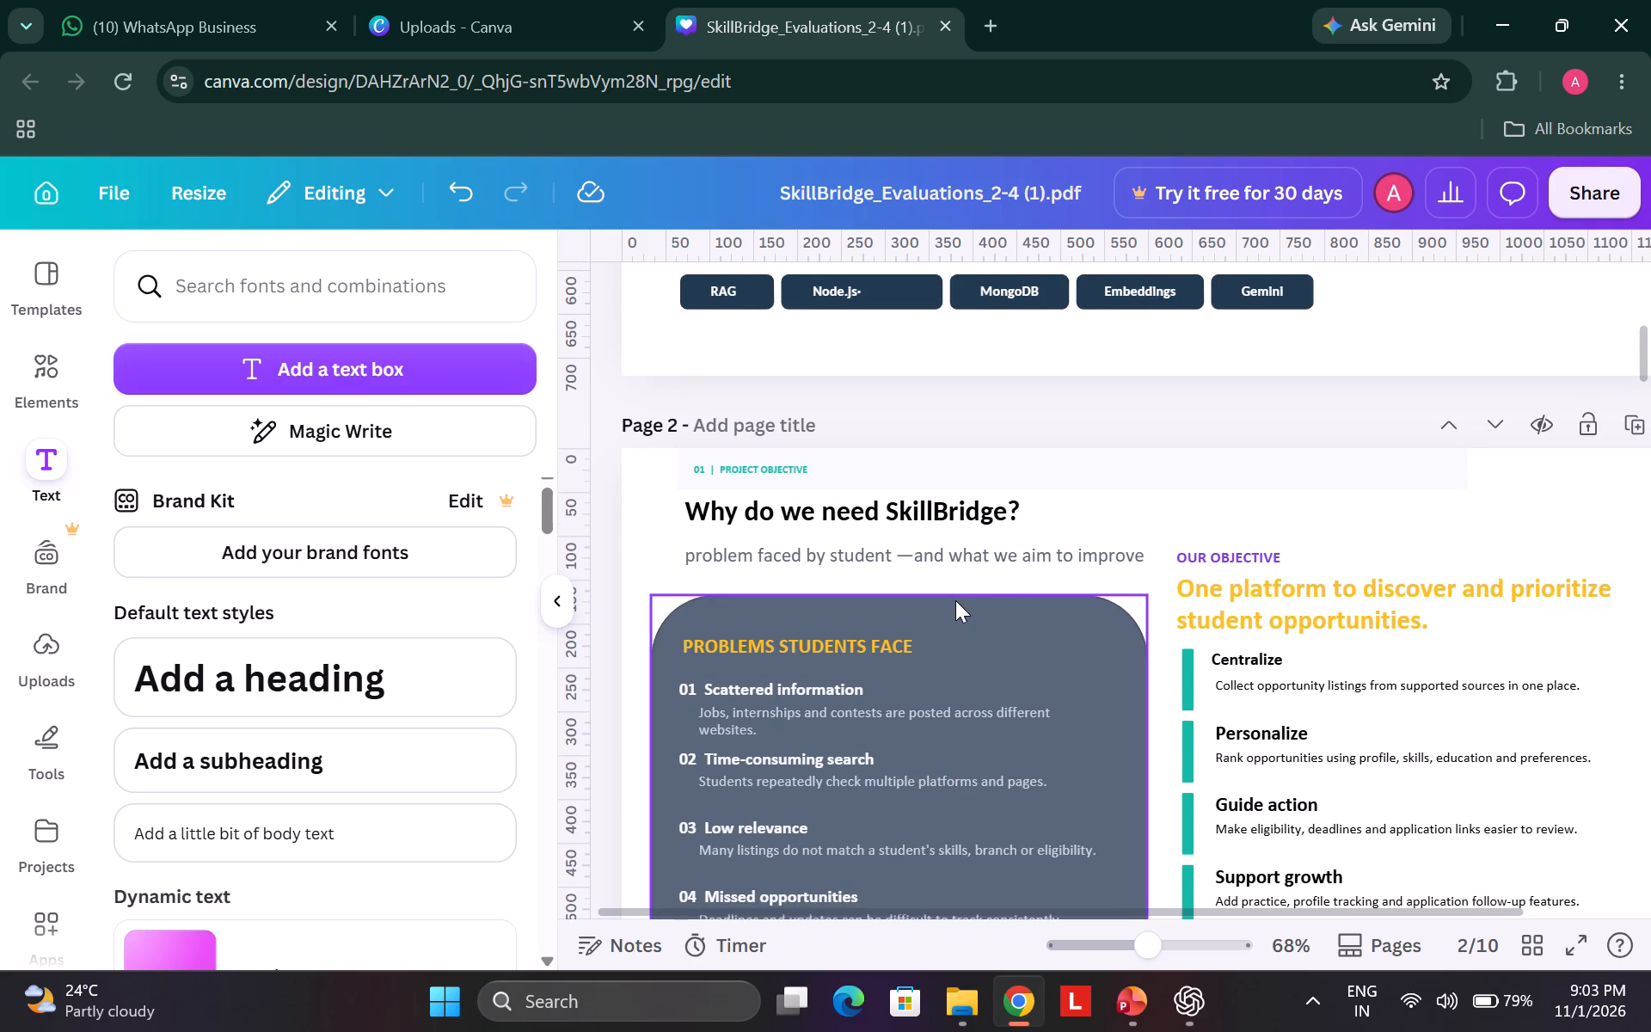
{"action": "scroll", "coordinate": [1007, 570], "scroll_direction": "down", "scroll_amount": 1}
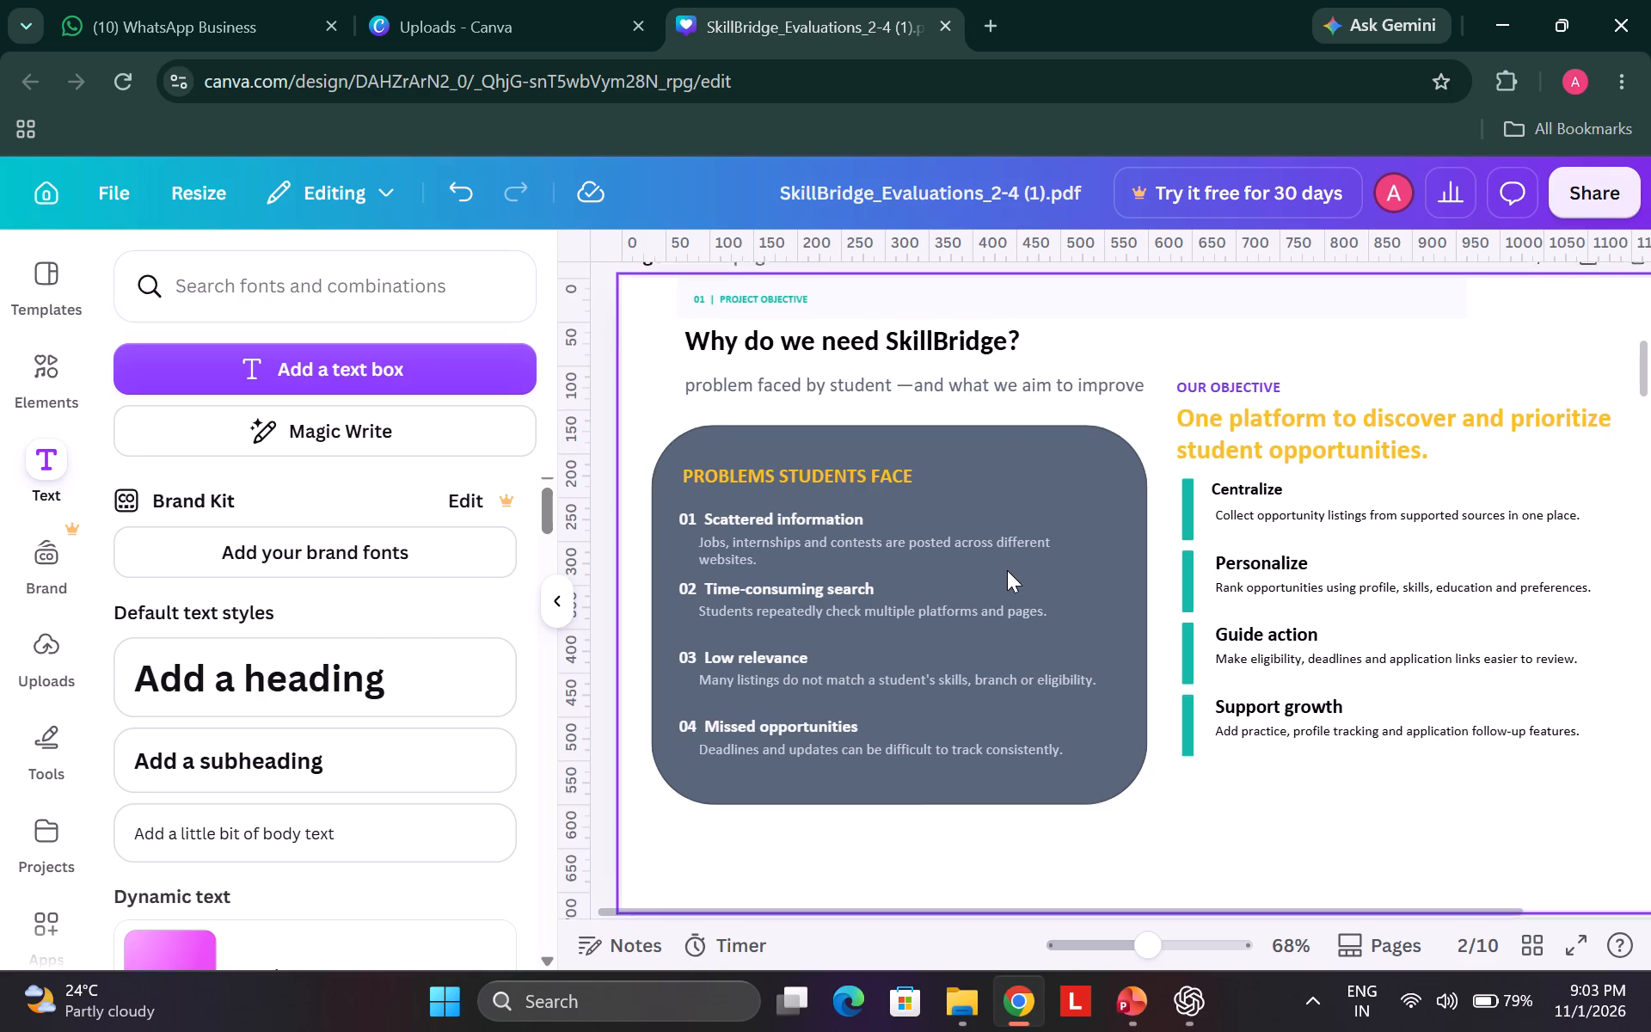
{"action": "scroll", "coordinate": [1007, 570], "scroll_direction": "down", "scroll_amount": 1}
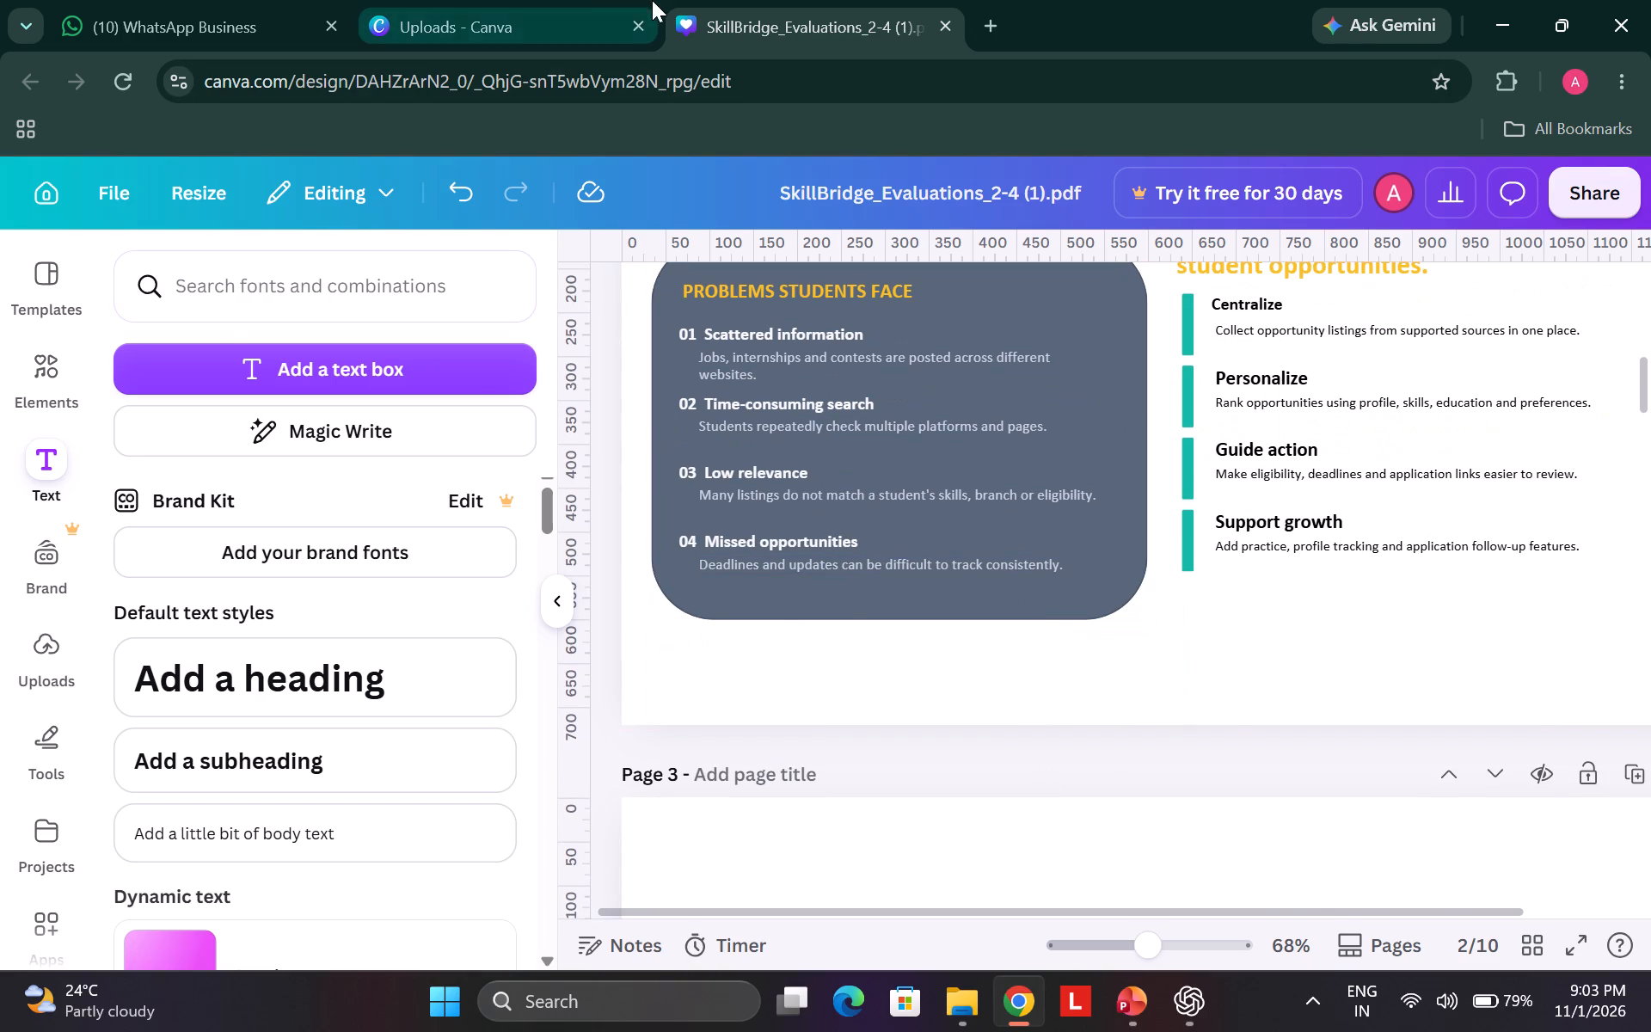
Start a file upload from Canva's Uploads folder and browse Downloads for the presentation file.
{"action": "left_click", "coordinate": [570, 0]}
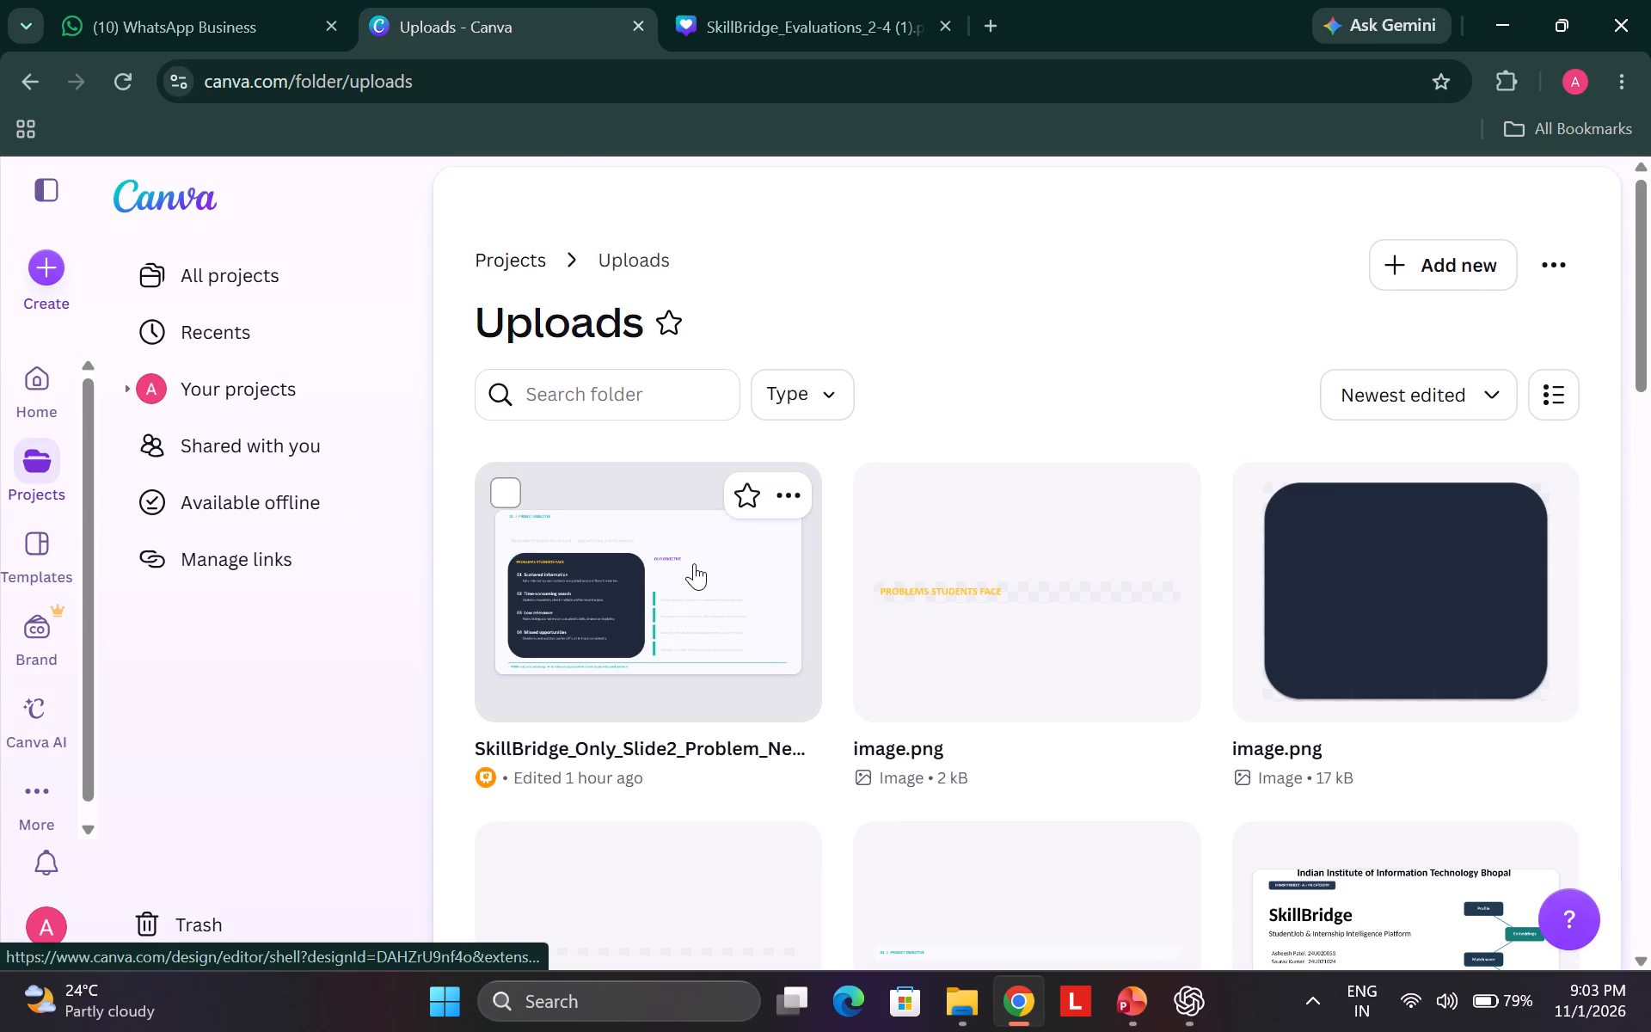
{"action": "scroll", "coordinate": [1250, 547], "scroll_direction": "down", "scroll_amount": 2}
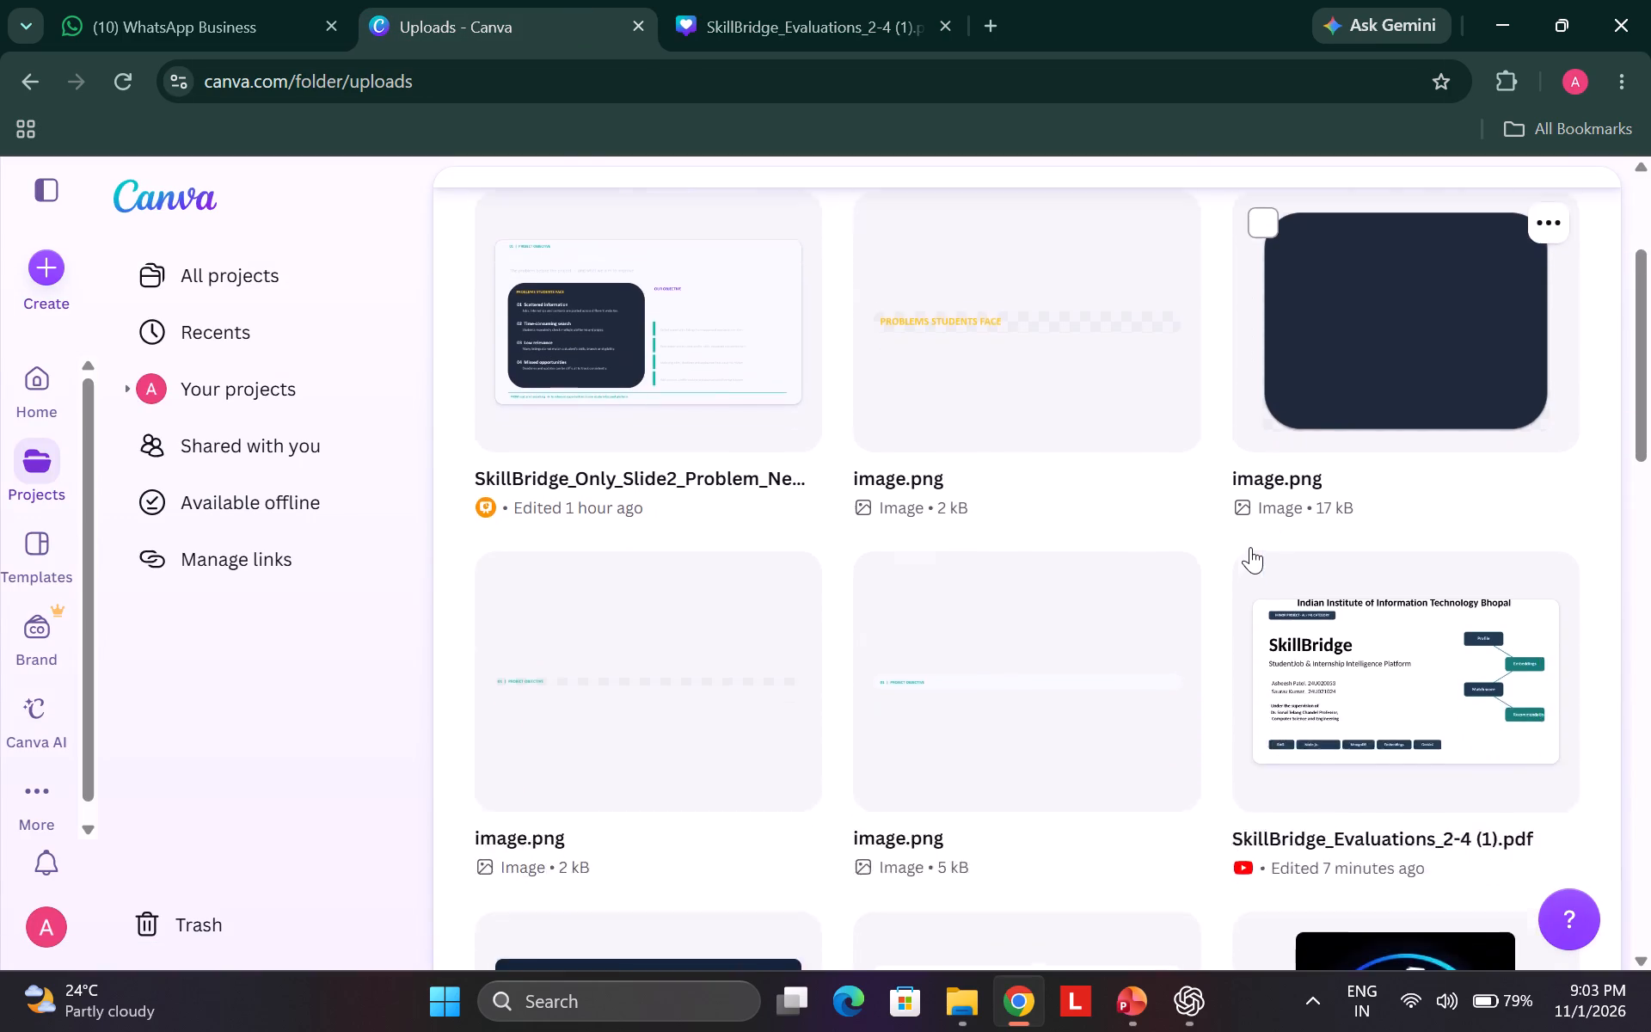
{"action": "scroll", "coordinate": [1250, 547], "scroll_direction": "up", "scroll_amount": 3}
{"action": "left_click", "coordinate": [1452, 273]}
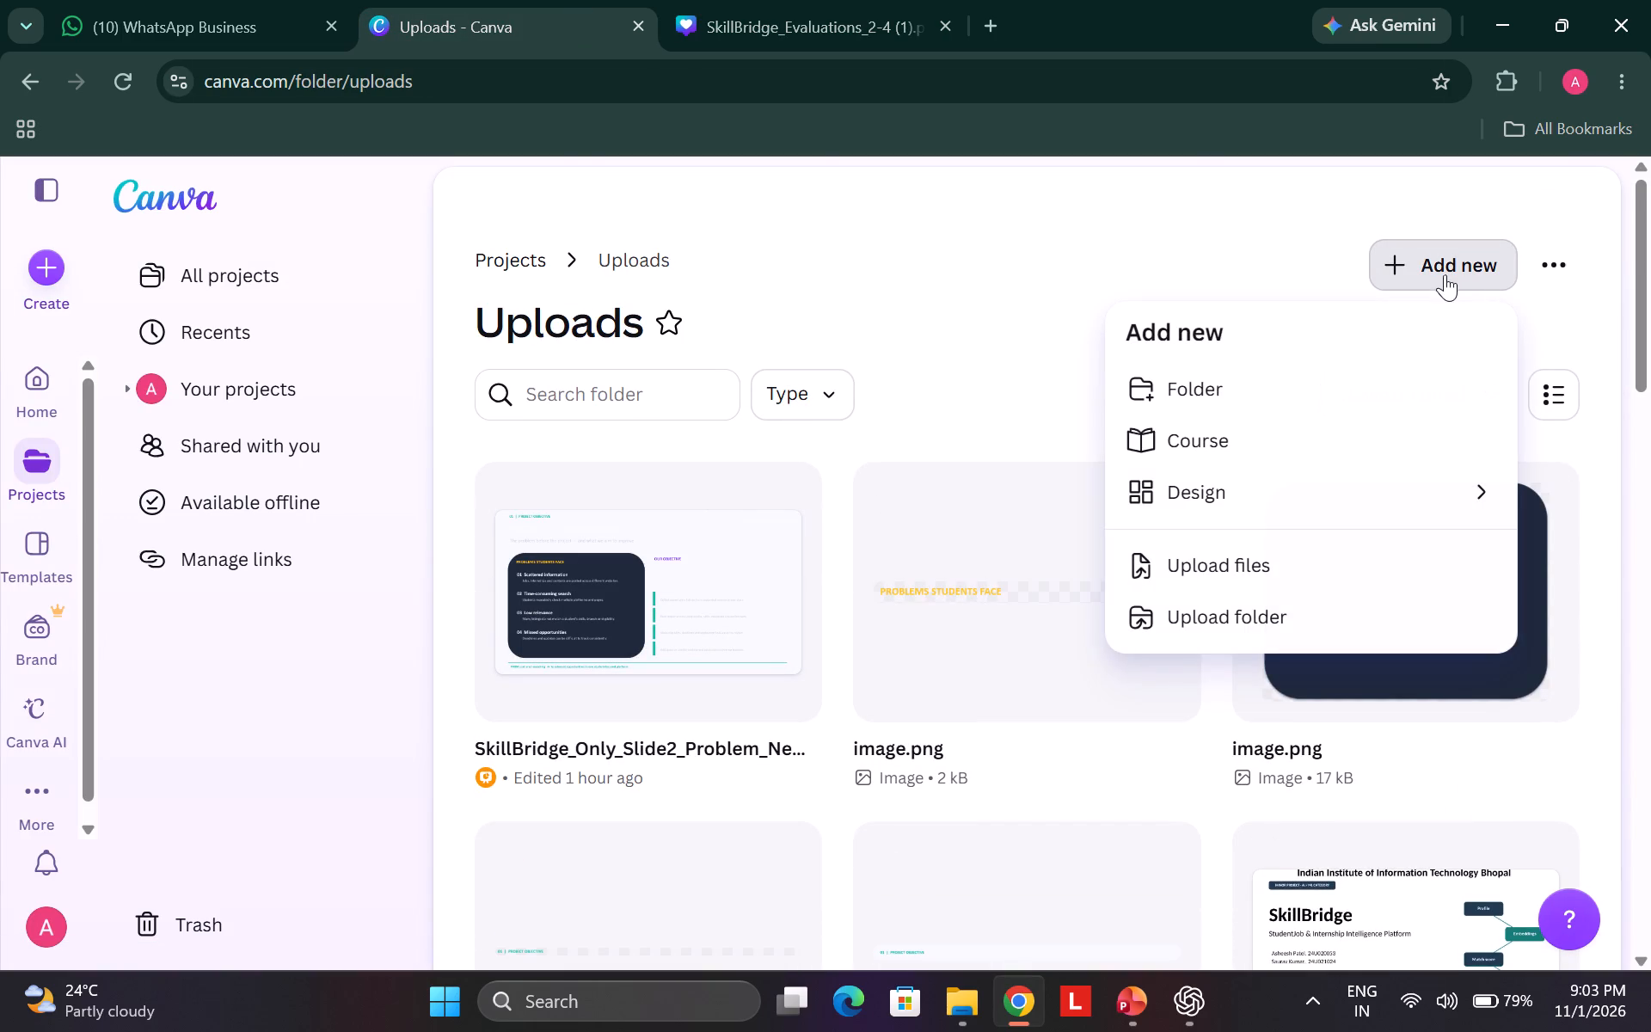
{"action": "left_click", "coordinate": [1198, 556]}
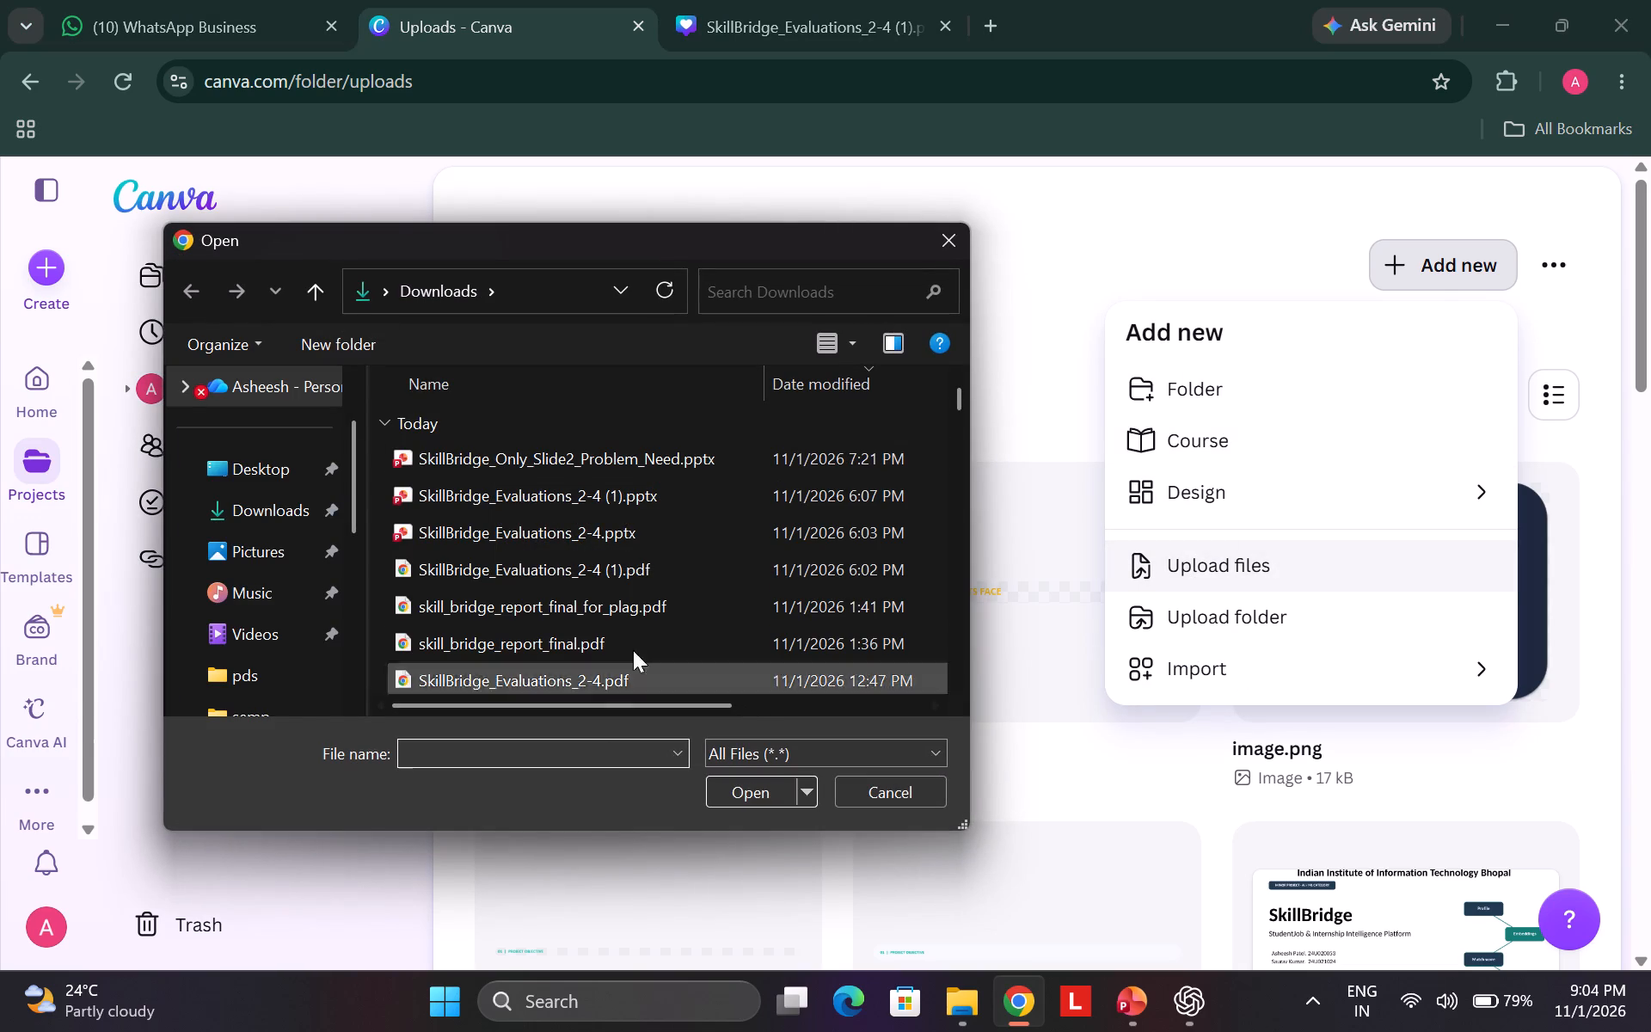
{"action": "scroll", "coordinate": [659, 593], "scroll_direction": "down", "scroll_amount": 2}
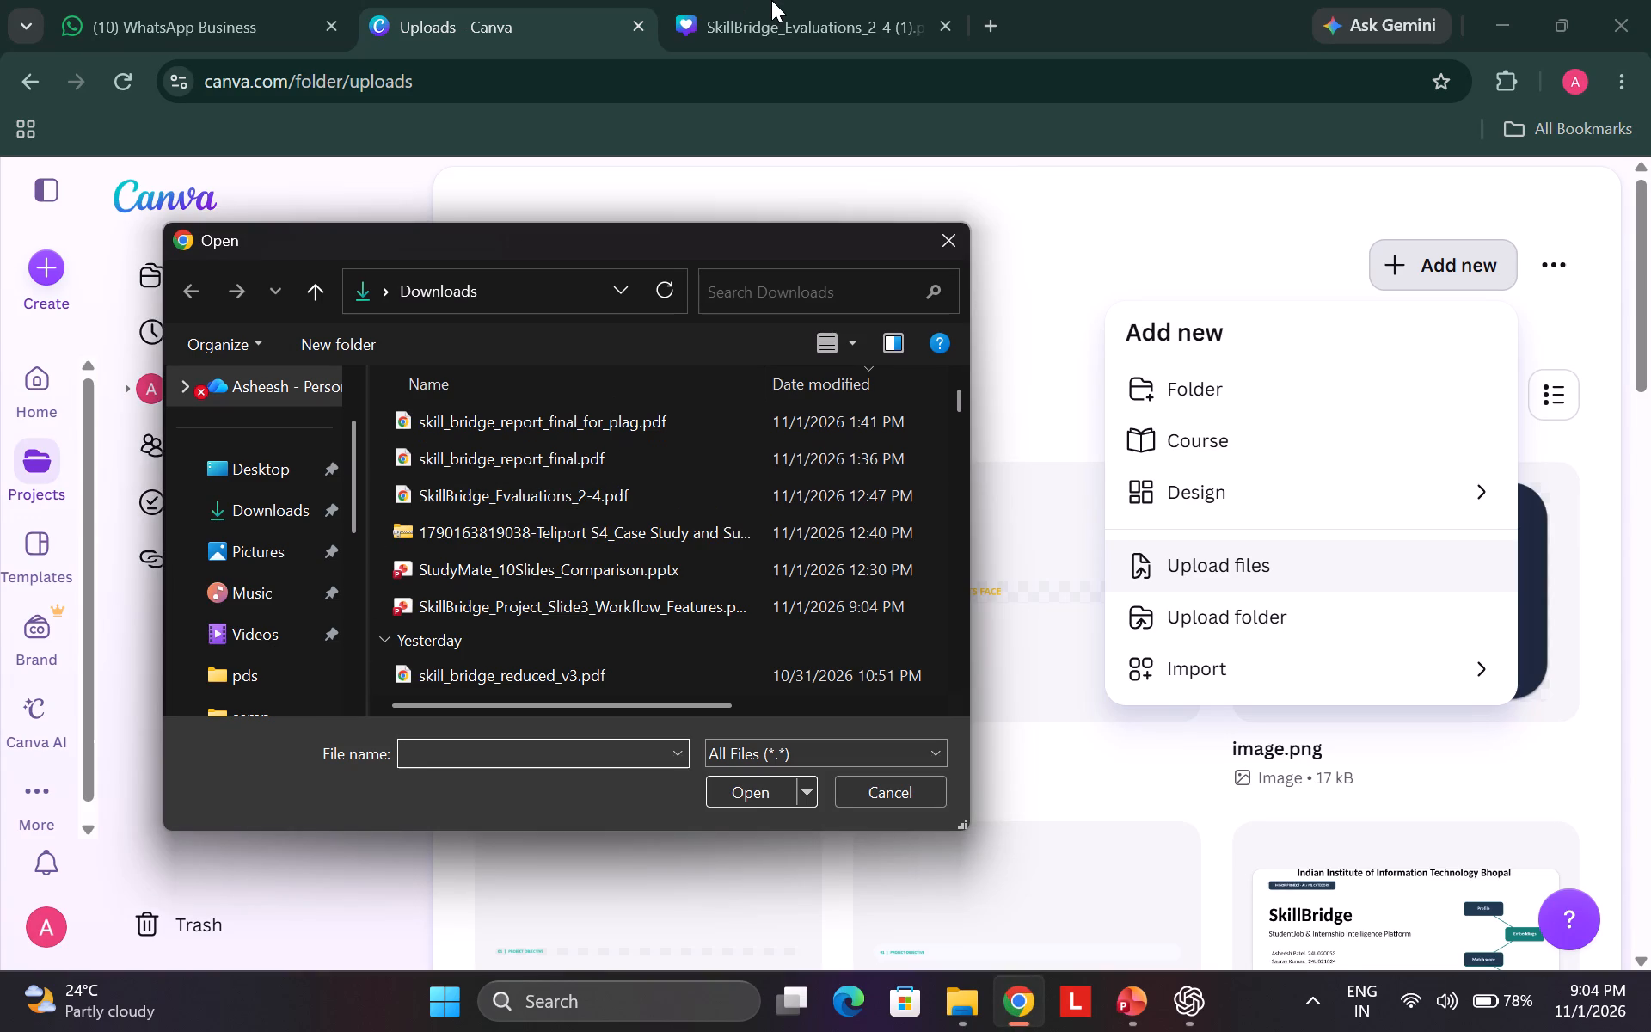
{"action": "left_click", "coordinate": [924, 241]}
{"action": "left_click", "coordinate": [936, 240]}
Start a new file upload into Canva's Uploads folder.
{"action": "left_click", "coordinate": [1277, 572]}
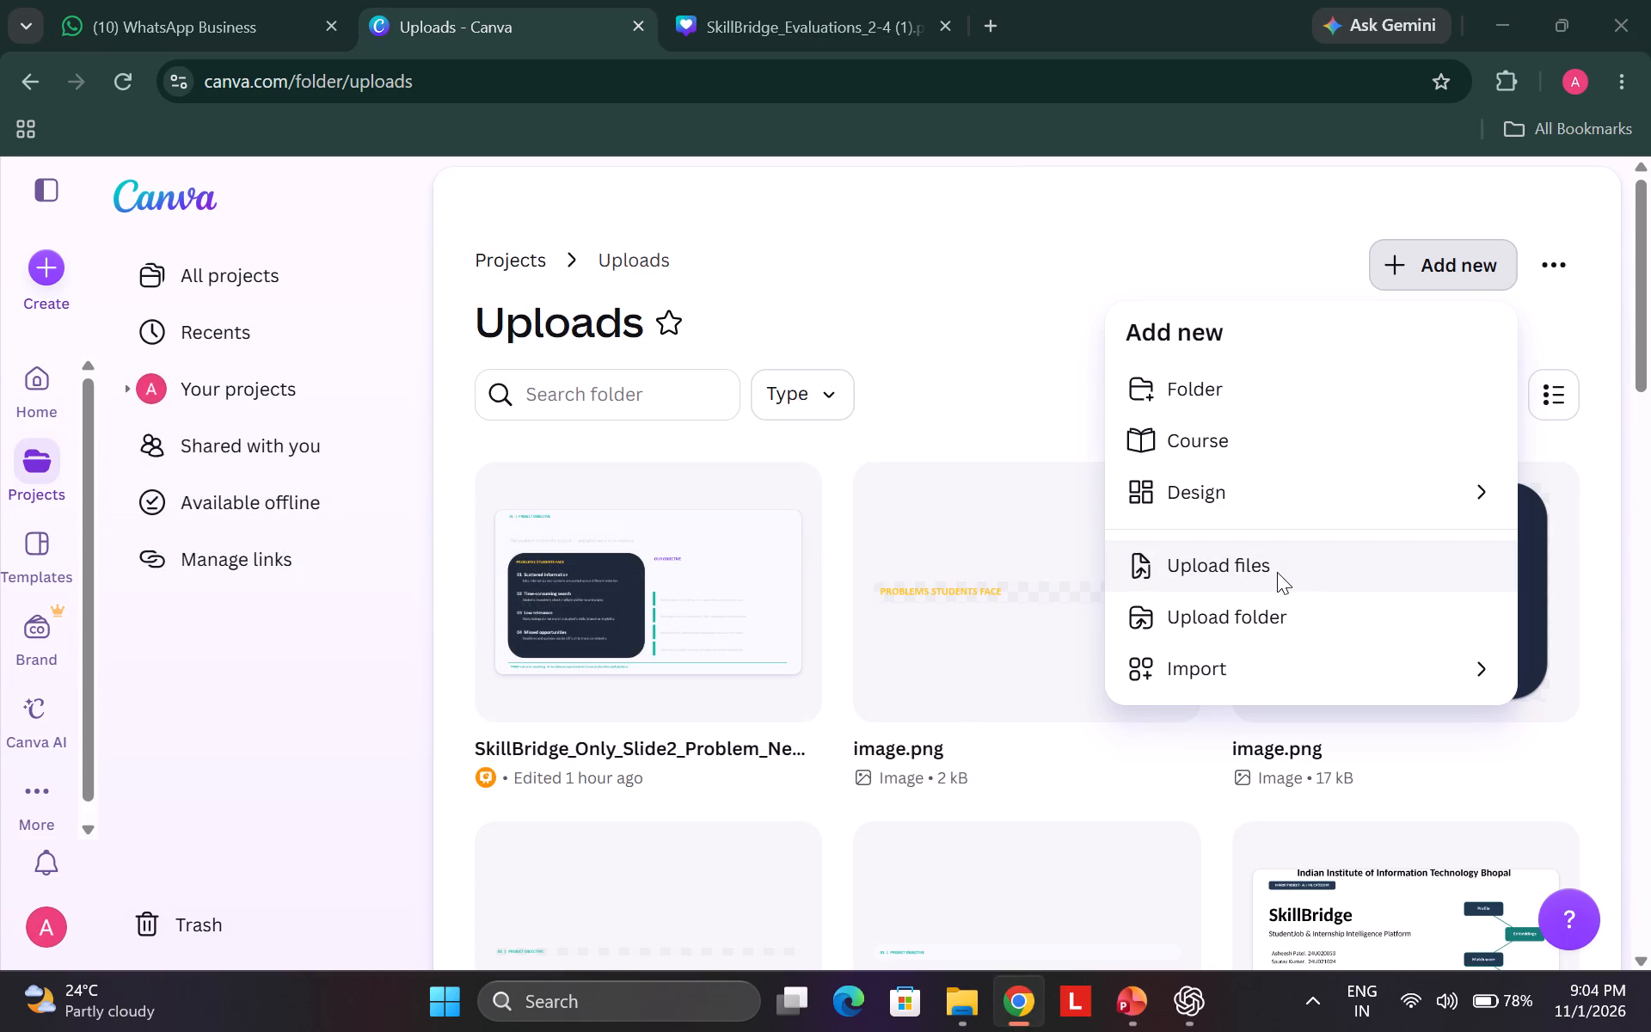
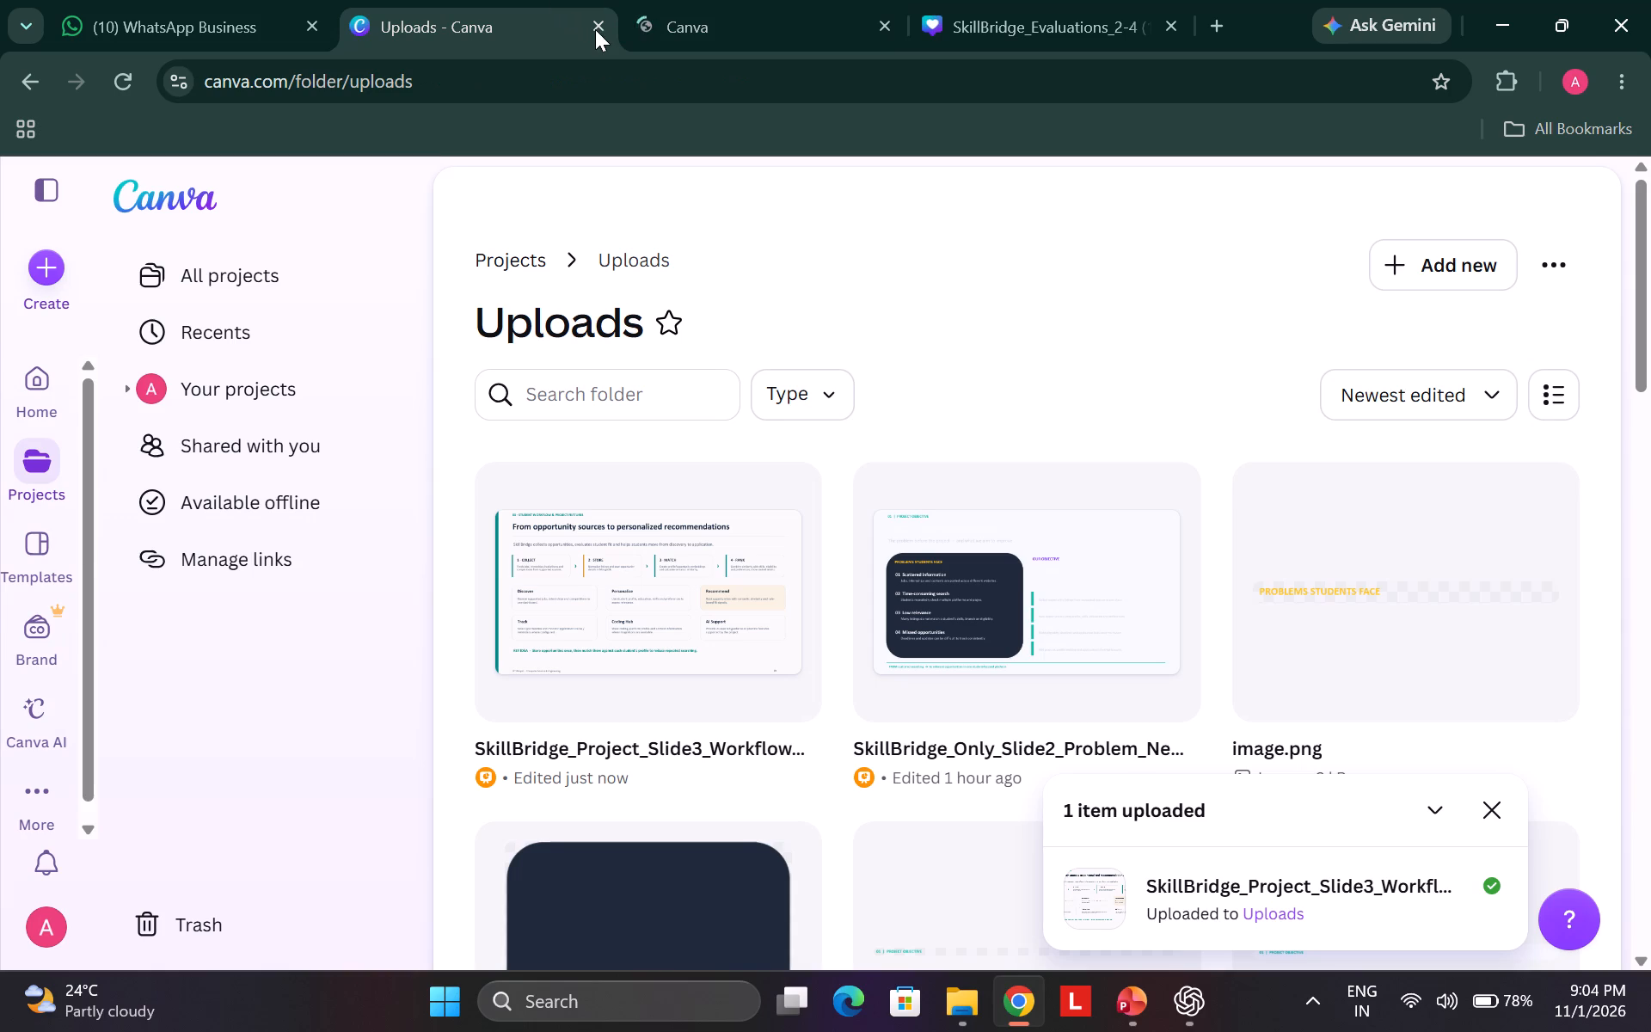
Close the Canva Uploads folder tab and look over the uploaded SkillBridge_Project_Slide3_Workflow_Features design in the editor.
{"action": "left_click", "coordinate": [597, 32]}
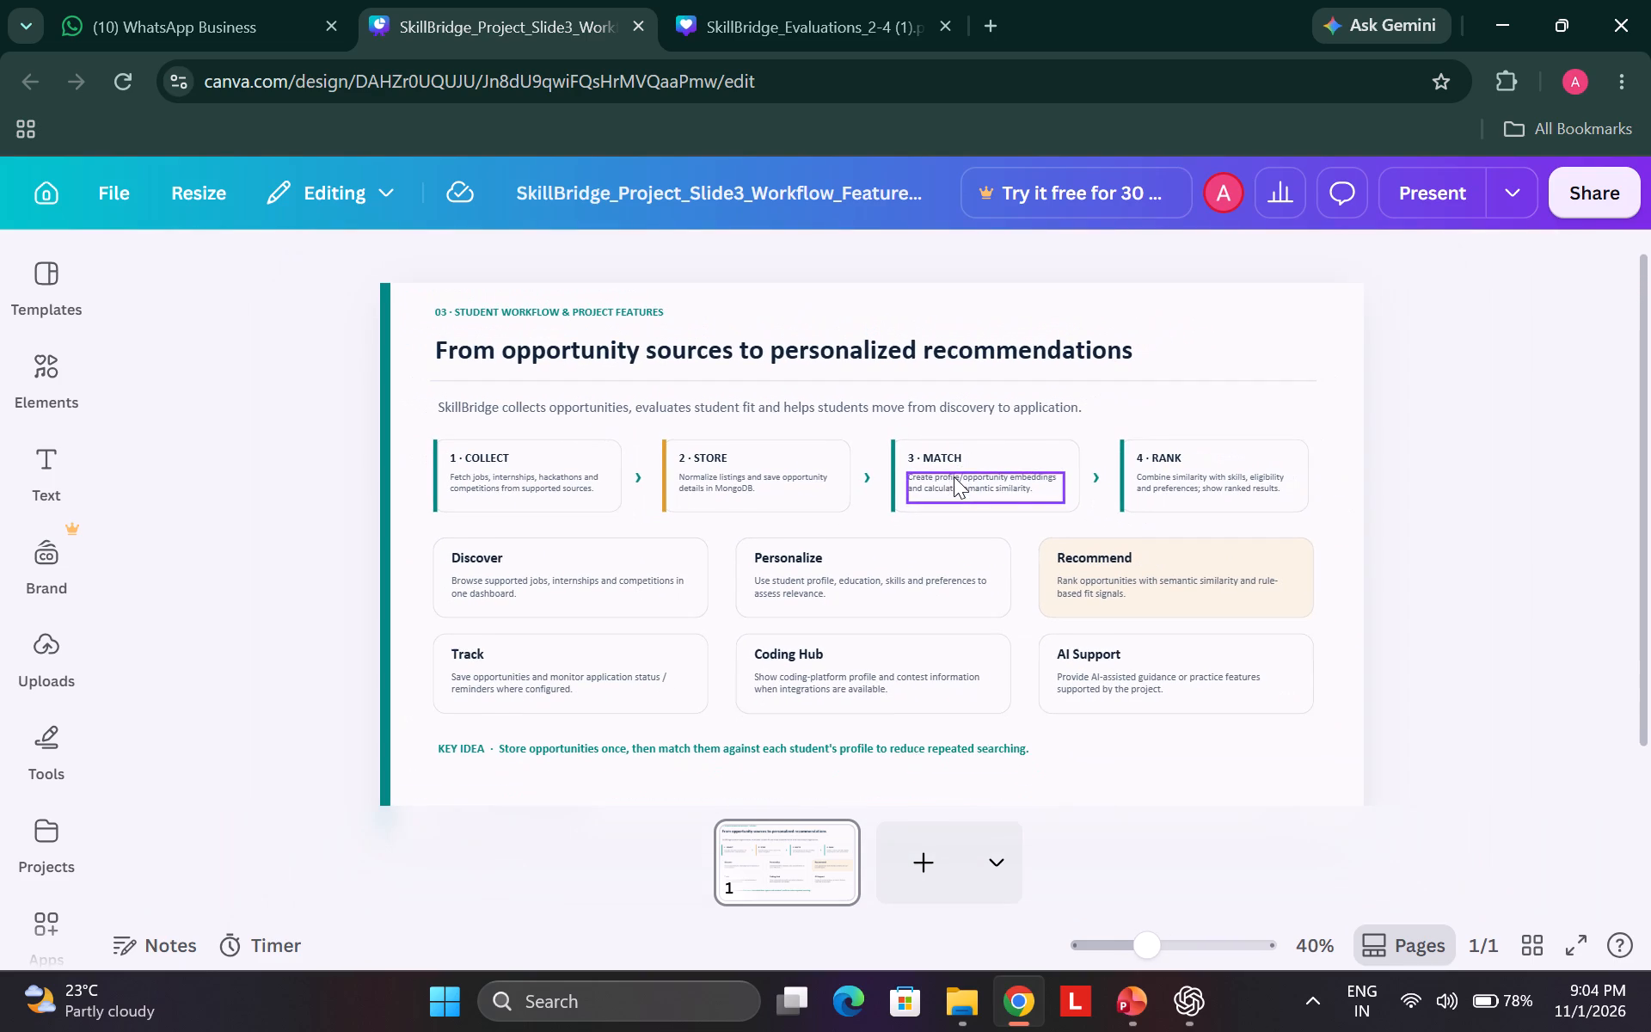
{"action": "scroll", "coordinate": [954, 476], "scroll_direction": "down", "scroll_amount": 1}
{"action": "scroll", "coordinate": [954, 476], "scroll_direction": "up", "scroll_amount": 1}
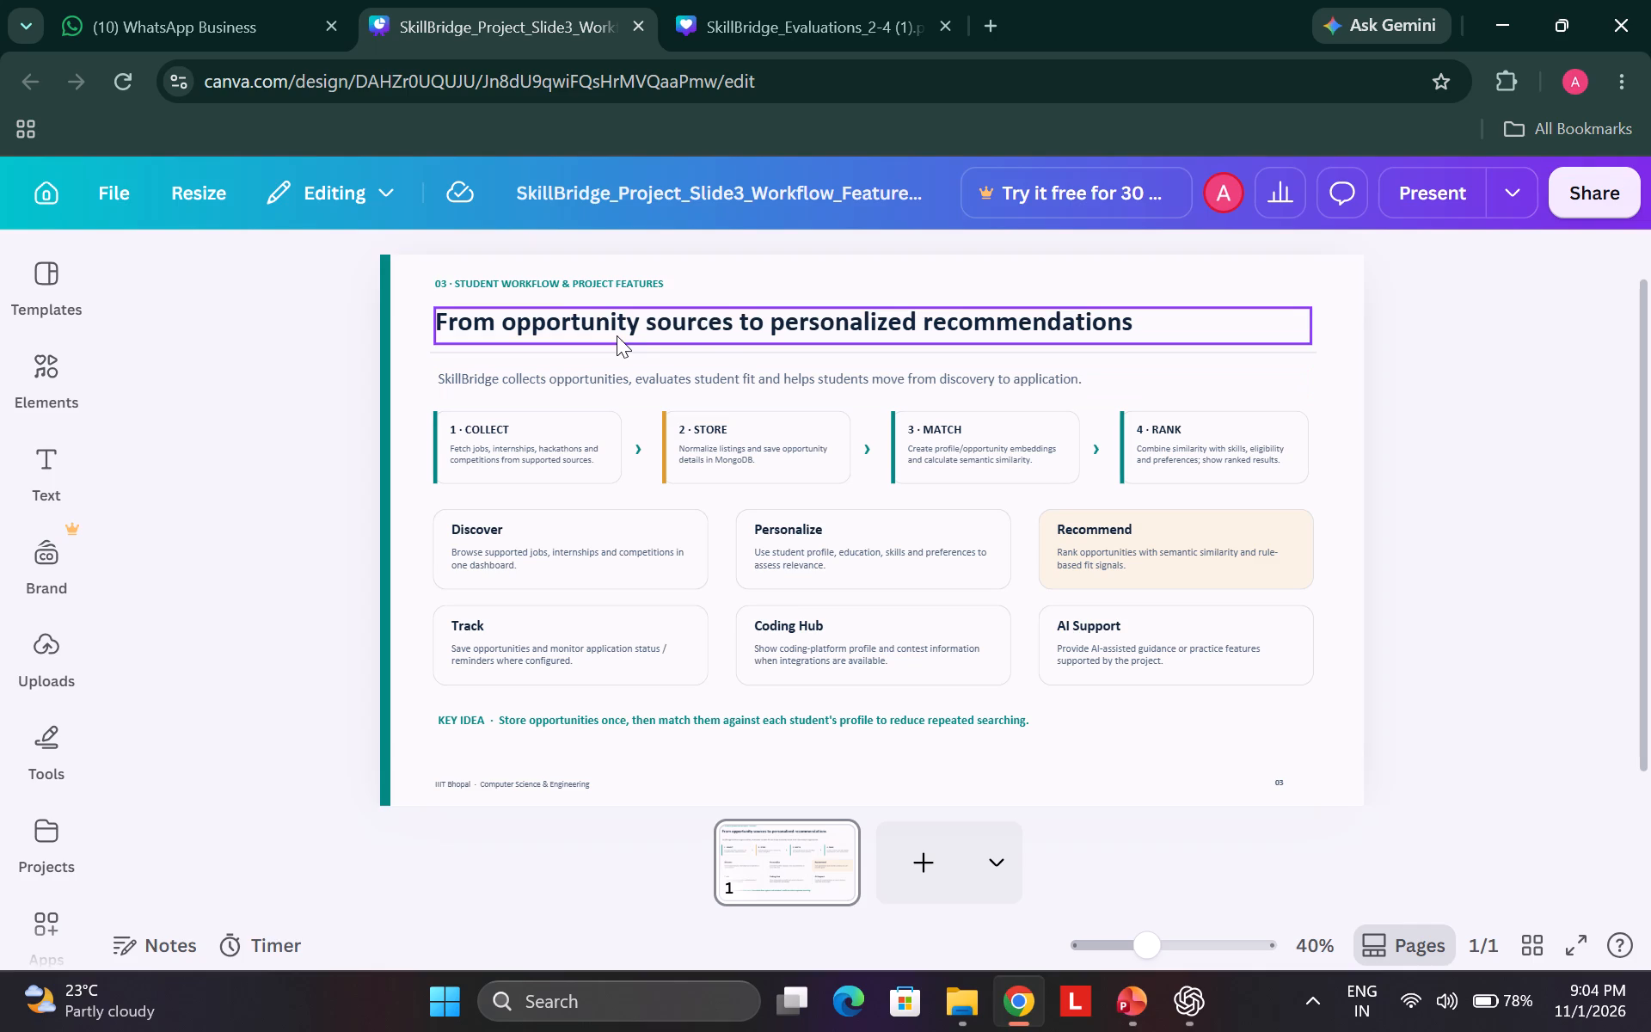
Copy the "03 · STUDENT WORKFLOW & PROJECT FEATURES" heading from the Slide3 design and paste it onto page 3 of the SkillBridge_Evaluations_2-4 design.
{"action": "left_click", "coordinate": [574, 284]}
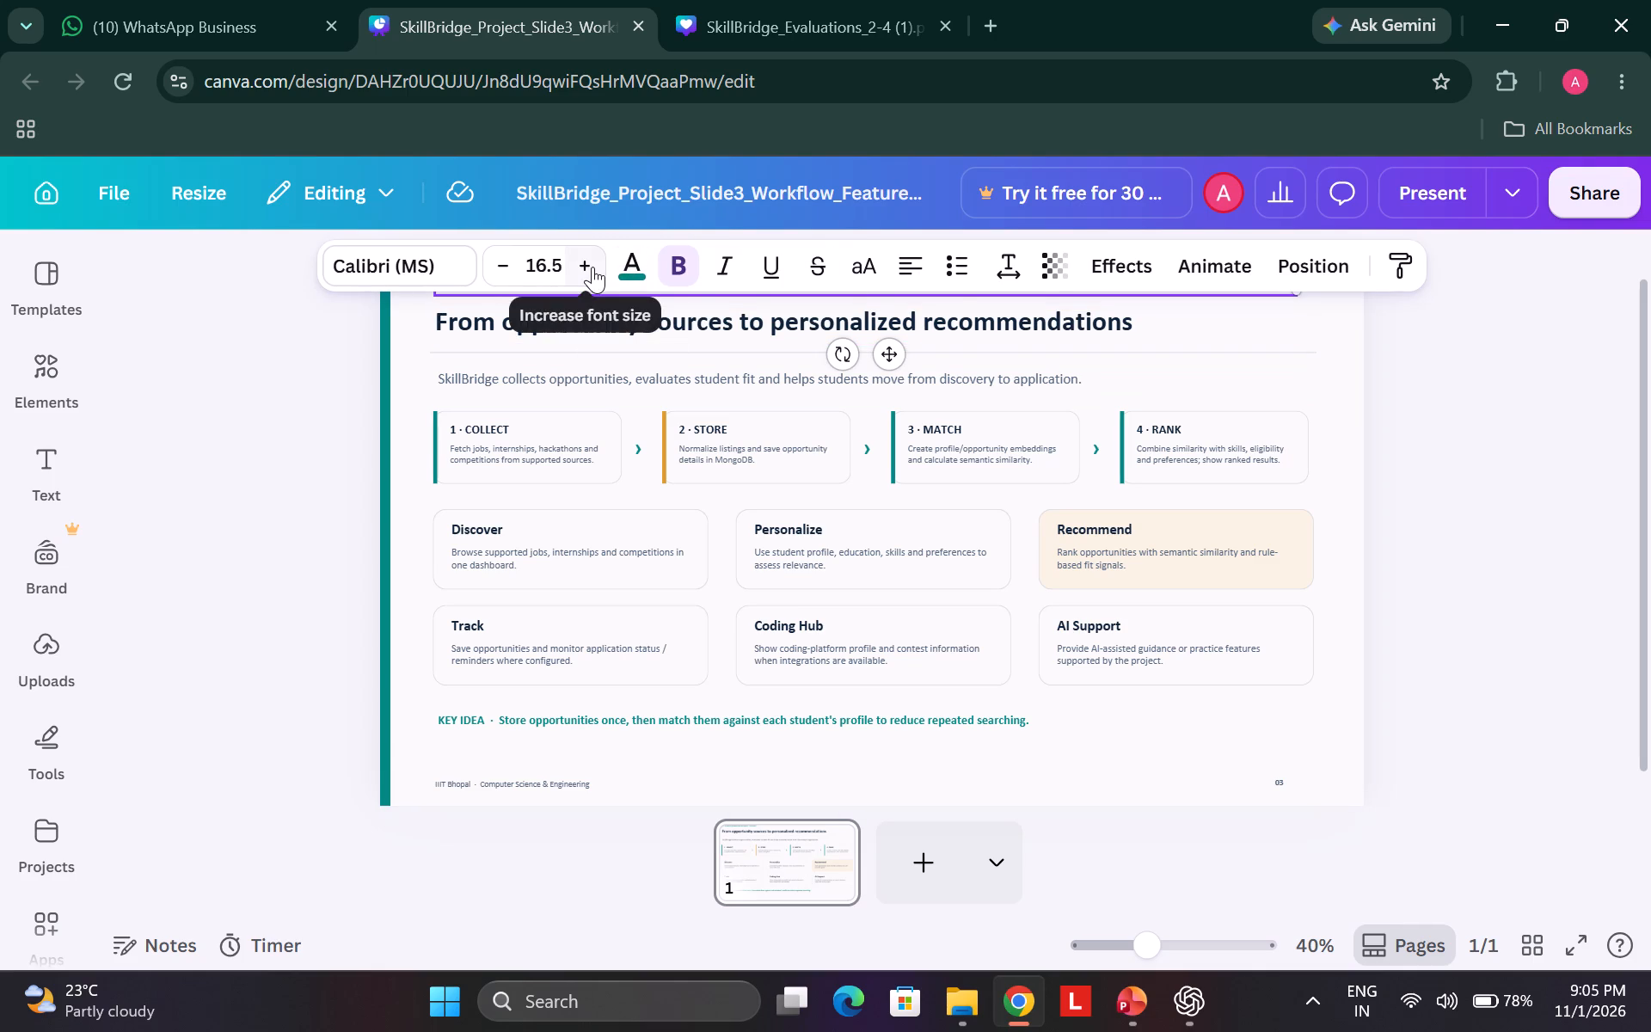
{"action": "left_click", "coordinate": [1452, 478]}
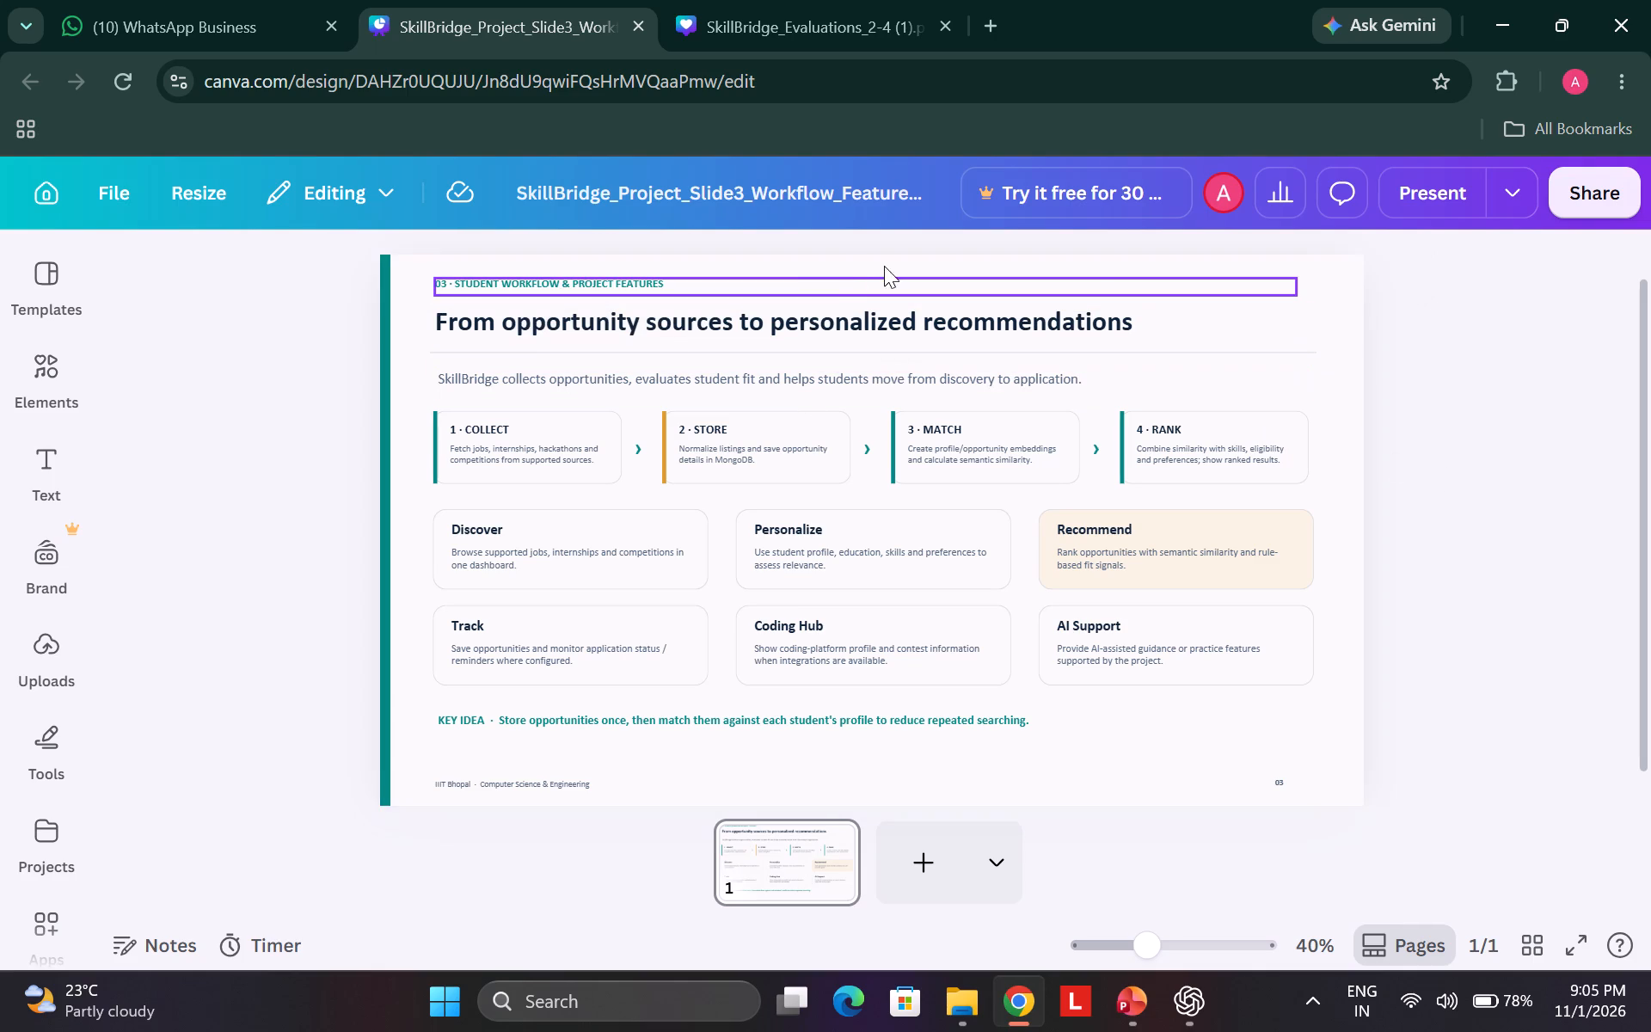
{"action": "left_click", "coordinate": [770, 286]}
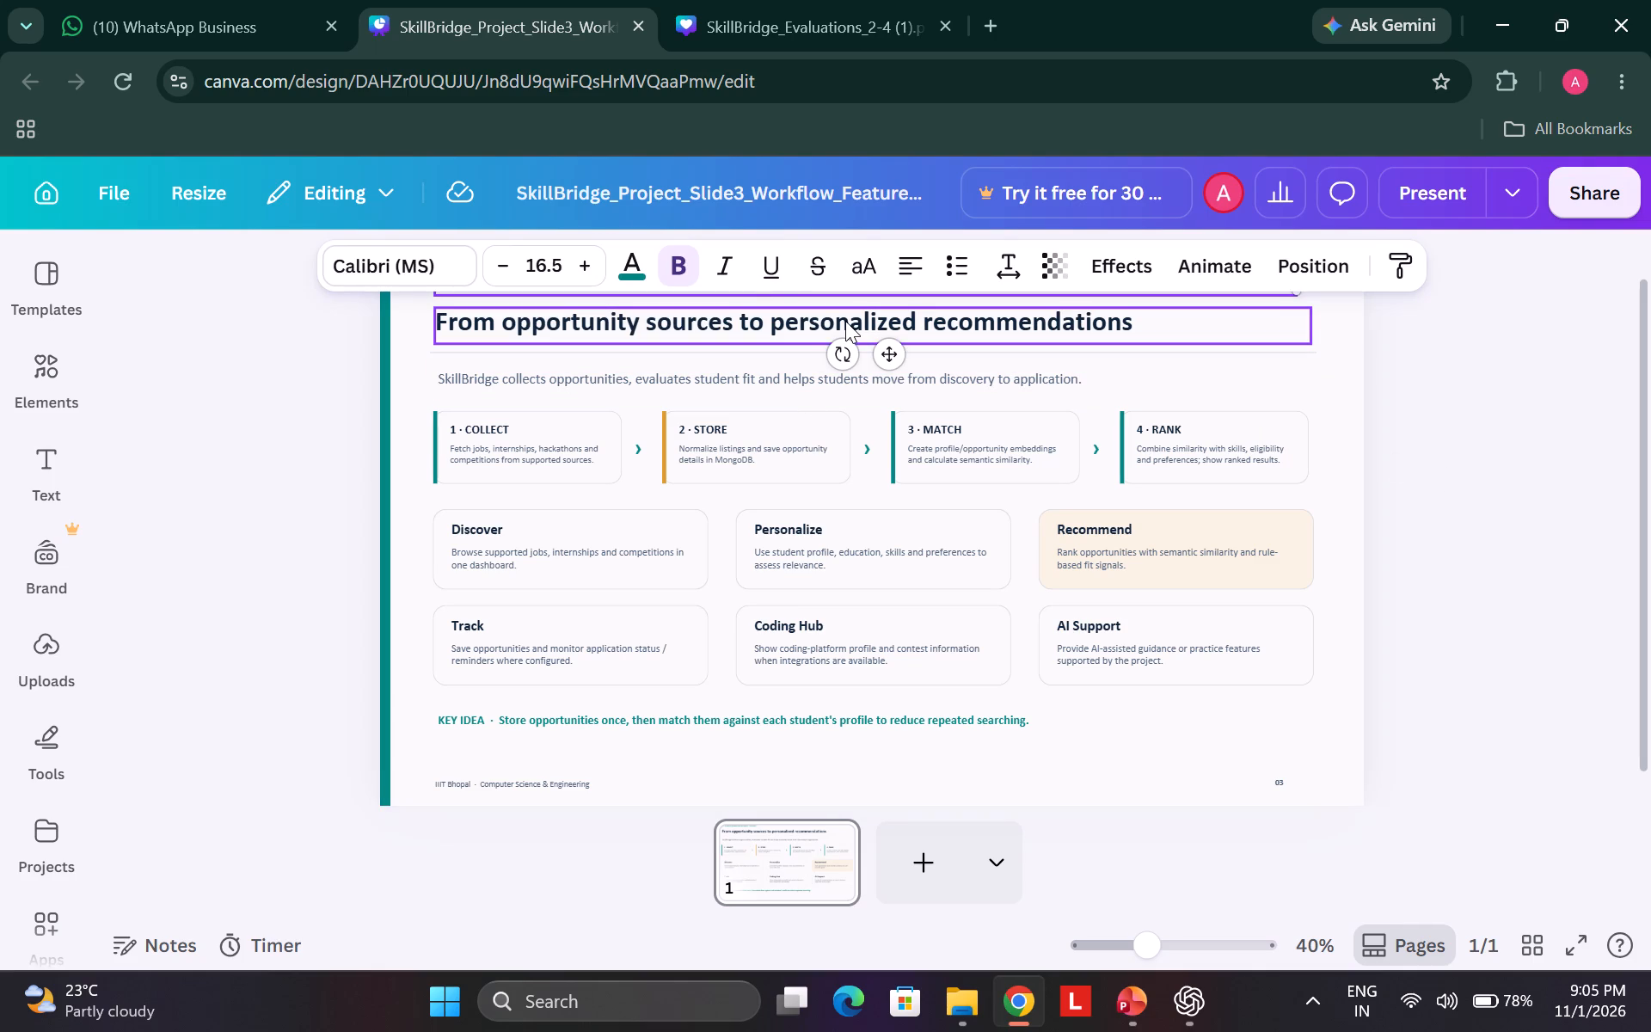
{"action": "key", "text": "ctrl+c"}
{"action": "left_click", "coordinate": [868, 0]}
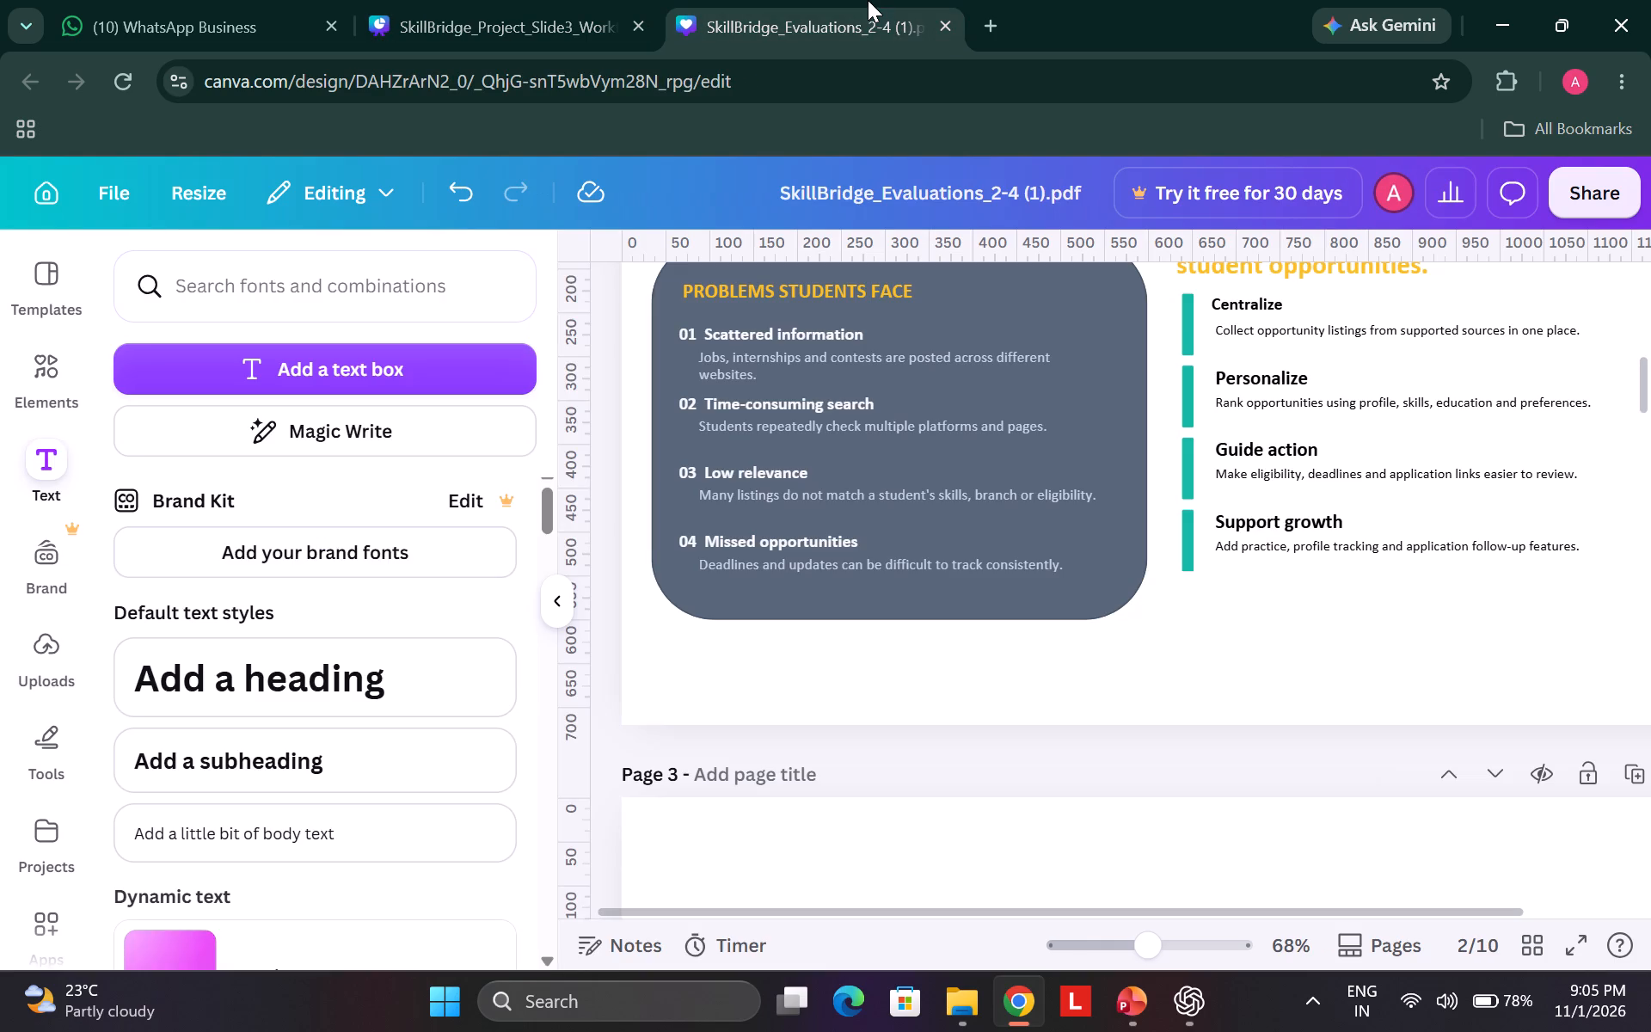
{"action": "scroll", "coordinate": [930, 619], "scroll_direction": "down", "scroll_amount": 4}
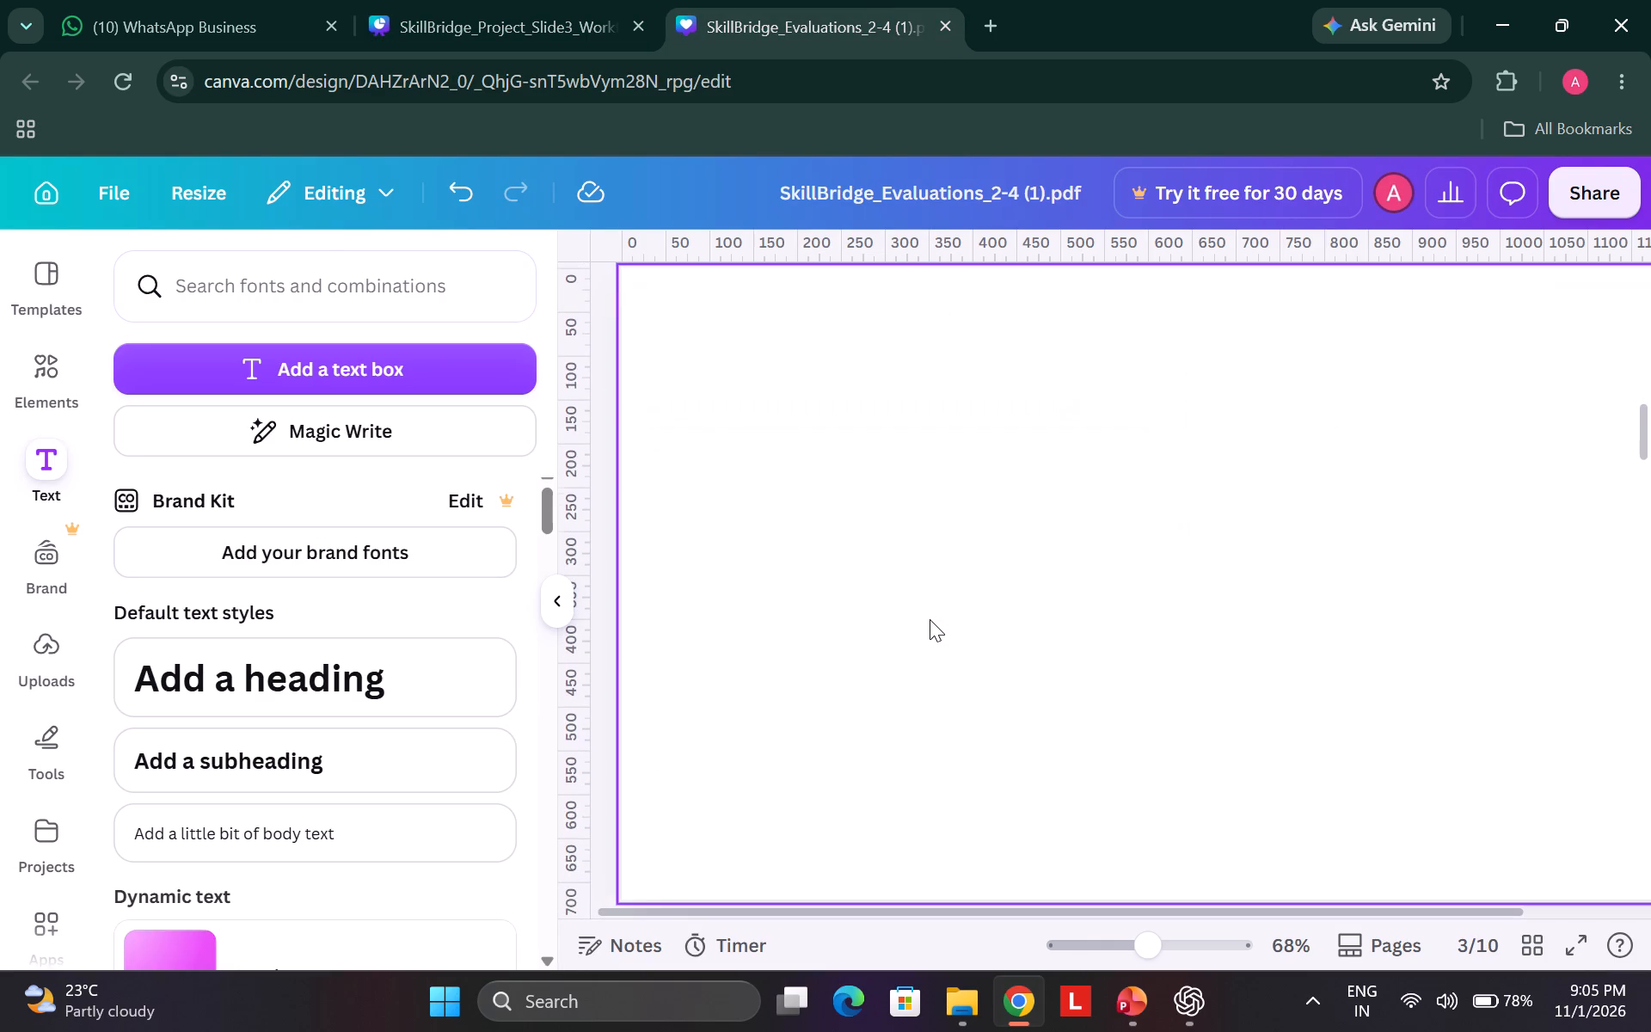
{"action": "key", "text": "ctrl+v"}
{"action": "scroll", "coordinate": [969, 679], "scroll_direction": "up", "scroll_amount": 2}
{"action": "left_click", "coordinate": [914, 648]}
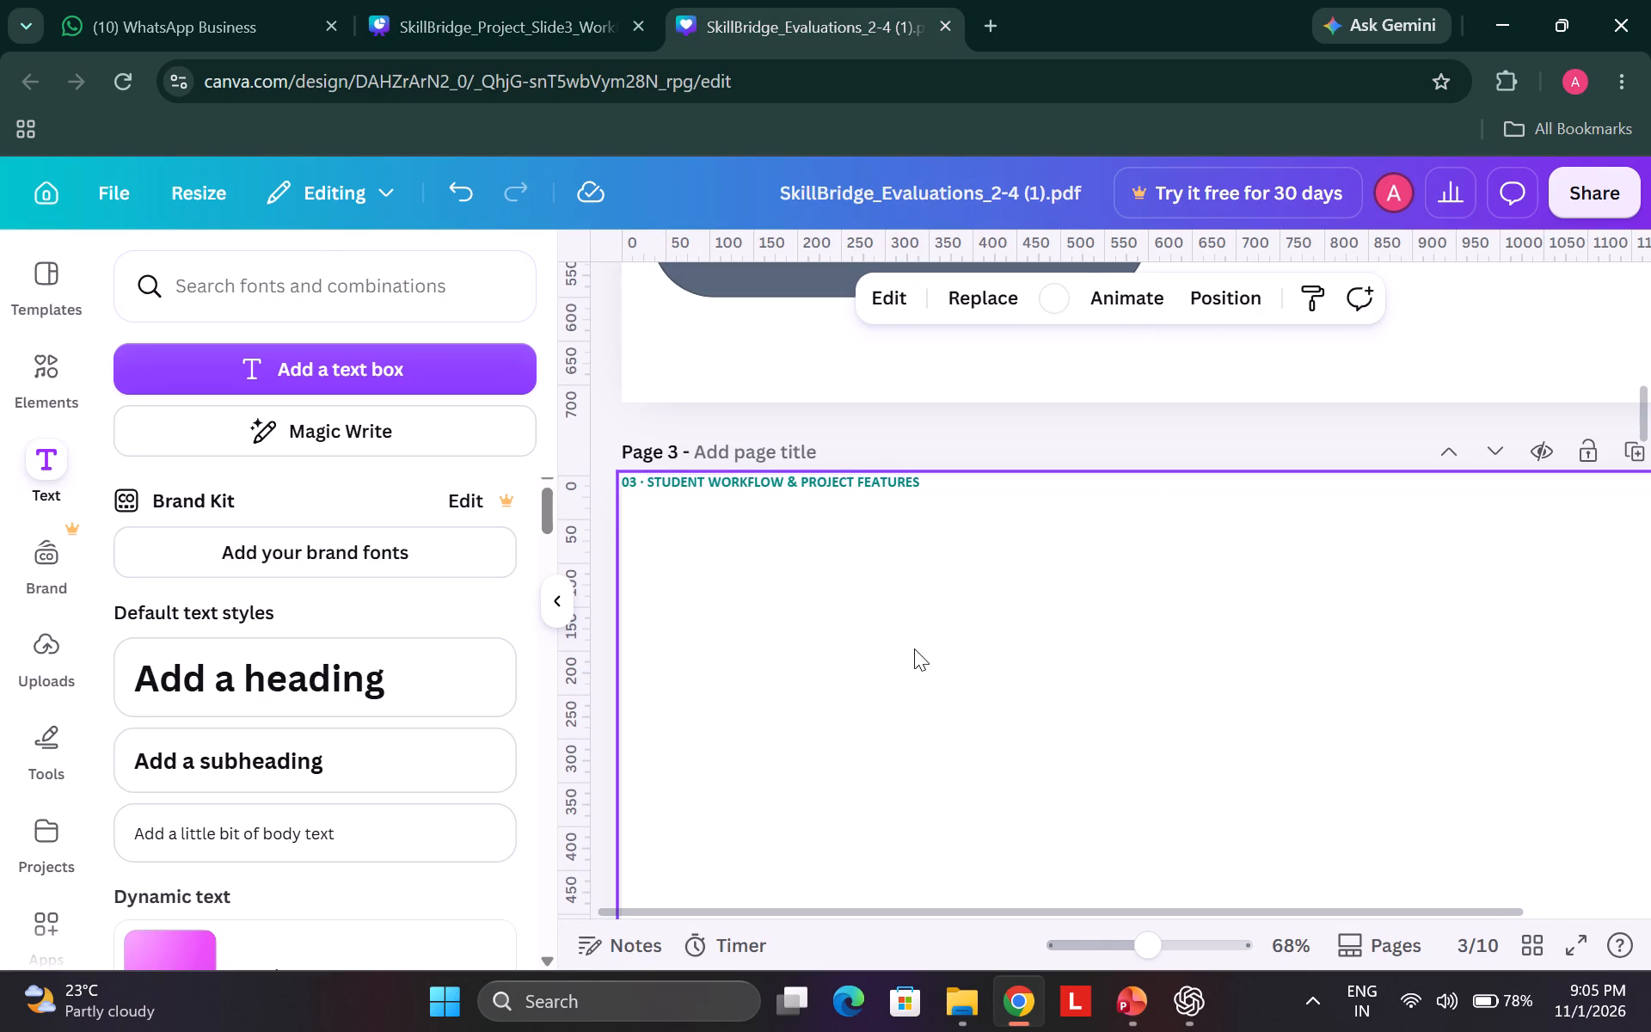
Edit the pasted heading on page 3 to read "3.WORKFLOW & PROJECT FEATURES", with a space before the number.
{"action": "left_click", "coordinate": [841, 482]}
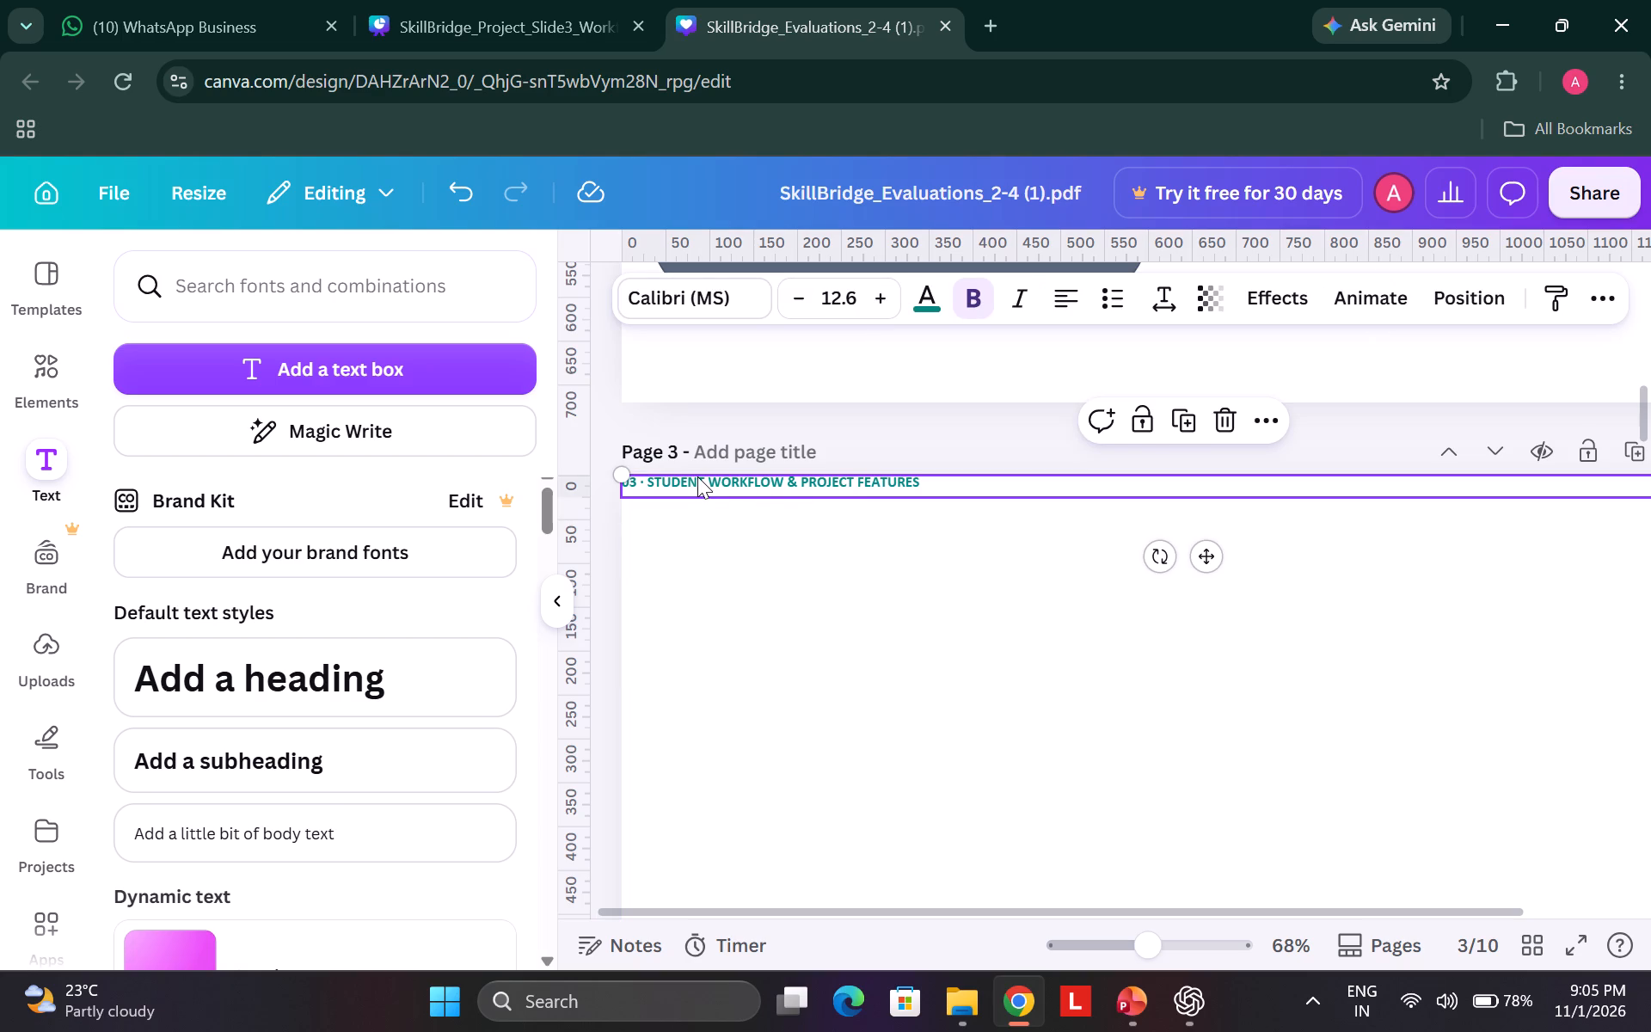
{"action": "left_click", "coordinate": [697, 476]}
{"action": "left_click", "coordinate": [702, 479]}
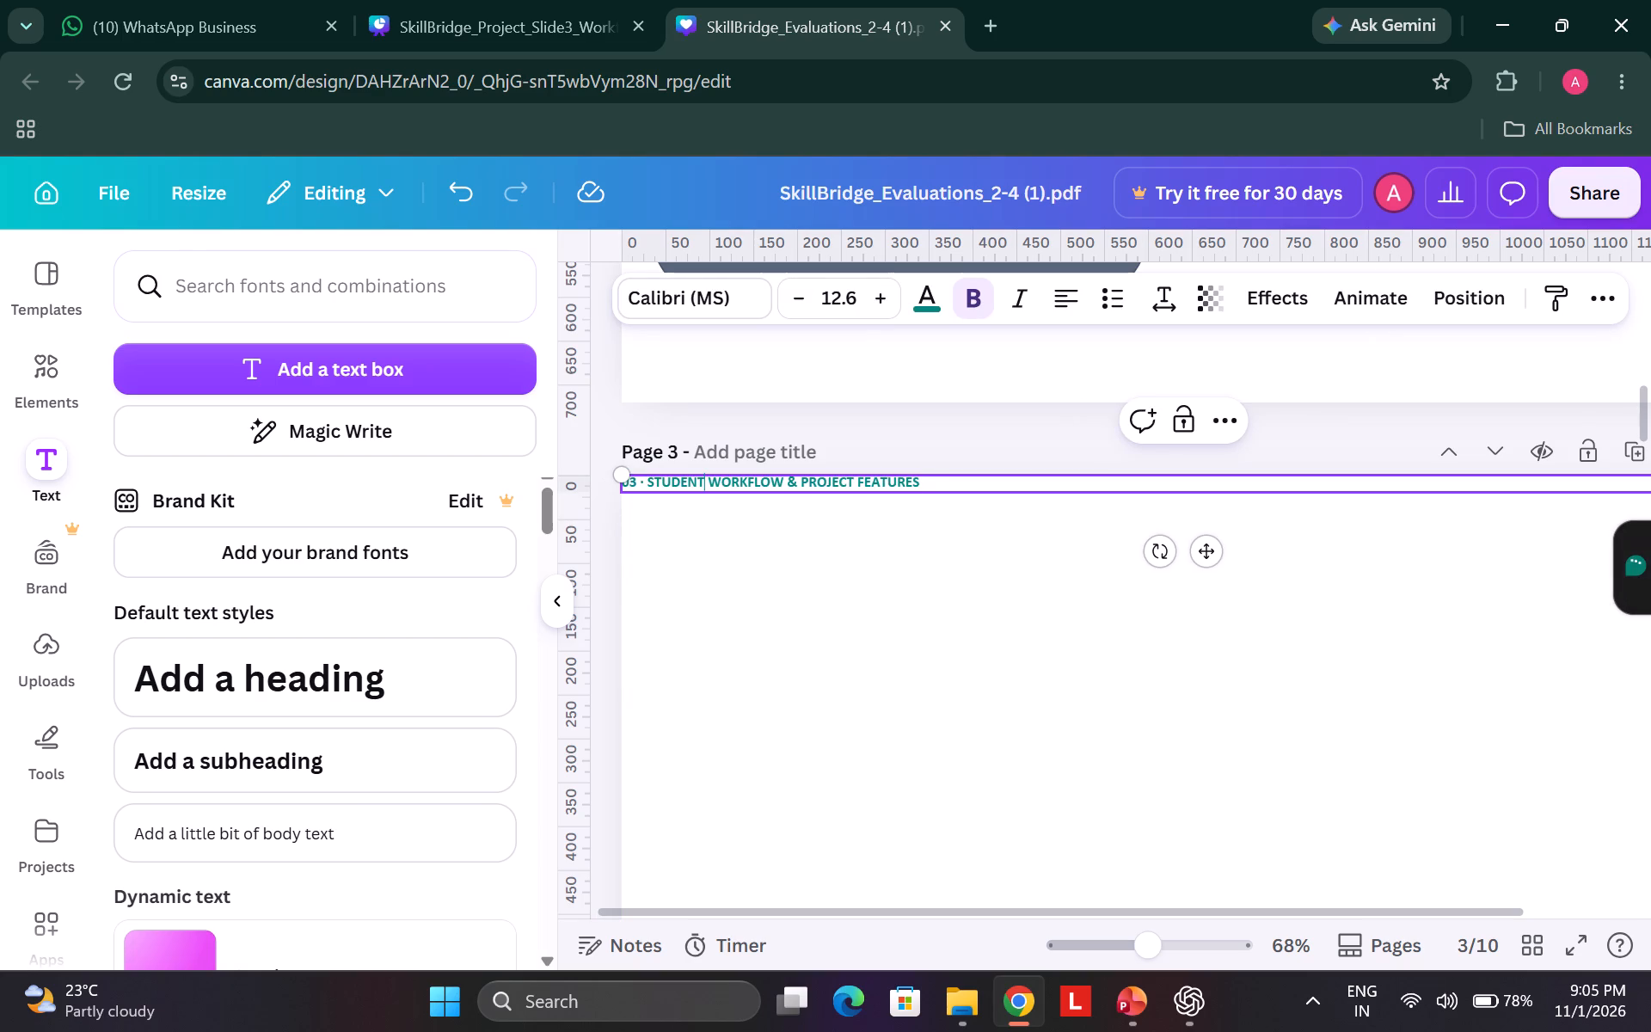
{"action": "key", "text": "Right"}
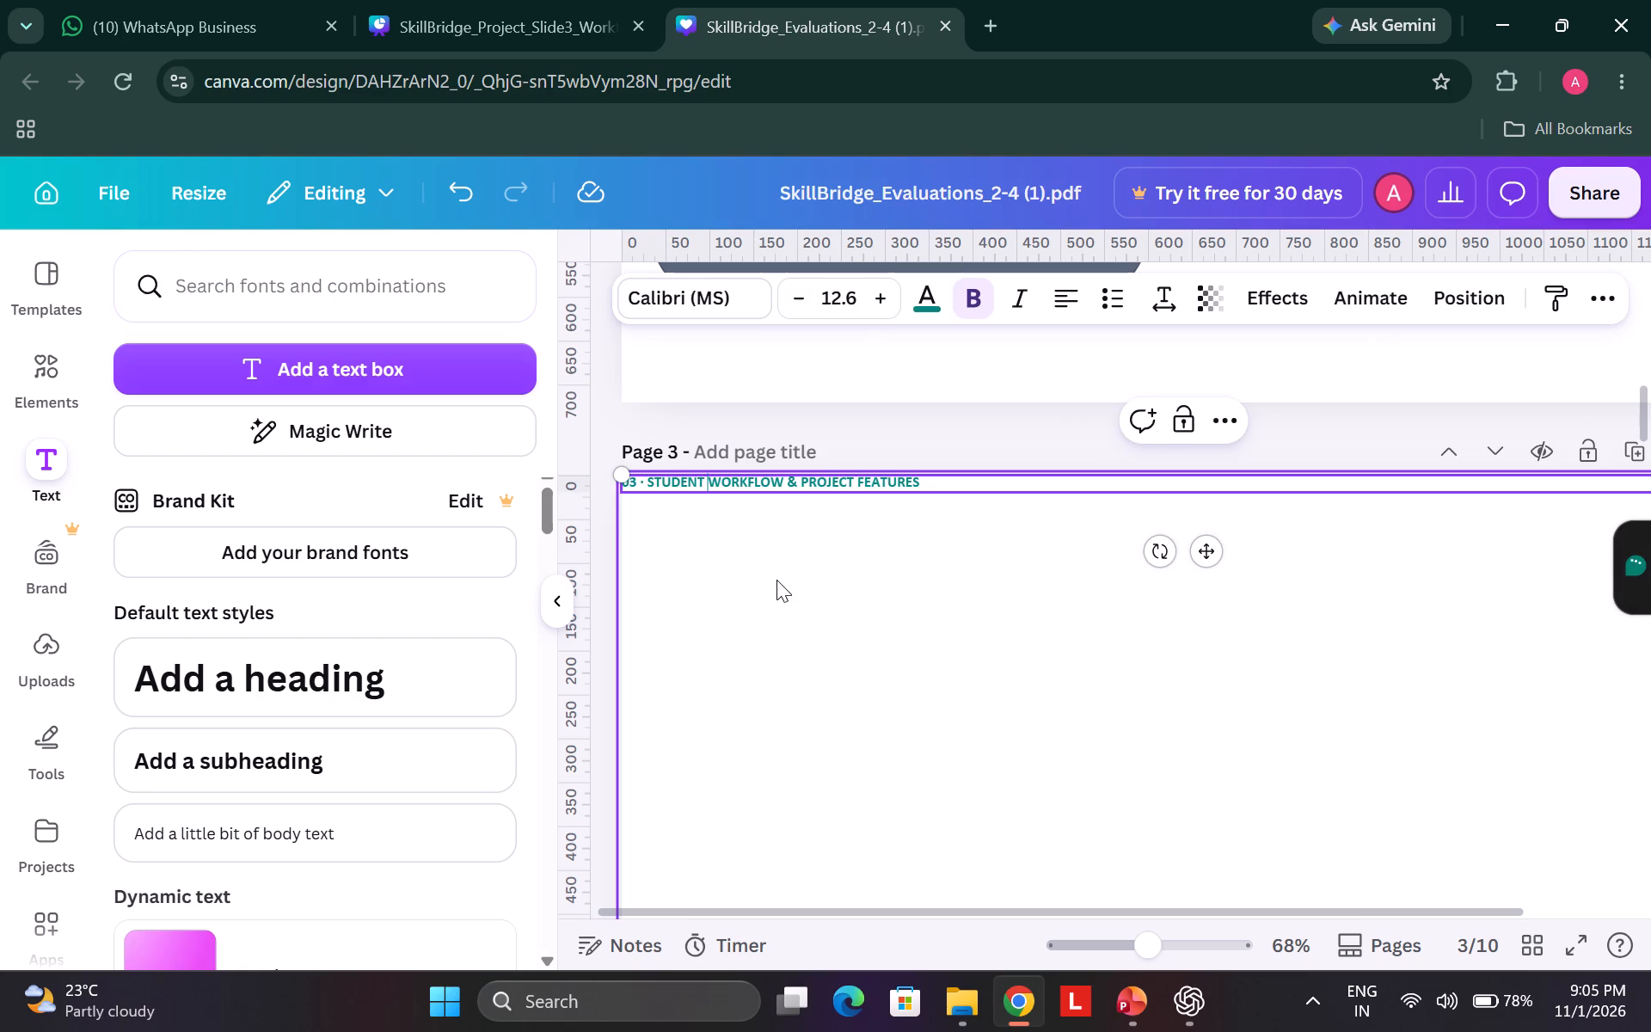
{"action": "key", "text": "BackSpace"}
{"action": "key", "text": "BackSpace"}
{"action": "key", "text": "BackSpace"}
{"action": "key", "text": "BackSpace"}
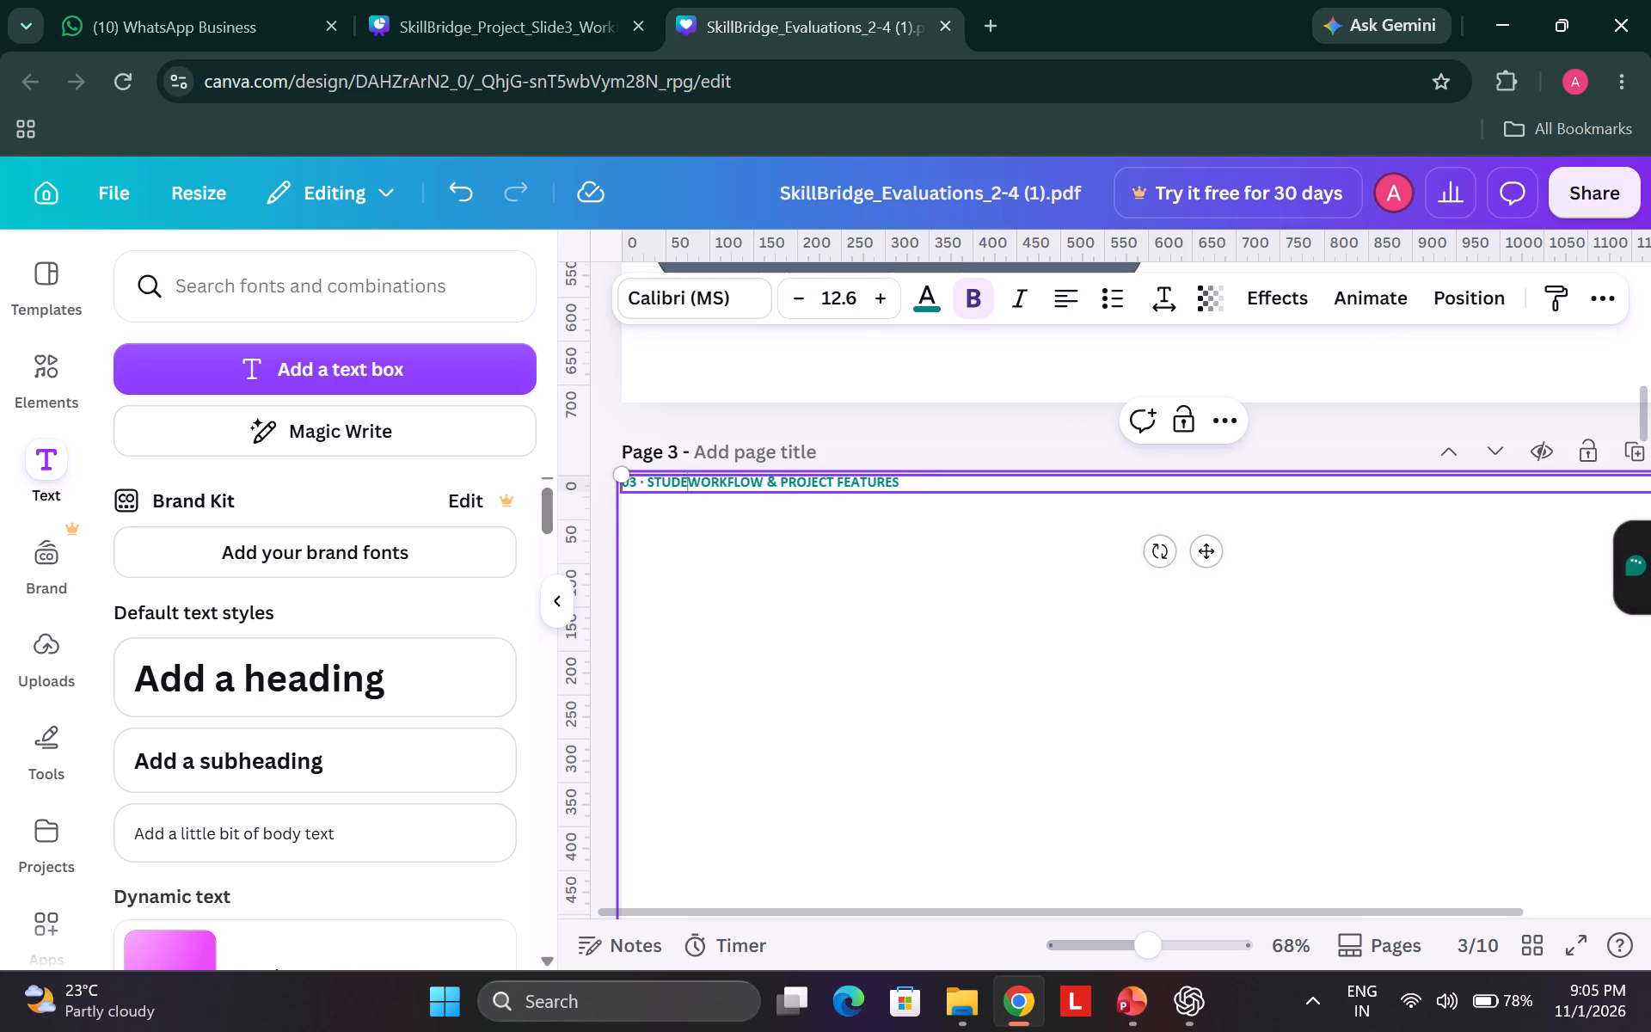
{"action": "key", "text": "BackSpace"}
{"action": "key", "text": "BackSpace"}
{"action": "key", "text": "BackSpace"}
{"action": "key", "text": "BackSpace"}
{"action": "key", "text": "BackSpace"}
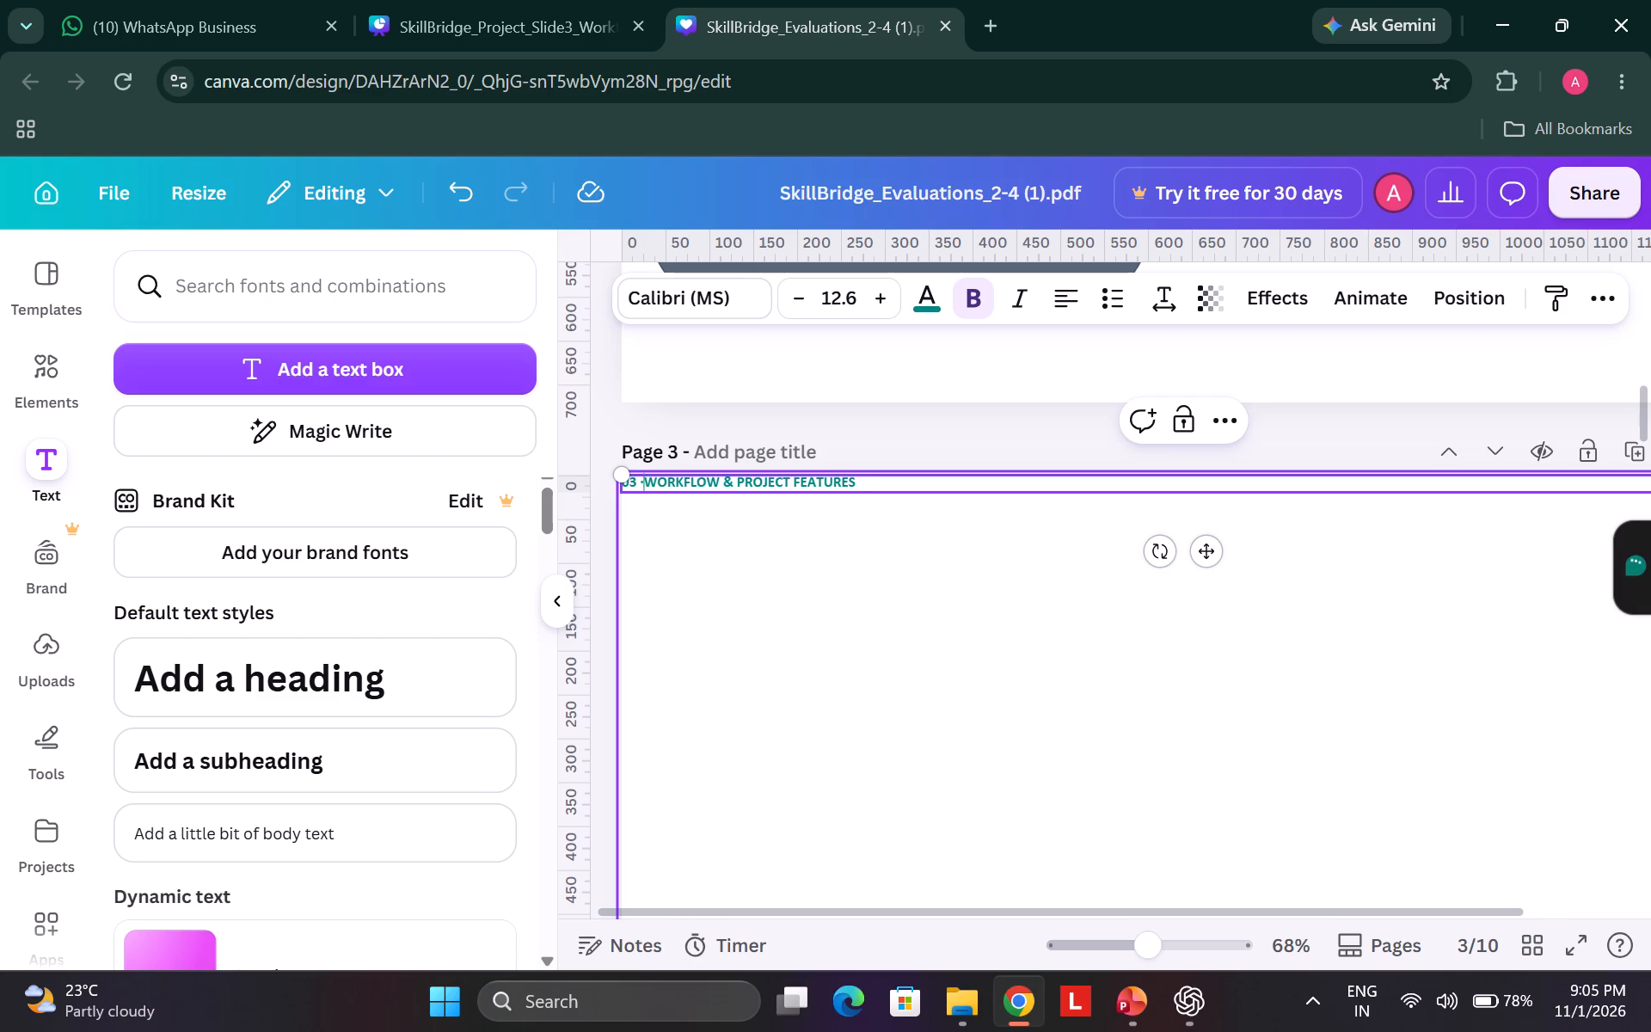
{"action": "key", "text": "BackSpace"}
{"action": "key", "text": "BackSpace"}
{"action": "key", "text": "period"}
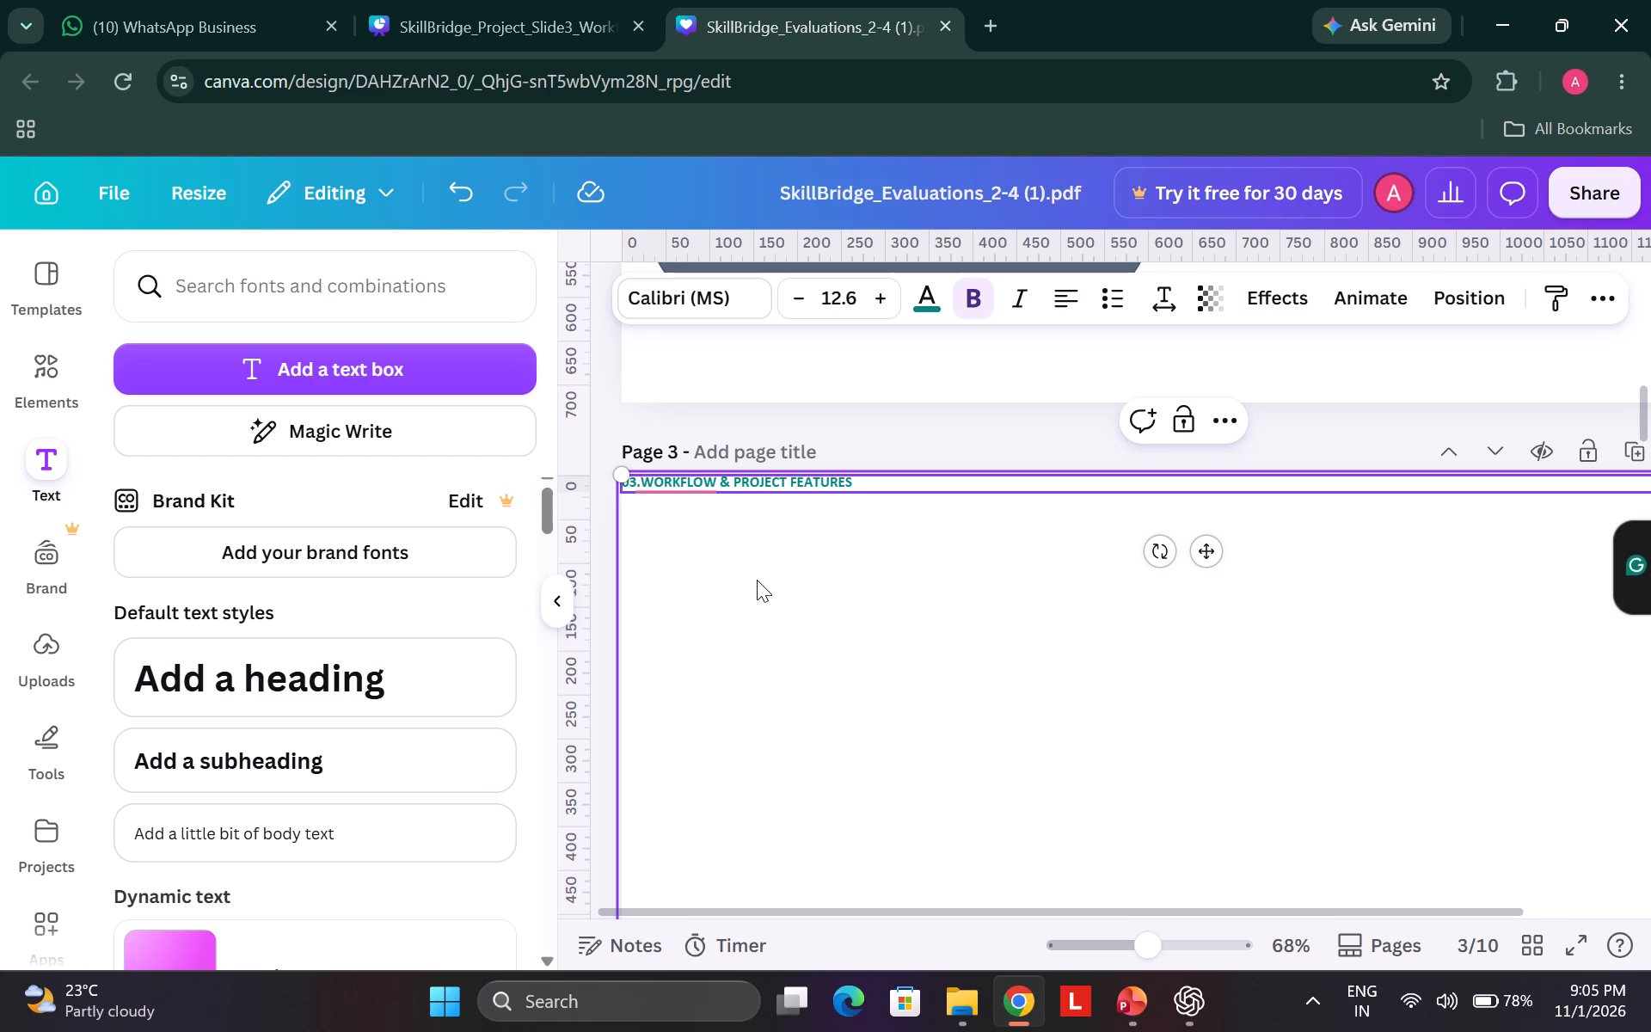
{"action": "key", "text": "Left"}
{"action": "key", "text": "Left"}
{"action": "key", "text": "BackSpace"}
{"action": "key", "text": "space"}
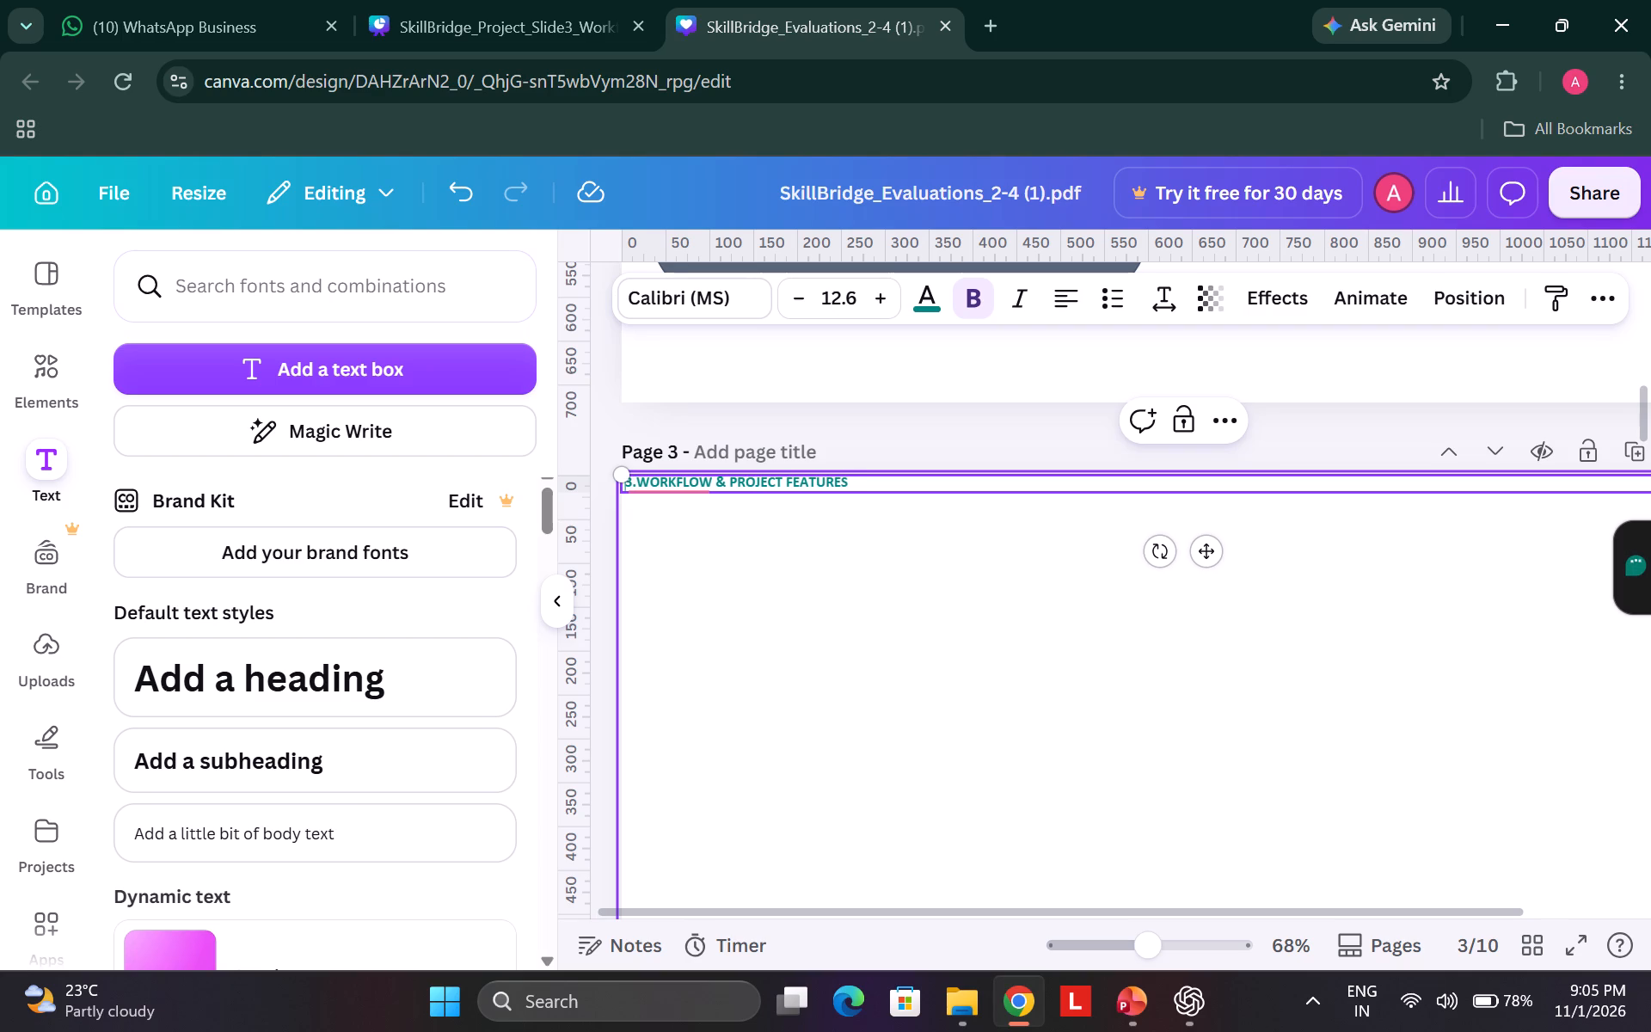
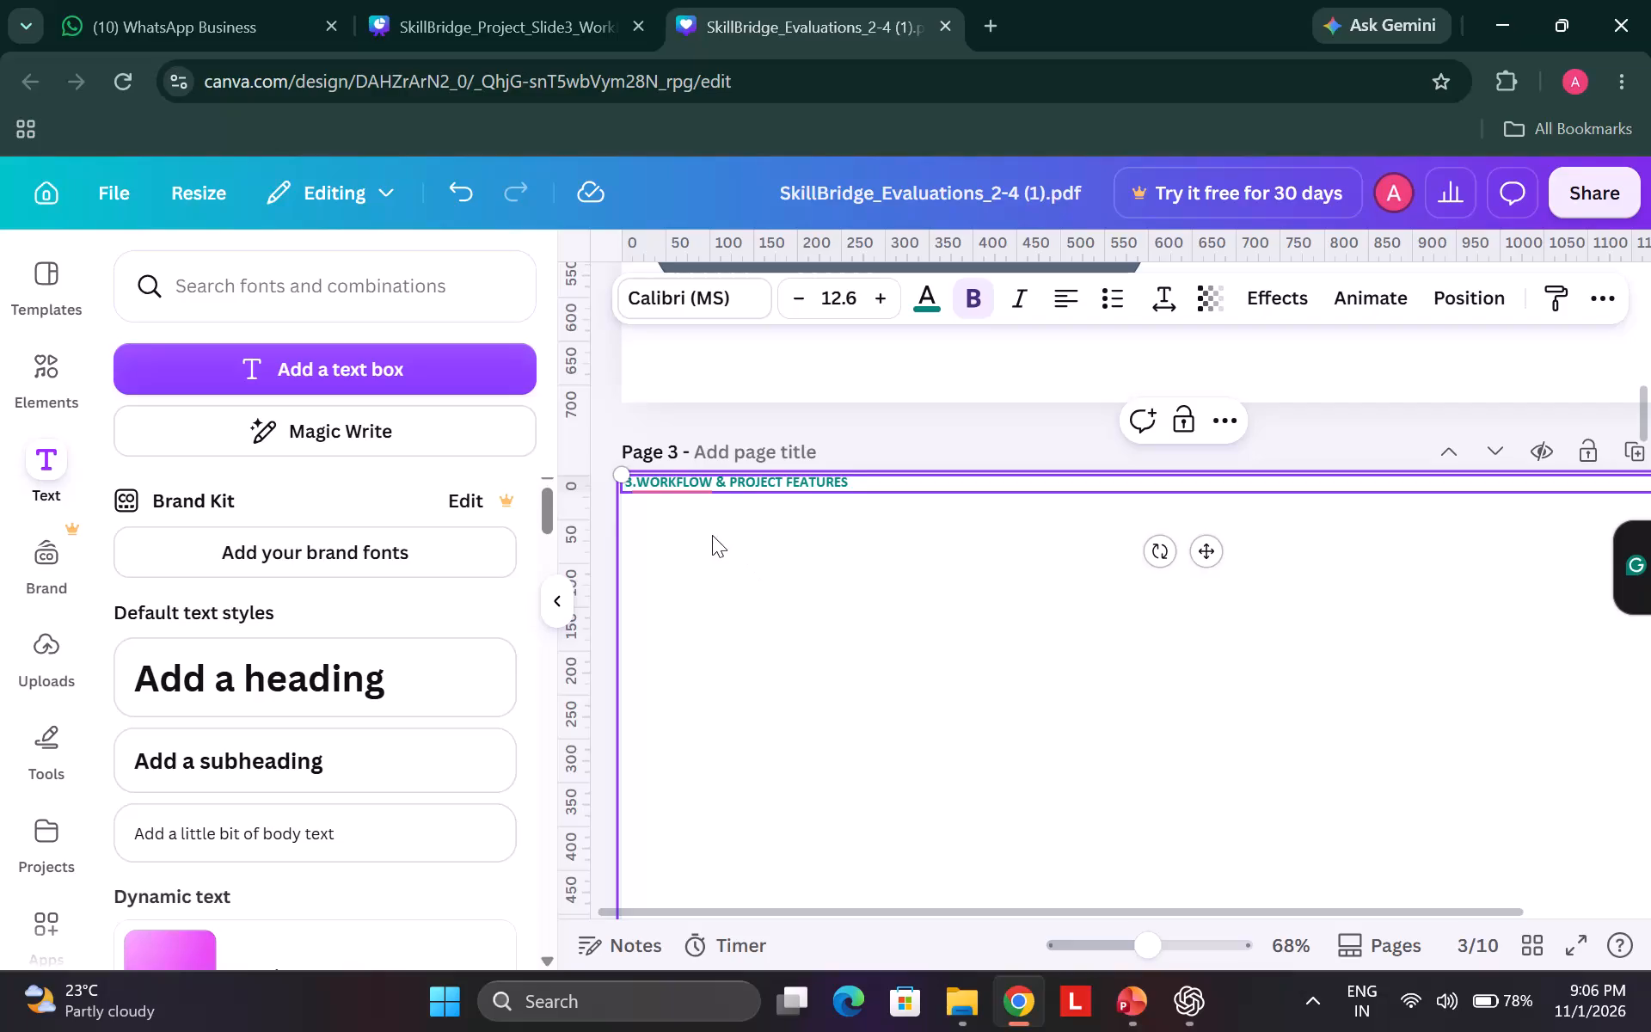
Indent the "3.WORKFLOW & PROJECT FEATURES" heading on page 3 with two more leading spaces.
{"action": "key", "text": "space"}
{"action": "key", "text": "space"}
{"action": "left_click", "coordinate": [832, 540]}
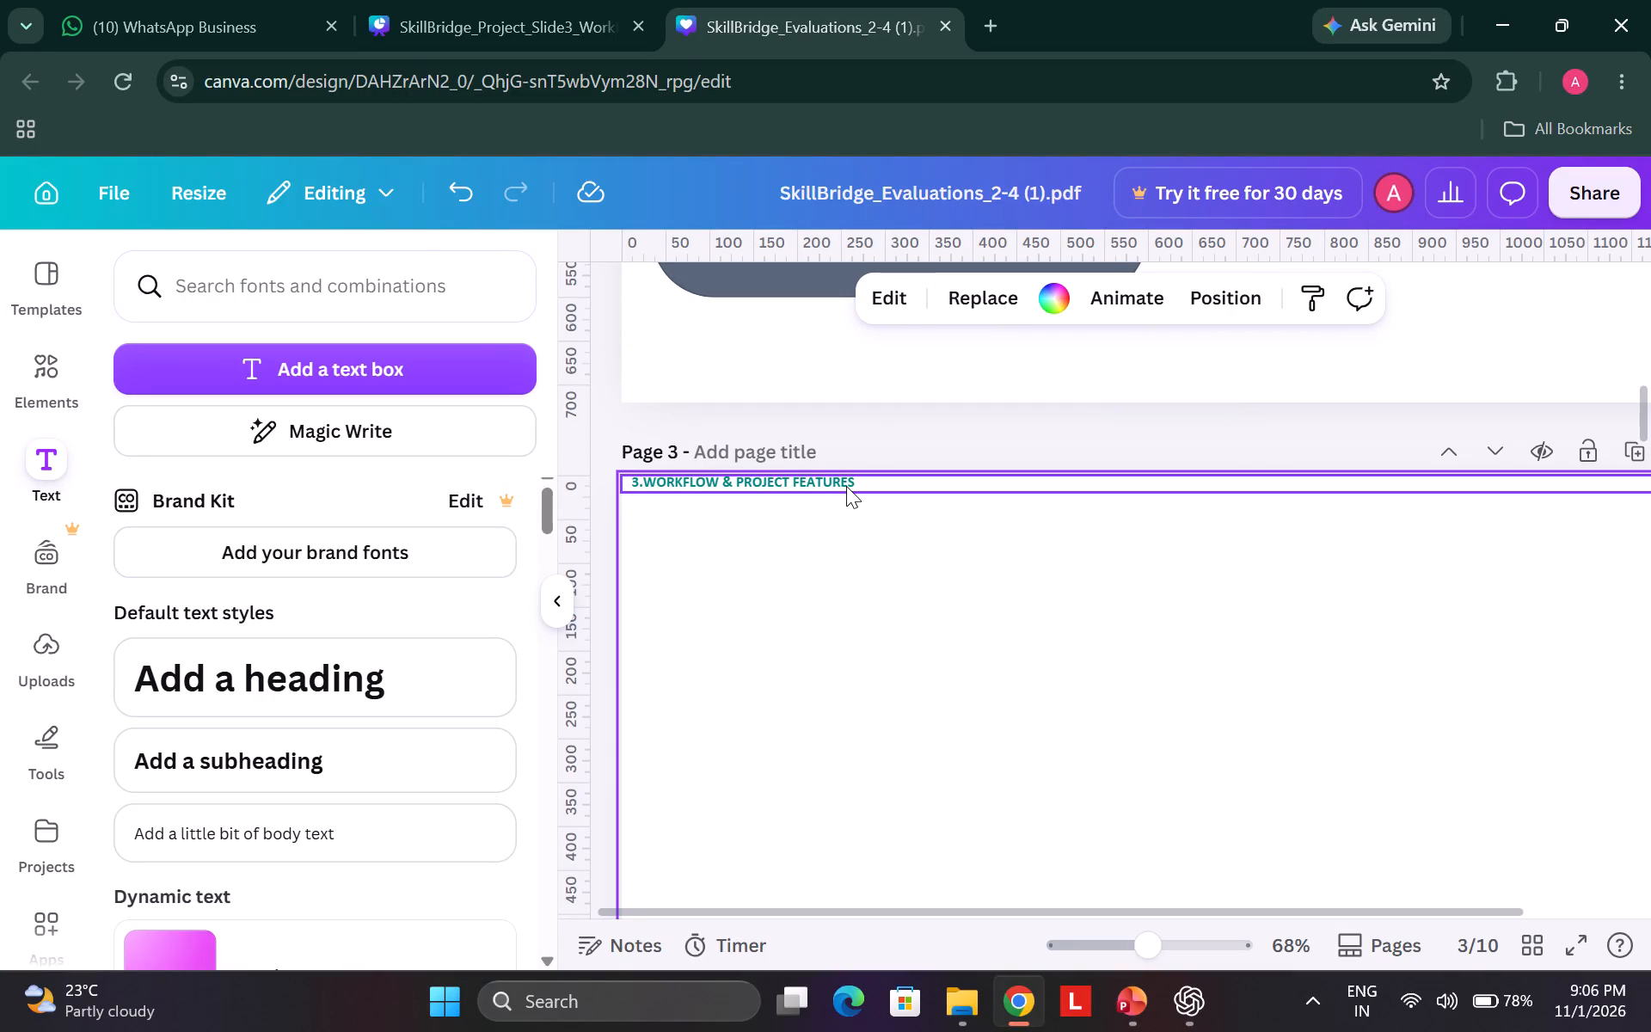
Enlarge the "01 | PROJECT OBJECTIVE" banner on page 2 by stretching its lower-right corner further toward the page's right edge.
{"action": "scroll", "coordinate": [846, 486], "scroll_direction": "up", "scroll_amount": 3}
{"action": "scroll", "coordinate": [846, 486], "scroll_direction": "down", "scroll_amount": 1}
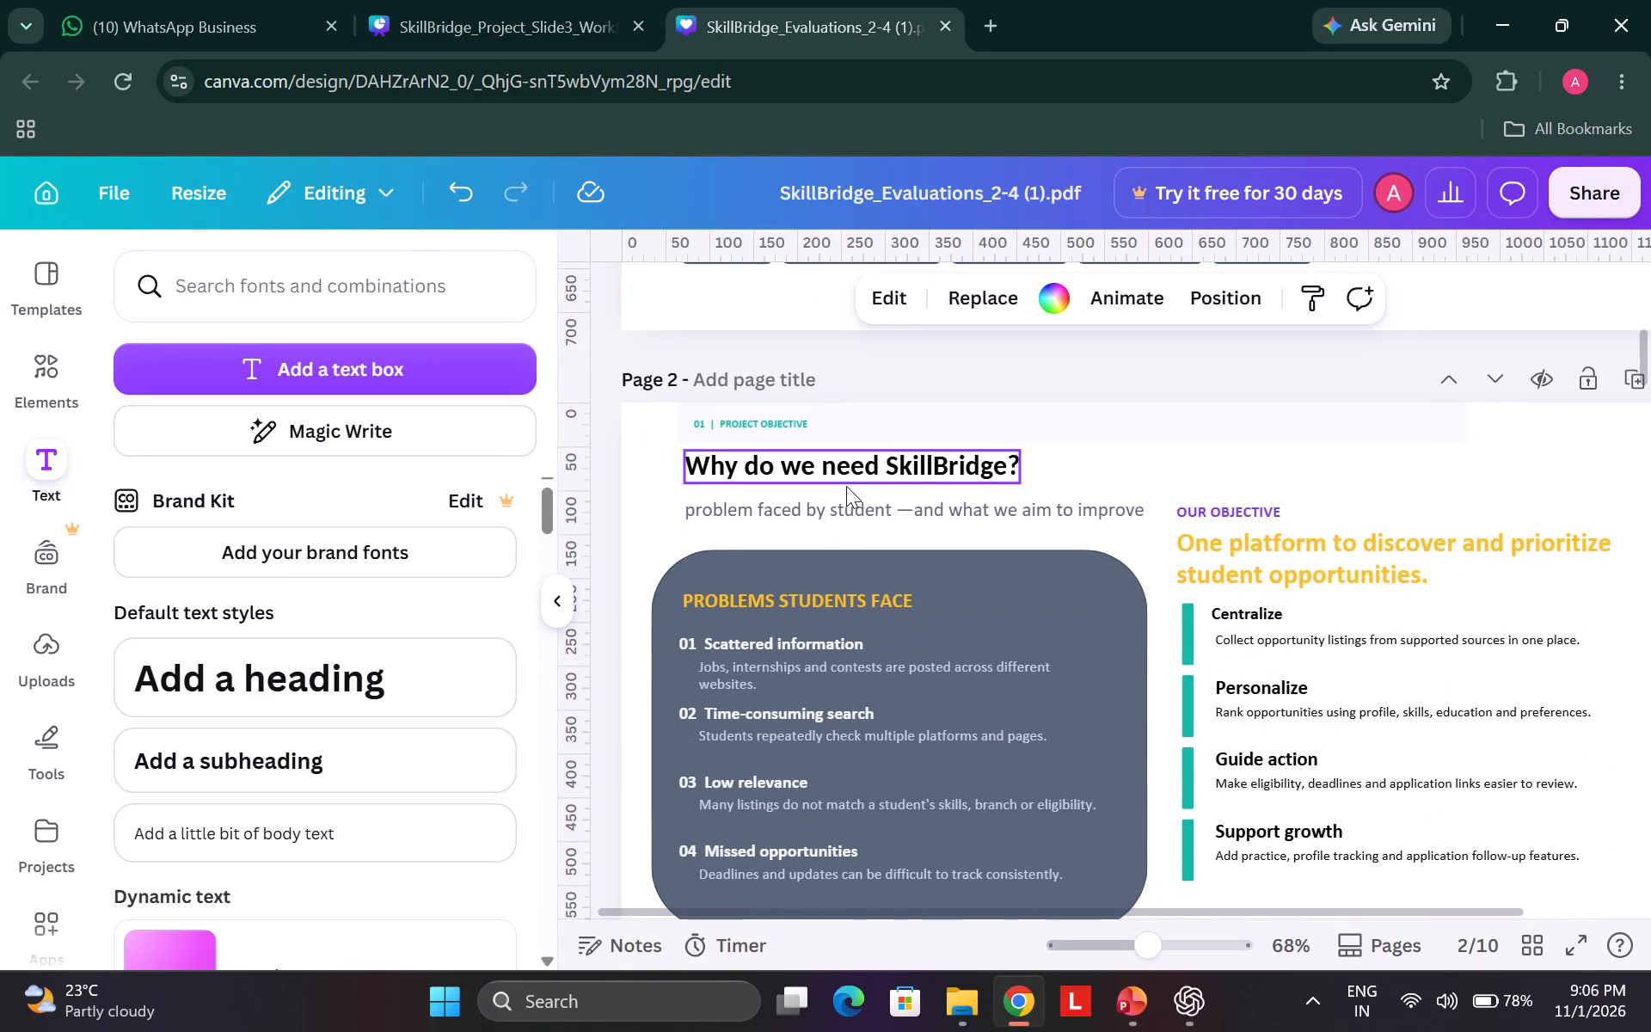
{"action": "left_click", "coordinate": [761, 407]}
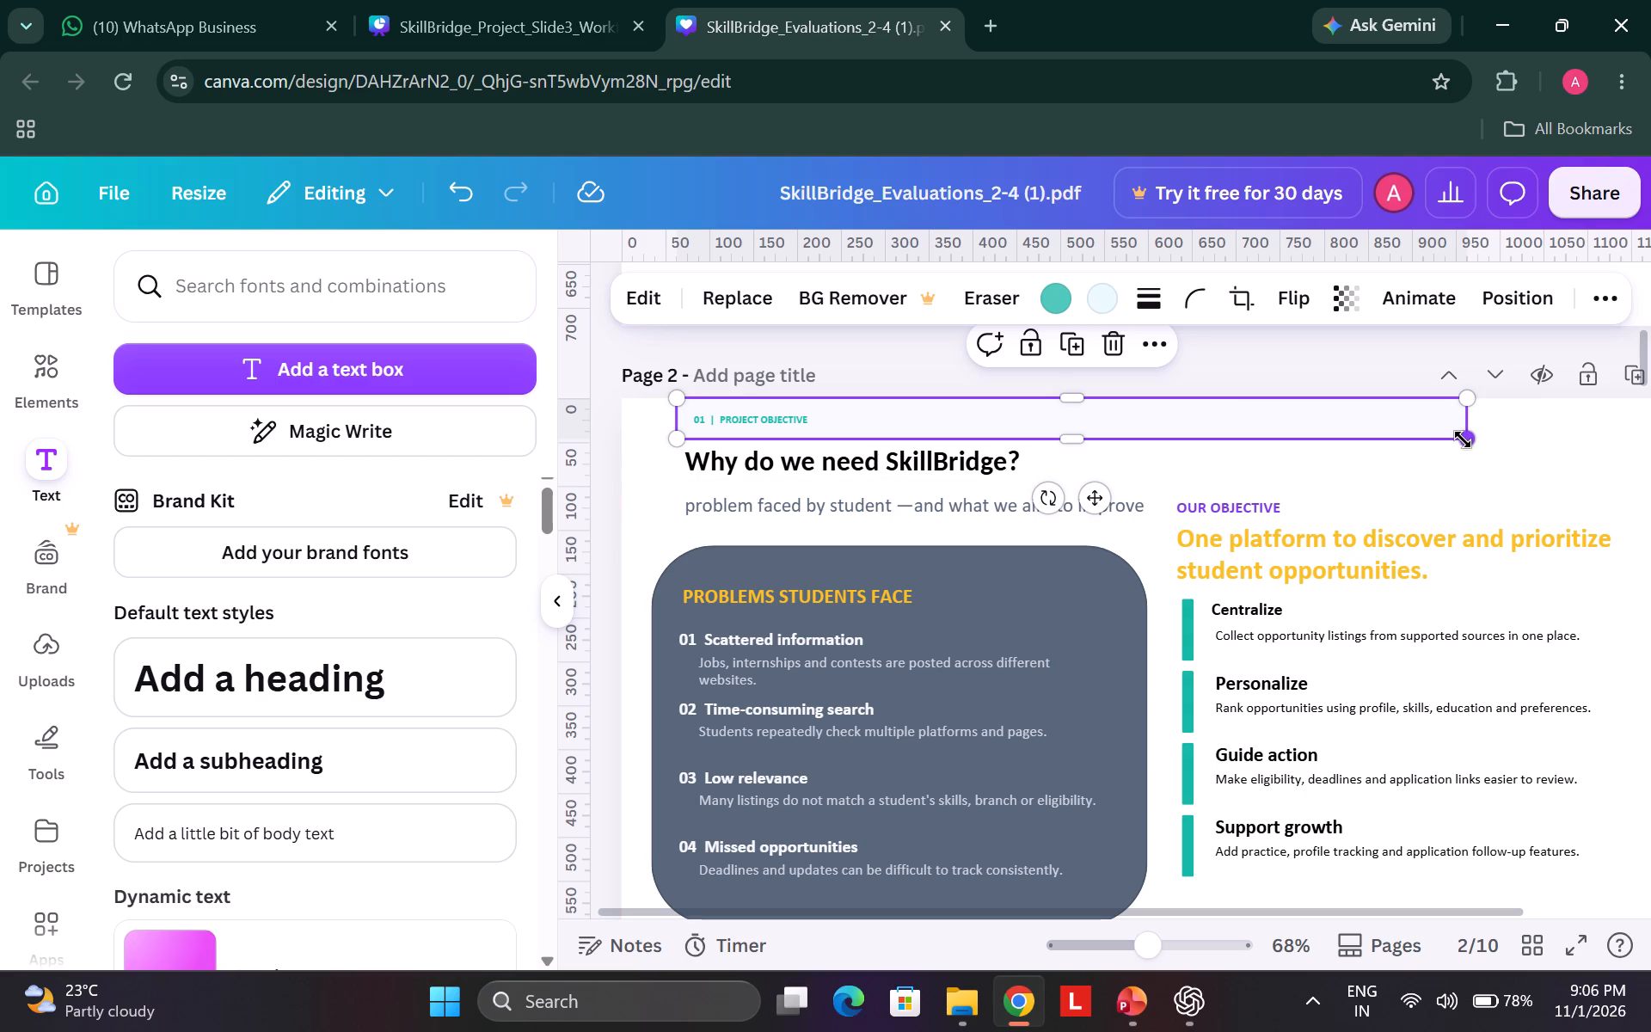
{"action": "left_click_drag", "start_coordinate": [1464, 439], "coordinate": [1560, 442]}
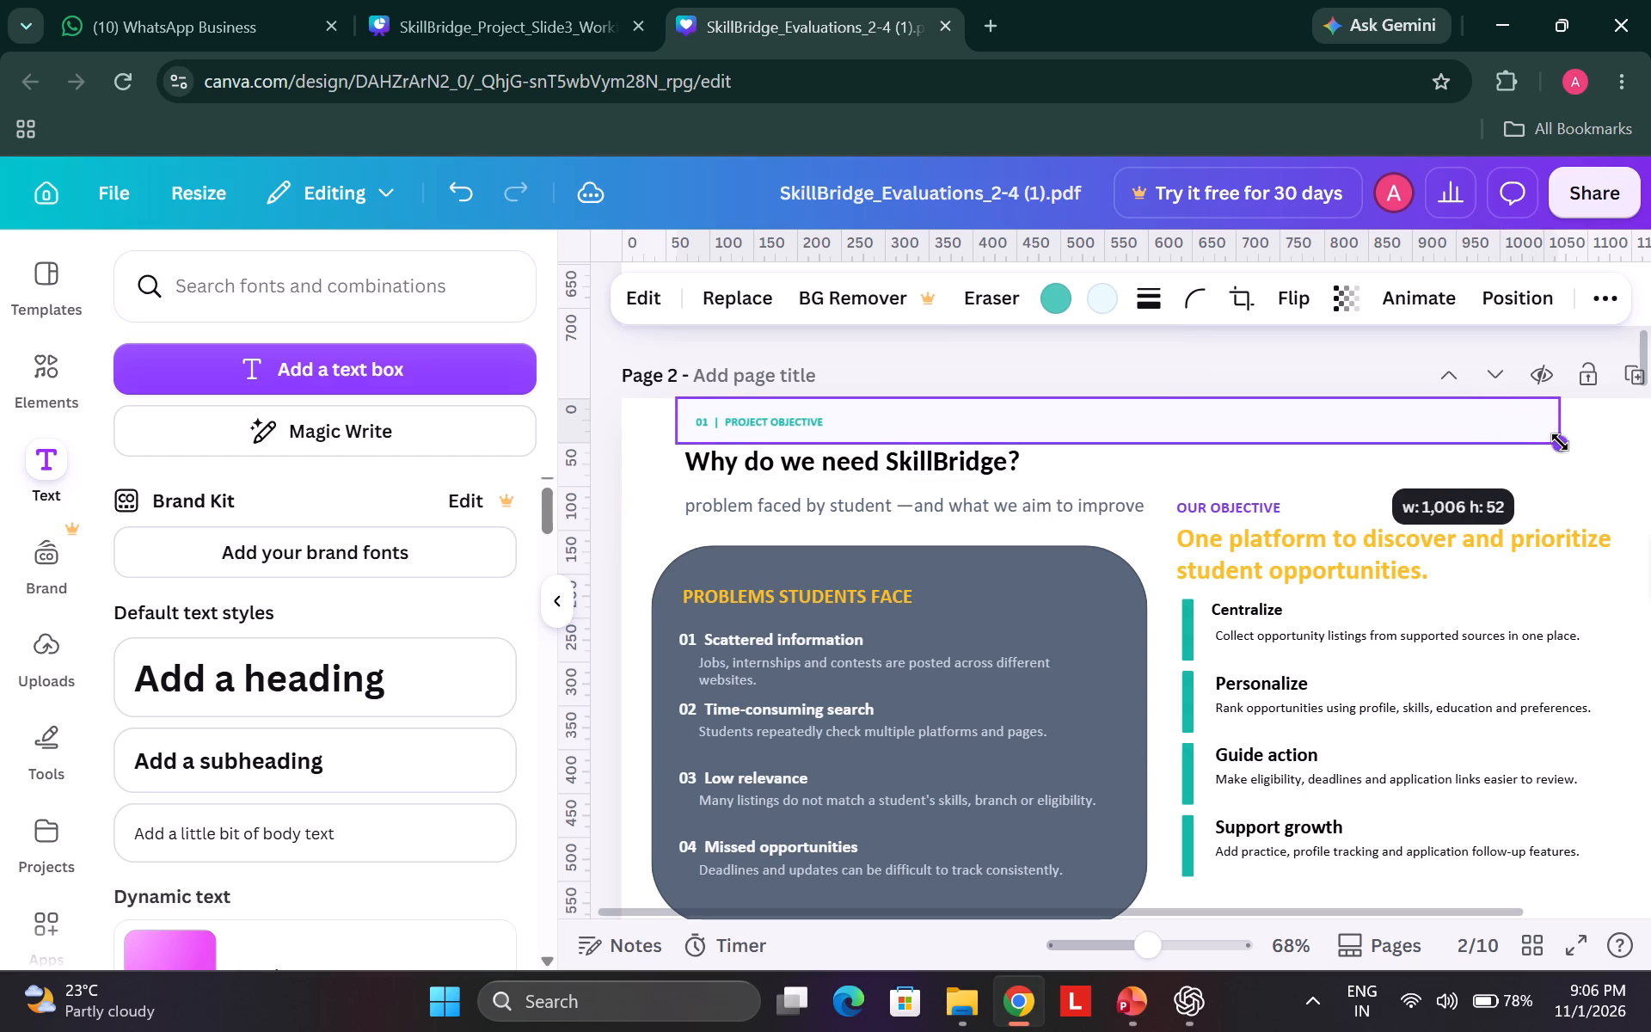
{"action": "left_click_drag", "start_coordinate": [1560, 442], "coordinate": [1599, 442]}
Replace the period after the 3 in the page 3 heading with a spaced vertical bar: "3 | WORKFLOW & PROJECT FEATURES".
{"action": "scroll", "coordinate": [1243, 482], "scroll_direction": "down", "scroll_amount": 3}
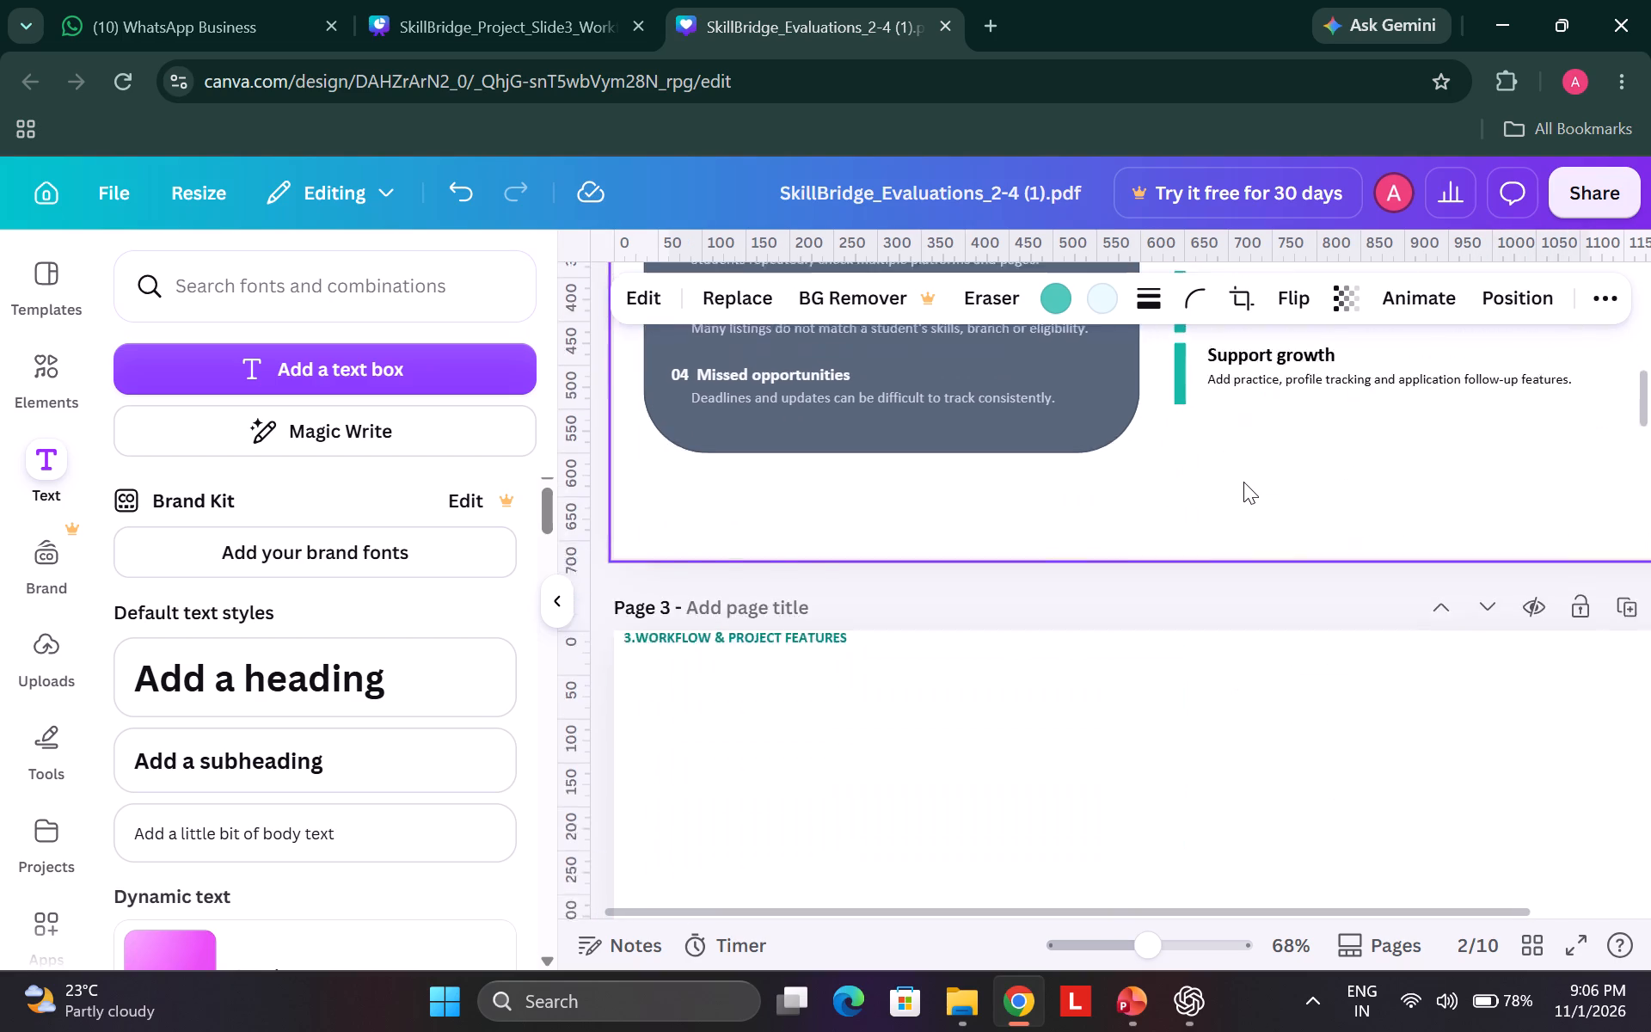
{"action": "left_click", "coordinate": [641, 428]}
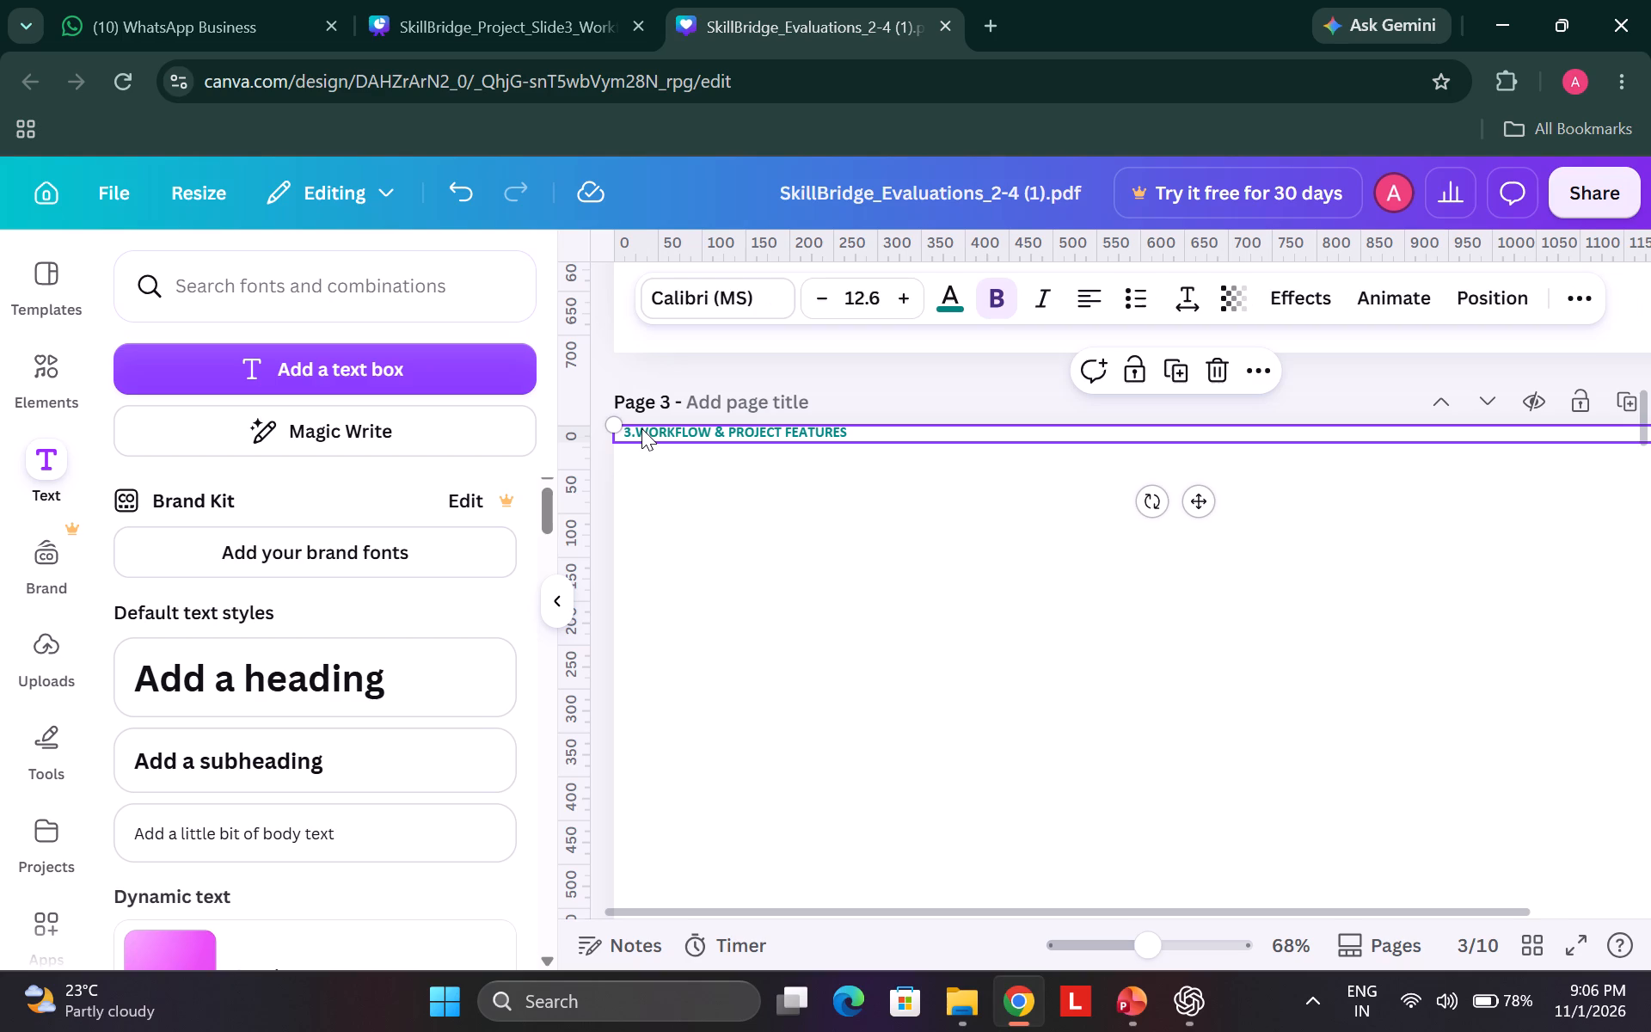
{"action": "left_click", "coordinate": [632, 433]}
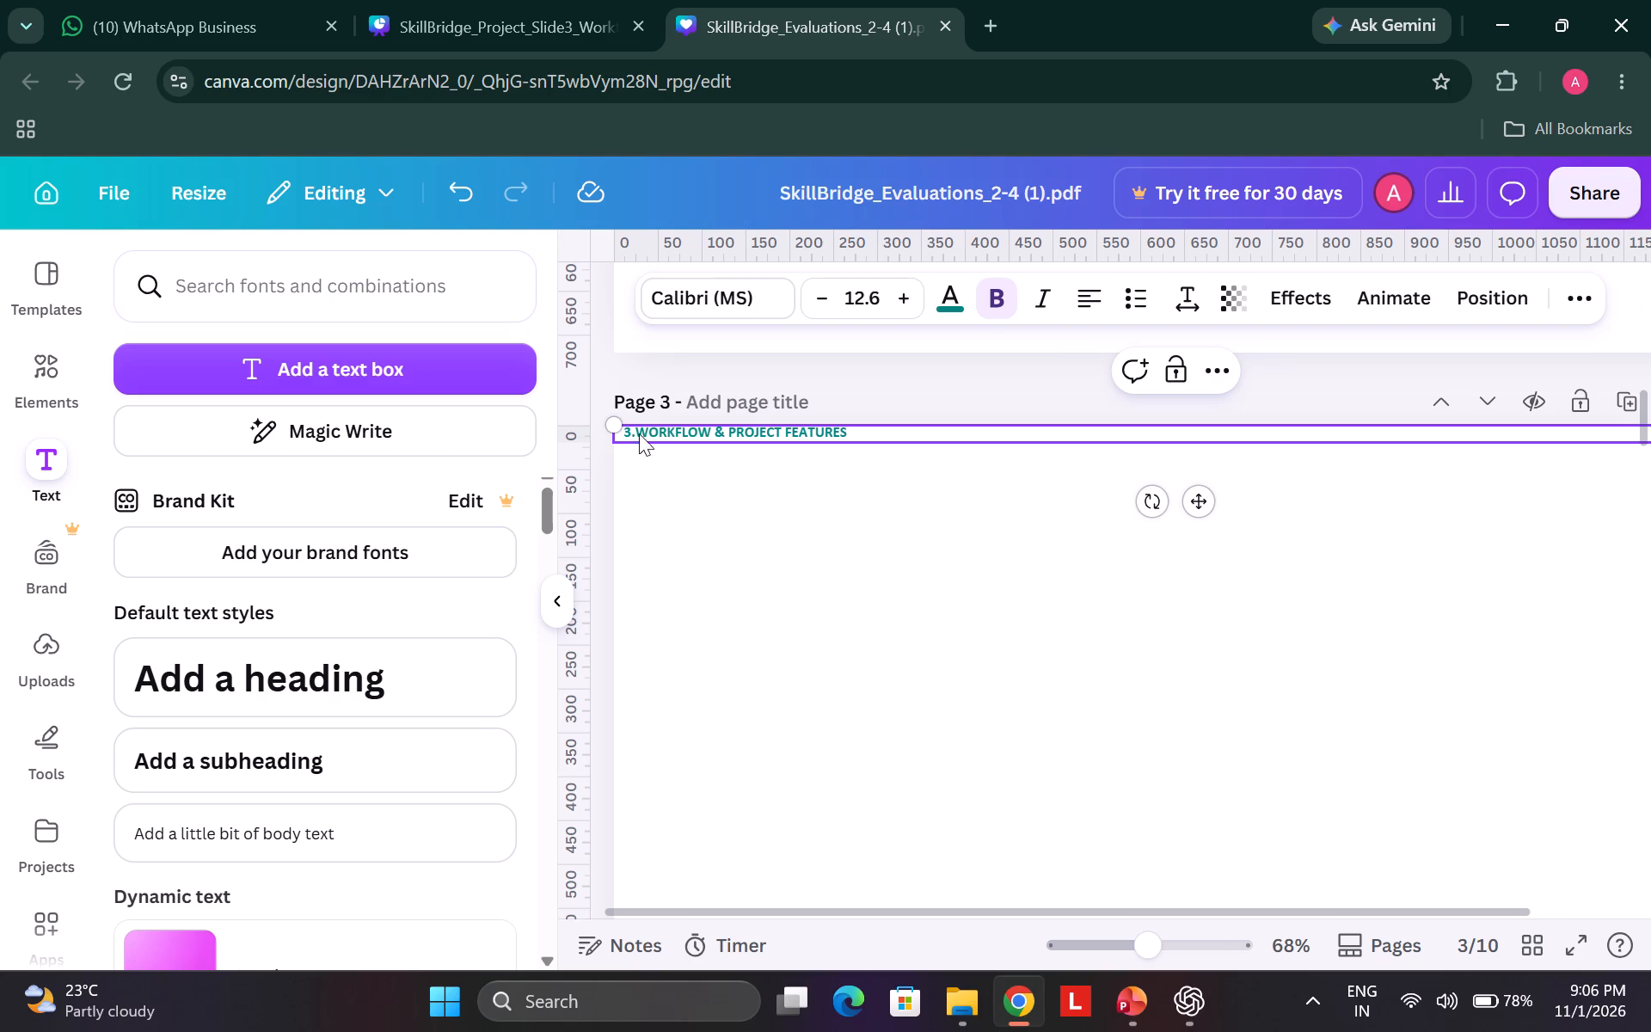
{"action": "key", "text": "Right"}
{"action": "key", "text": "BackSpace"}
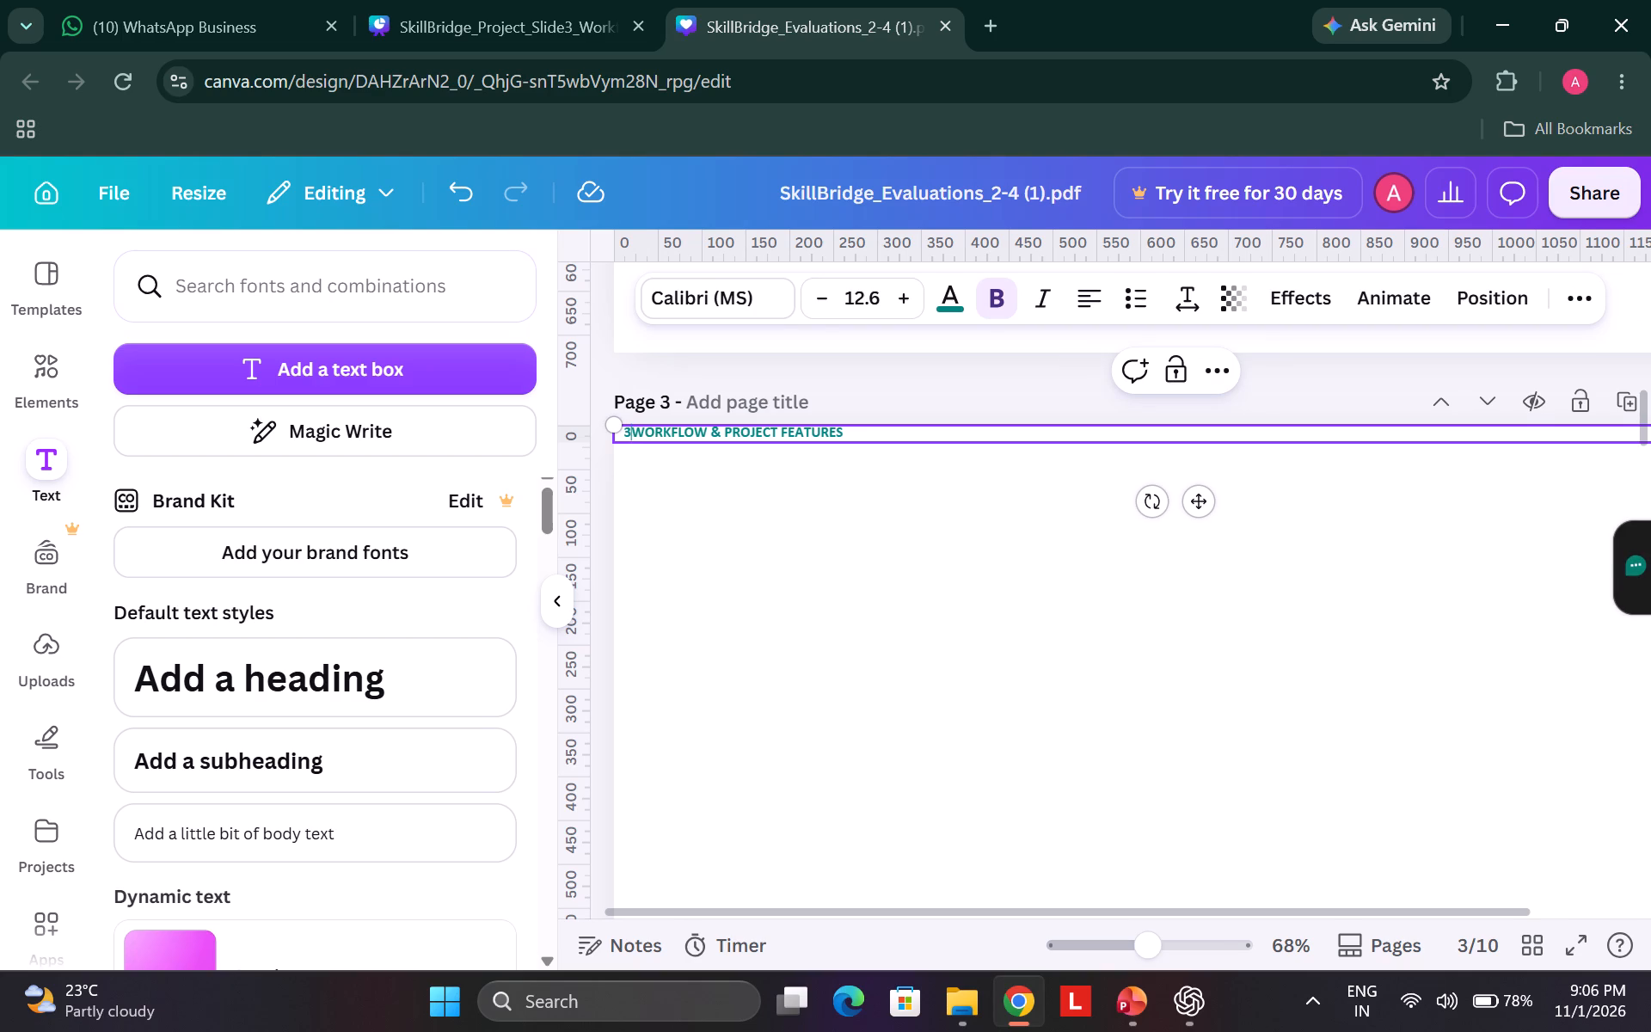
{"action": "key", "text": "space"}
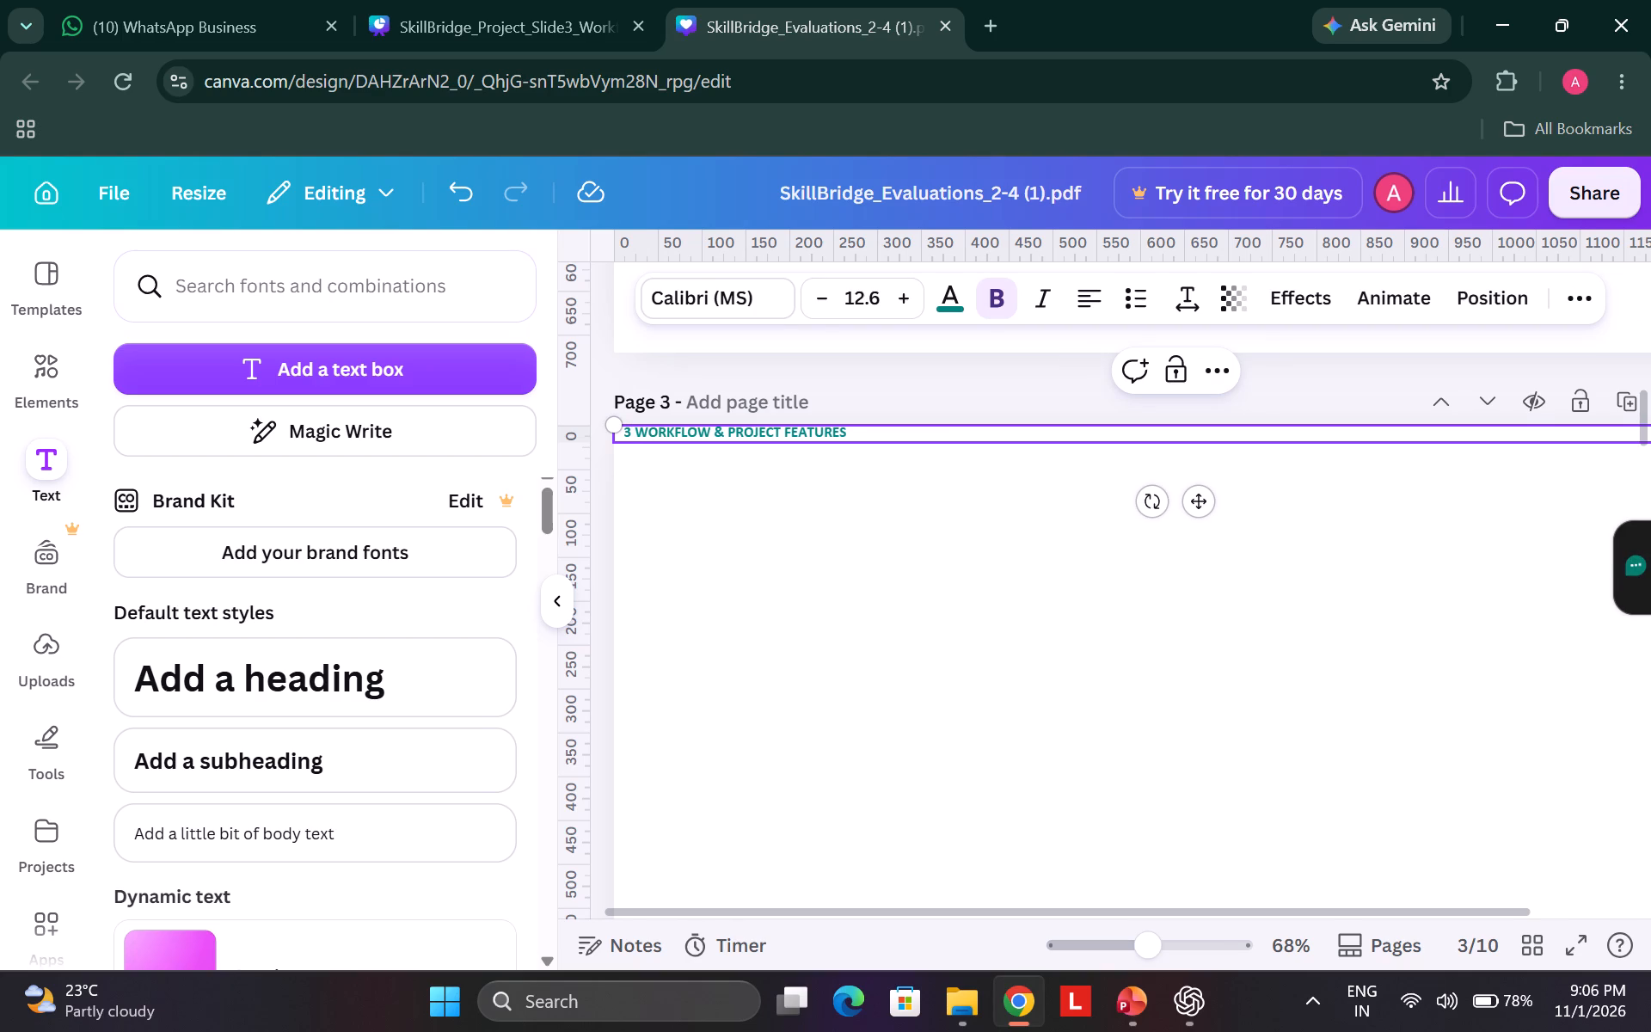
{"action": "key", "text": "backslash"}
{"action": "key", "text": "BackSpace"}
{"action": "key", "text": "shift+bar"}
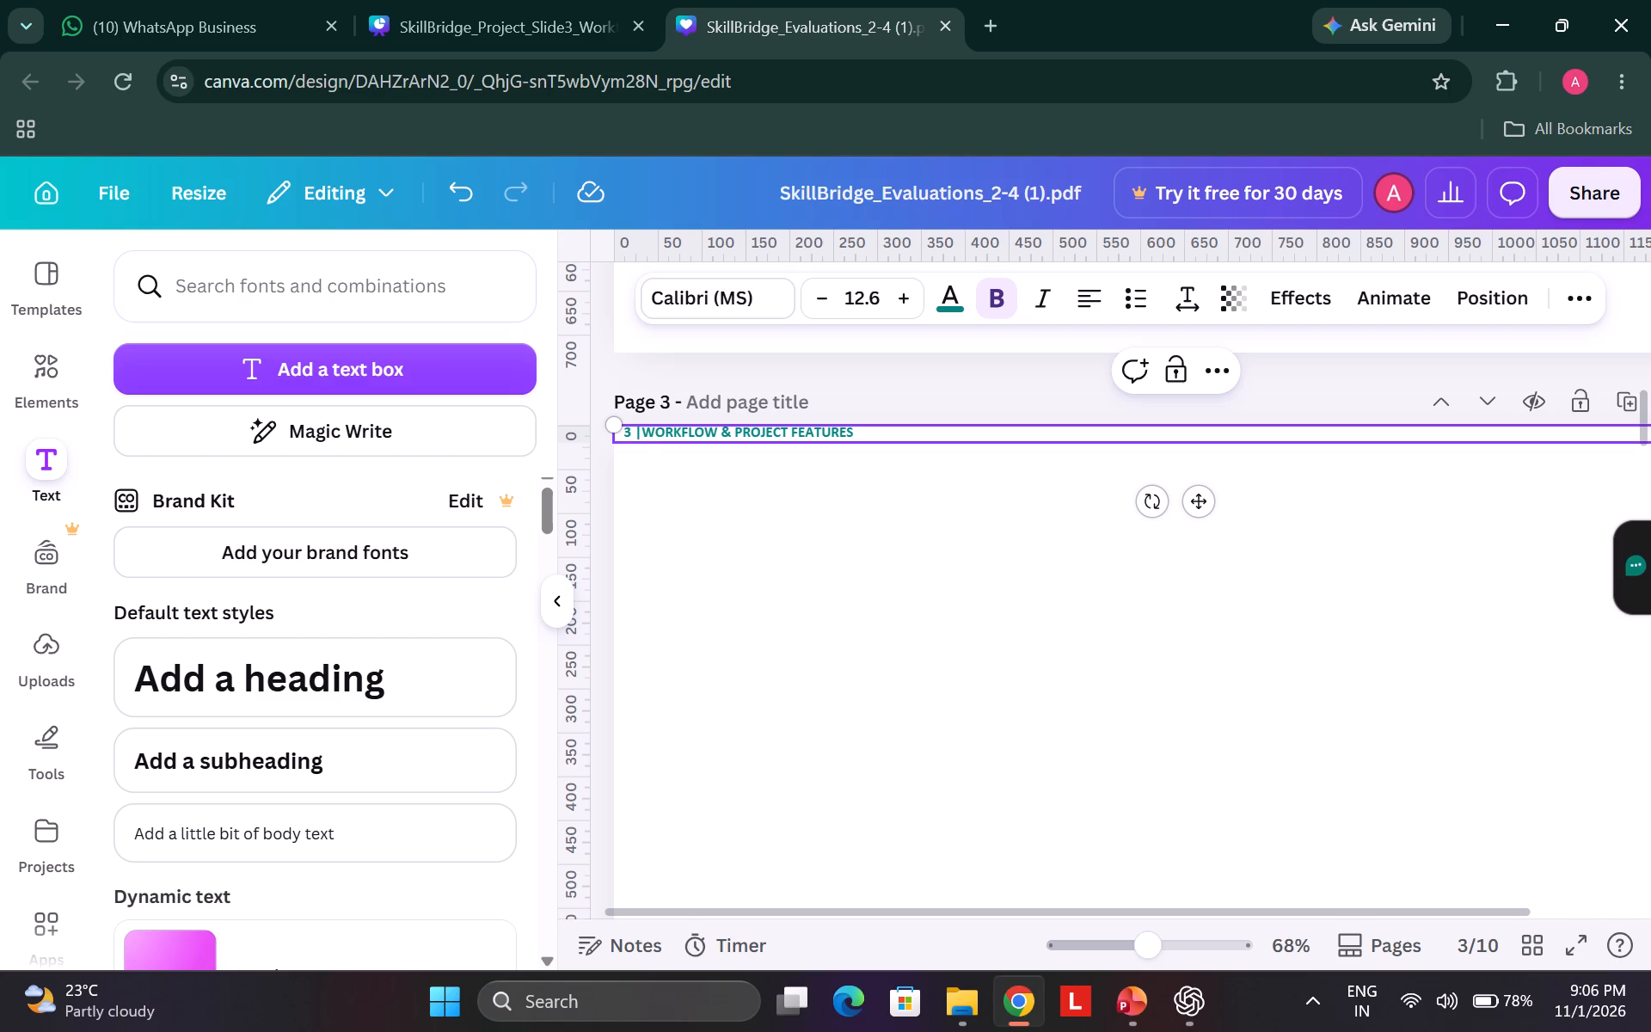
{"action": "key", "text": "space"}
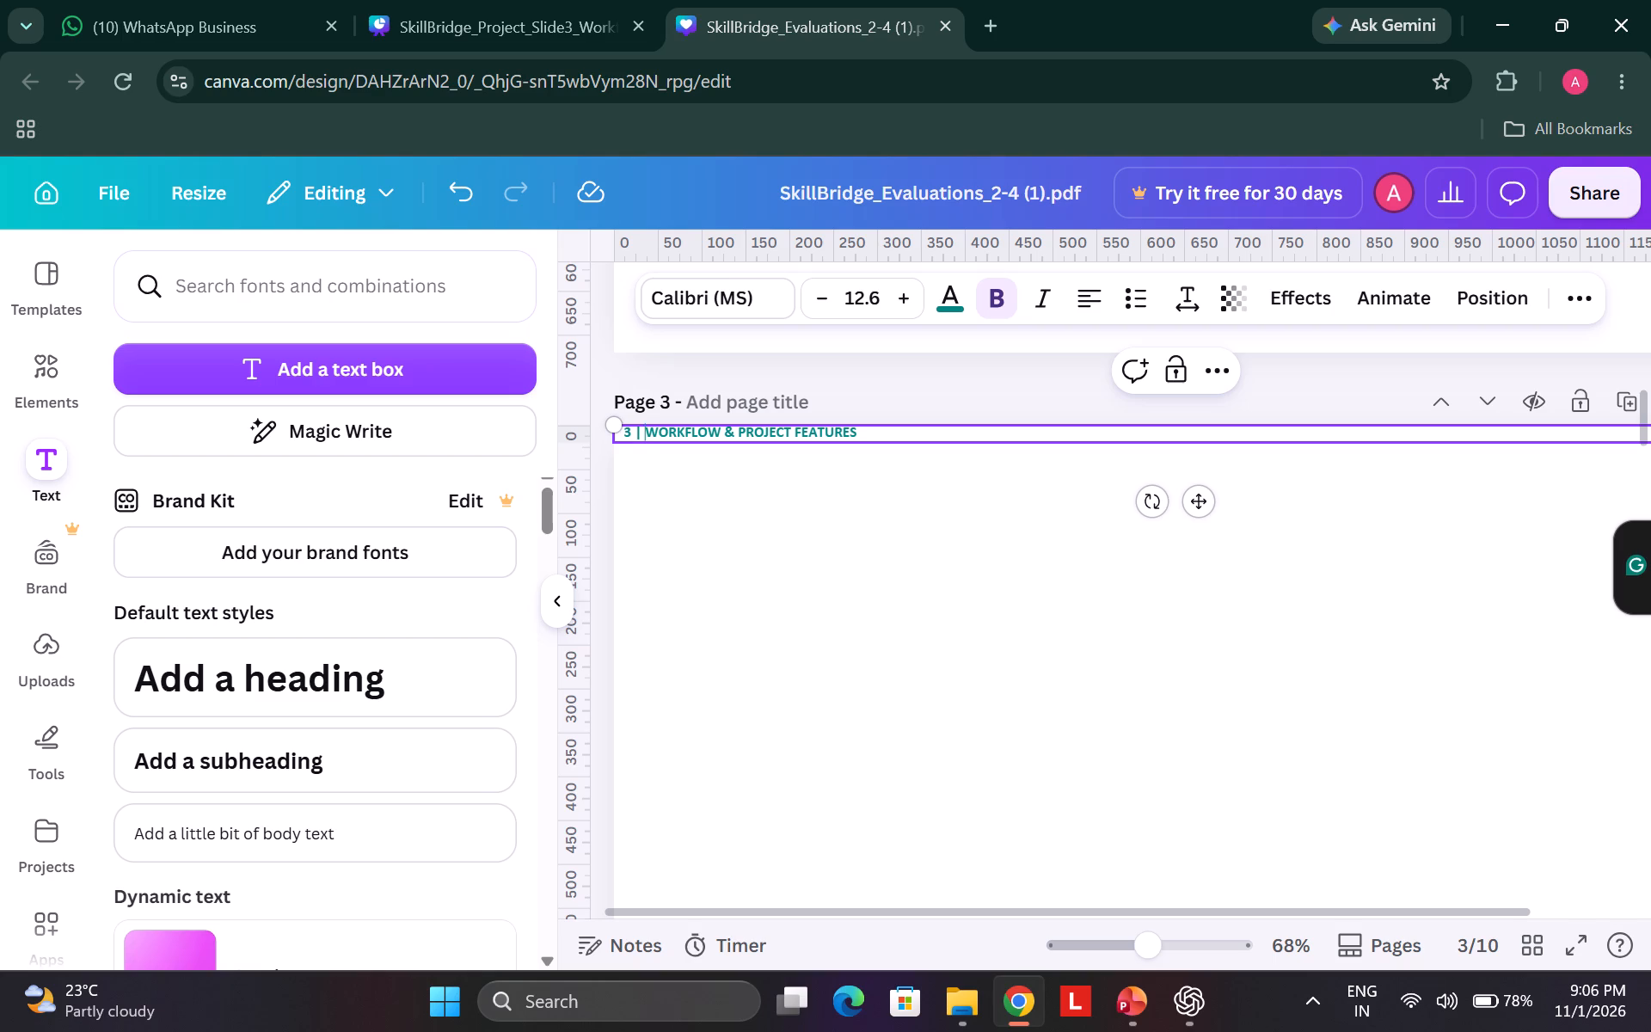
{"action": "left_click", "coordinate": [865, 568]}
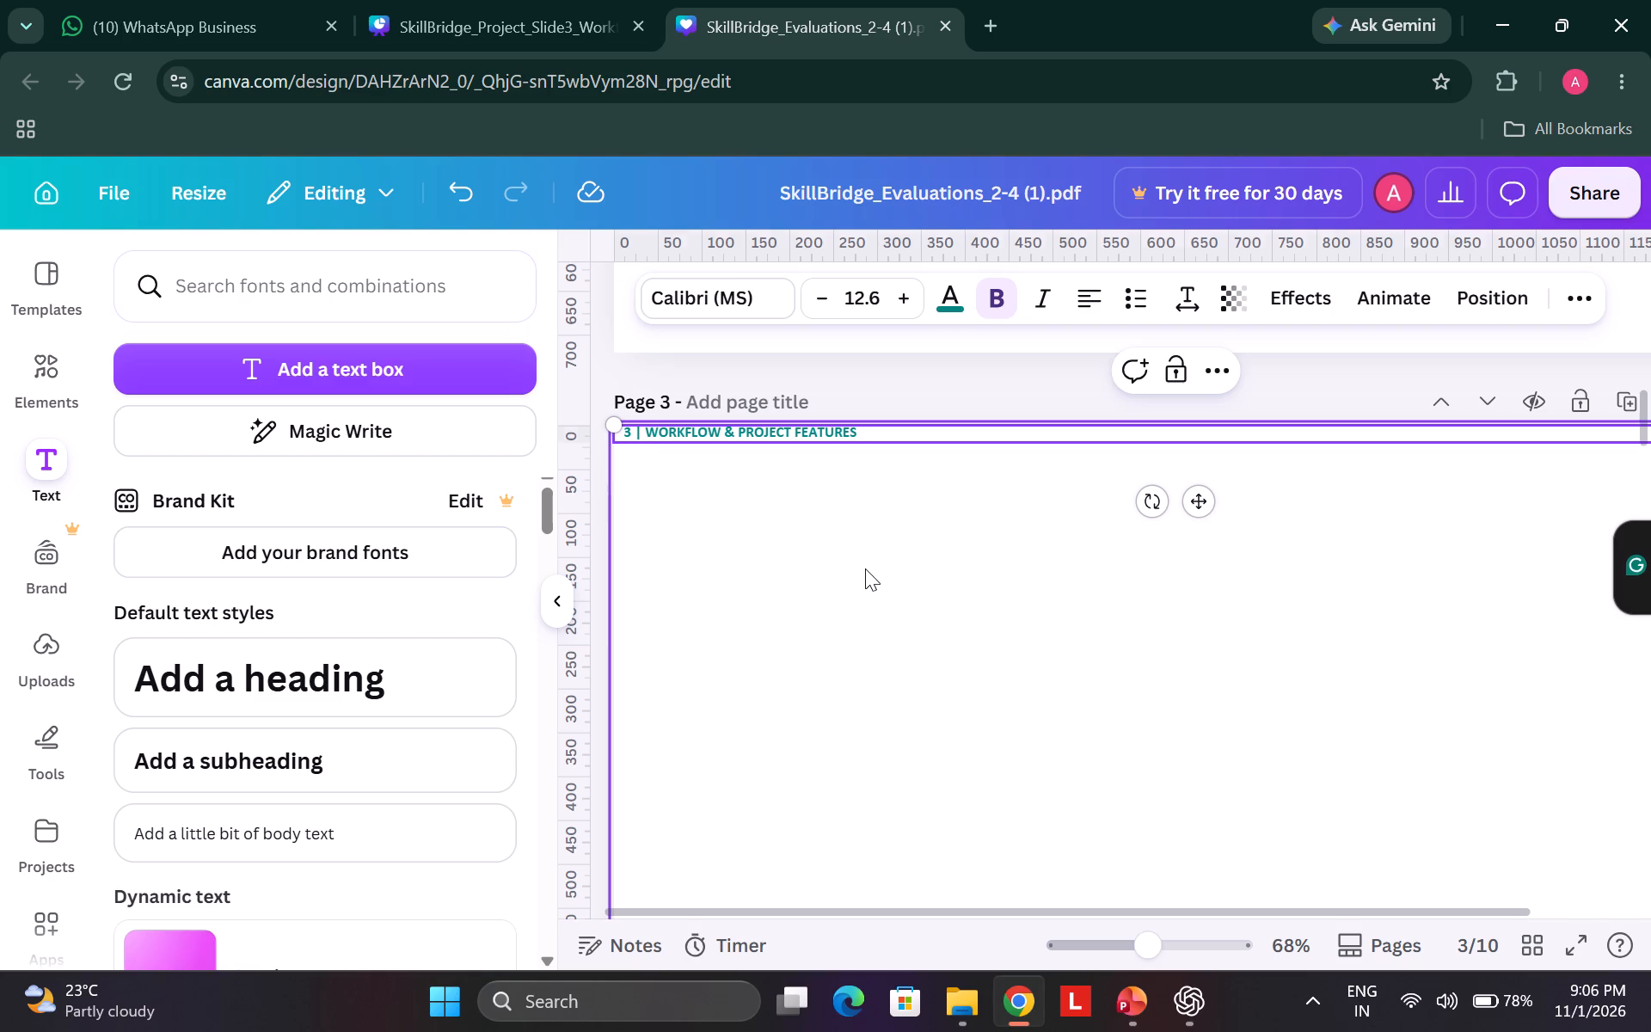
Switch to the Slide3 workflow design and move its "03 · STUDENT WORKFLOW & PROJECT FEATURES" heading closer to the slide's top edge.
{"action": "left_click", "coordinate": [528, 0]}
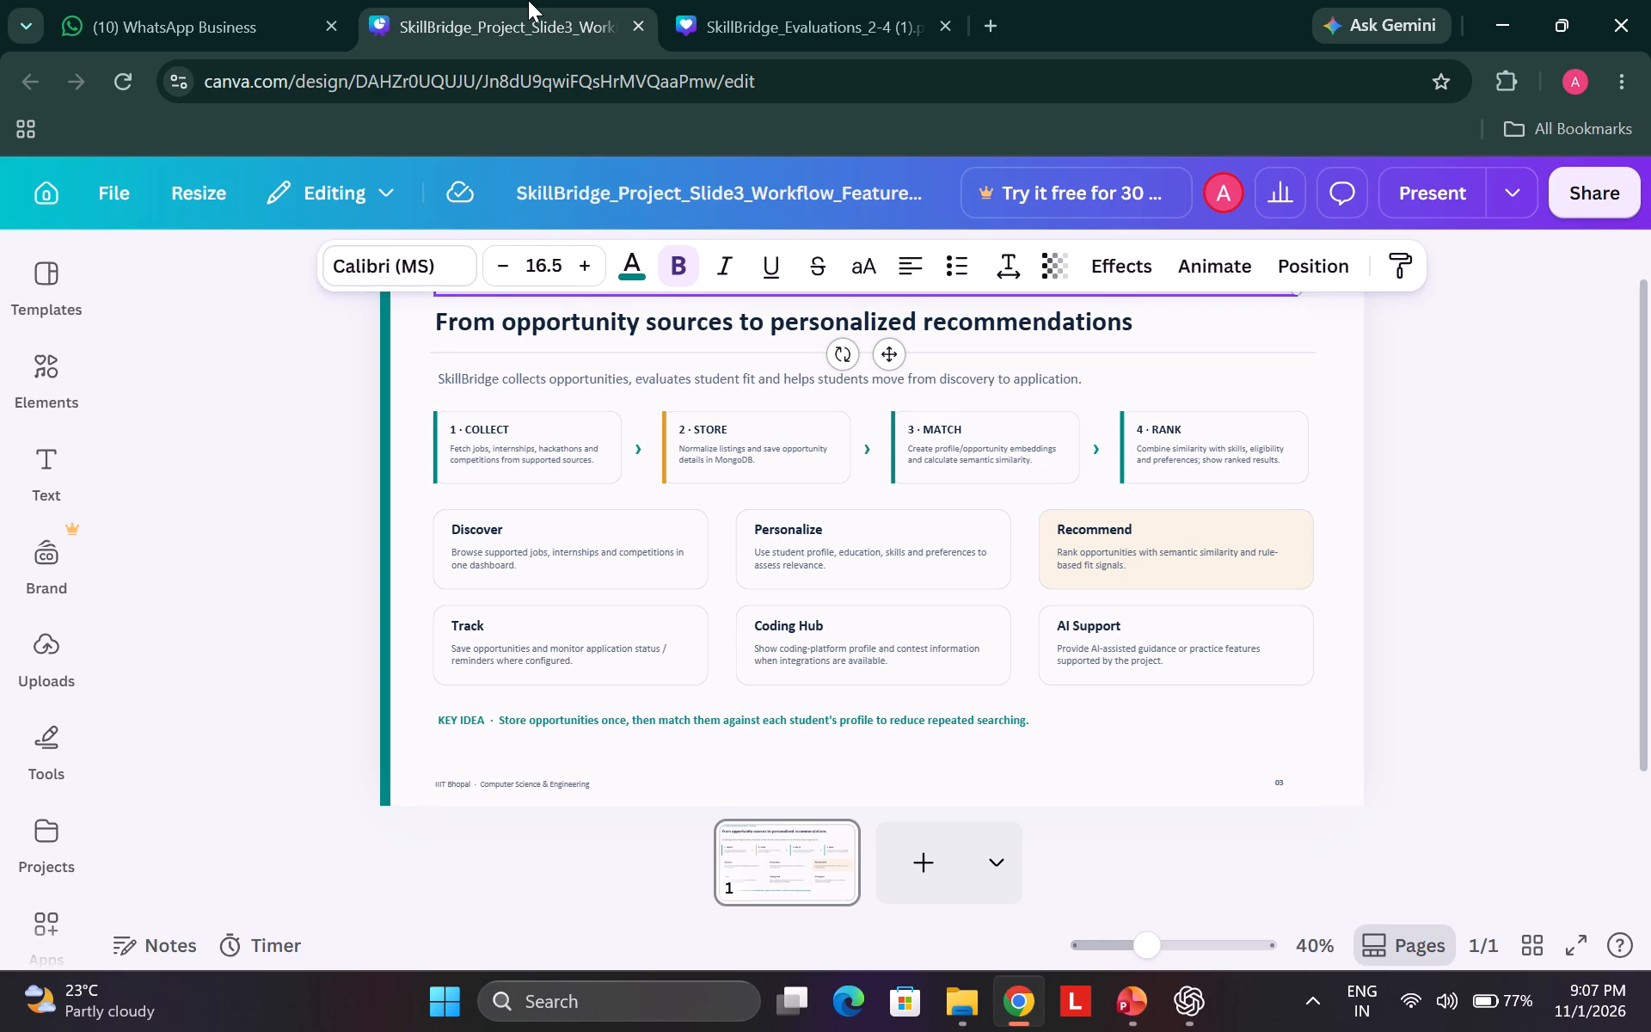
{"action": "scroll", "coordinate": [671, 493], "scroll_direction": "up", "scroll_amount": 1}
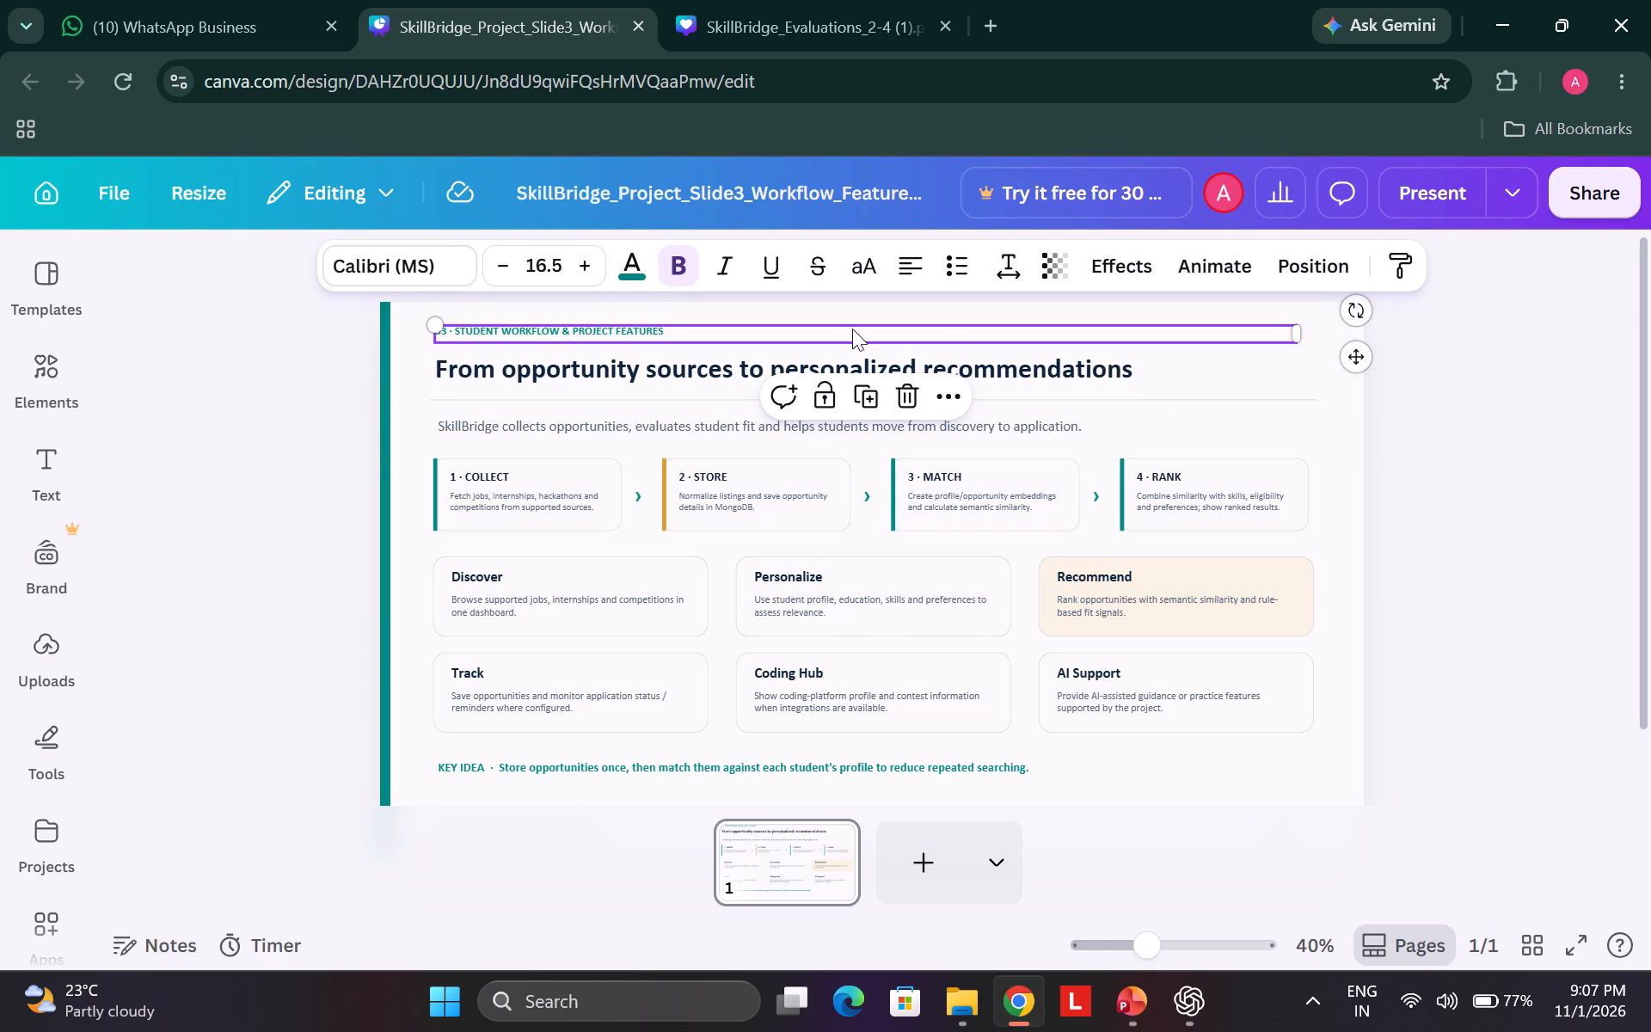
{"action": "left_click_drag", "start_coordinate": [815, 334], "coordinate": [811, 322]}
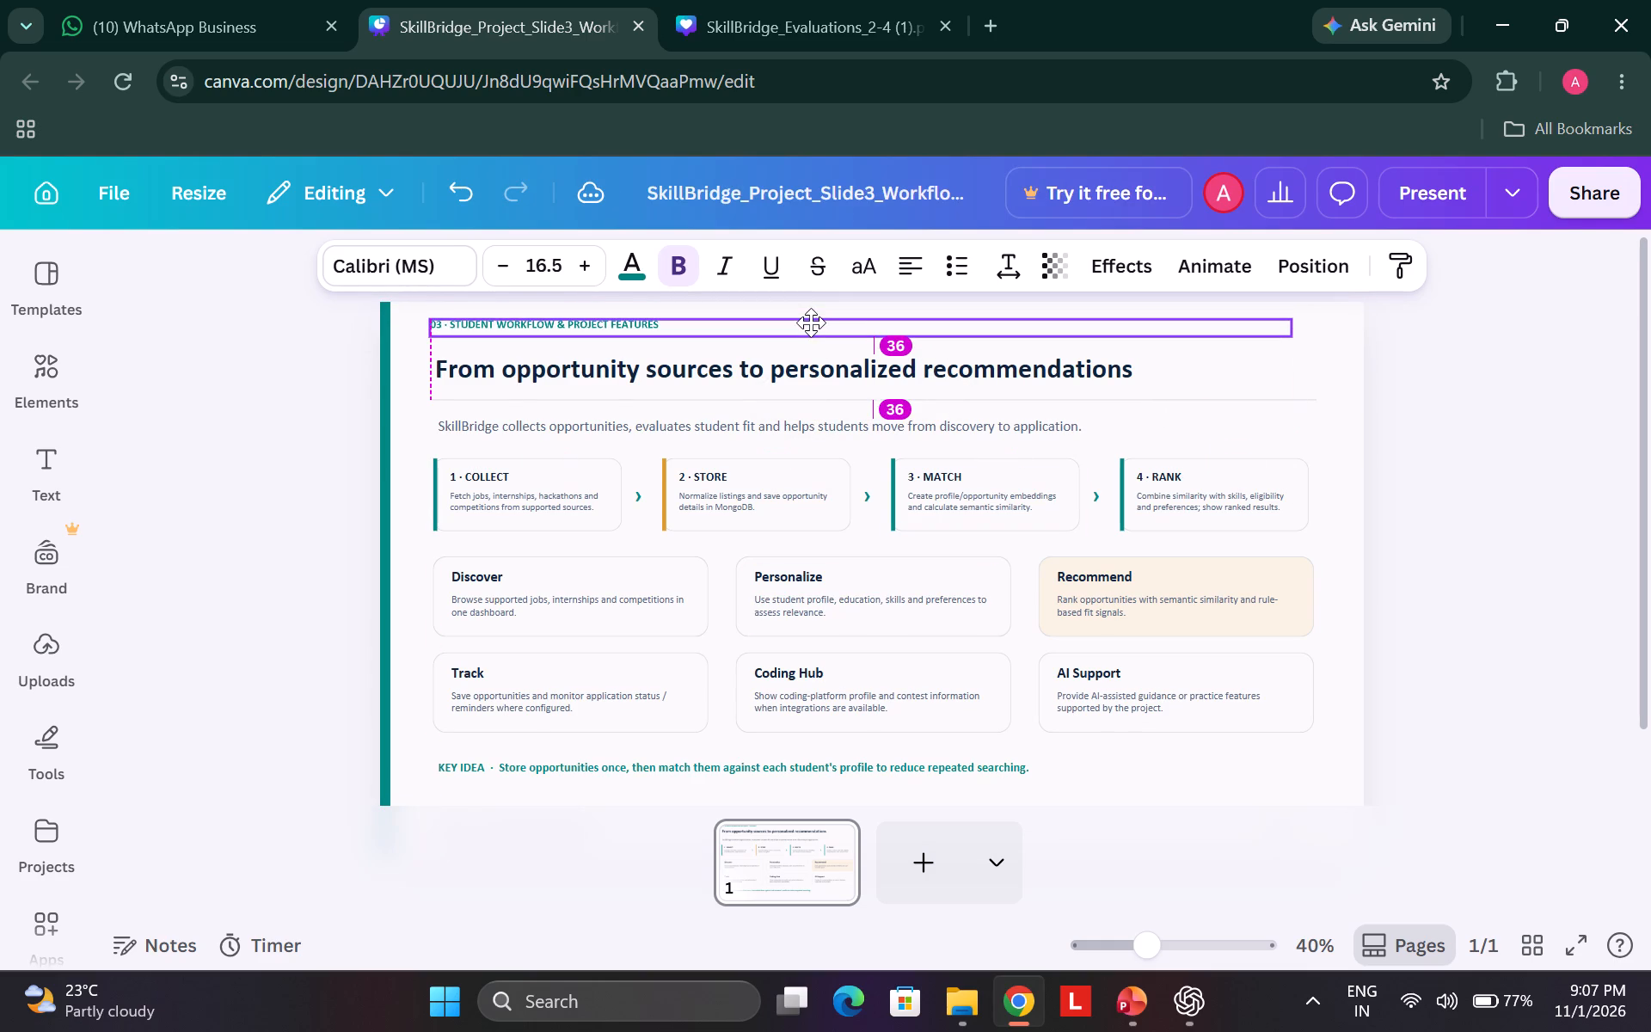
{"action": "left_click_drag", "start_coordinate": [811, 322], "coordinate": [812, 320]}
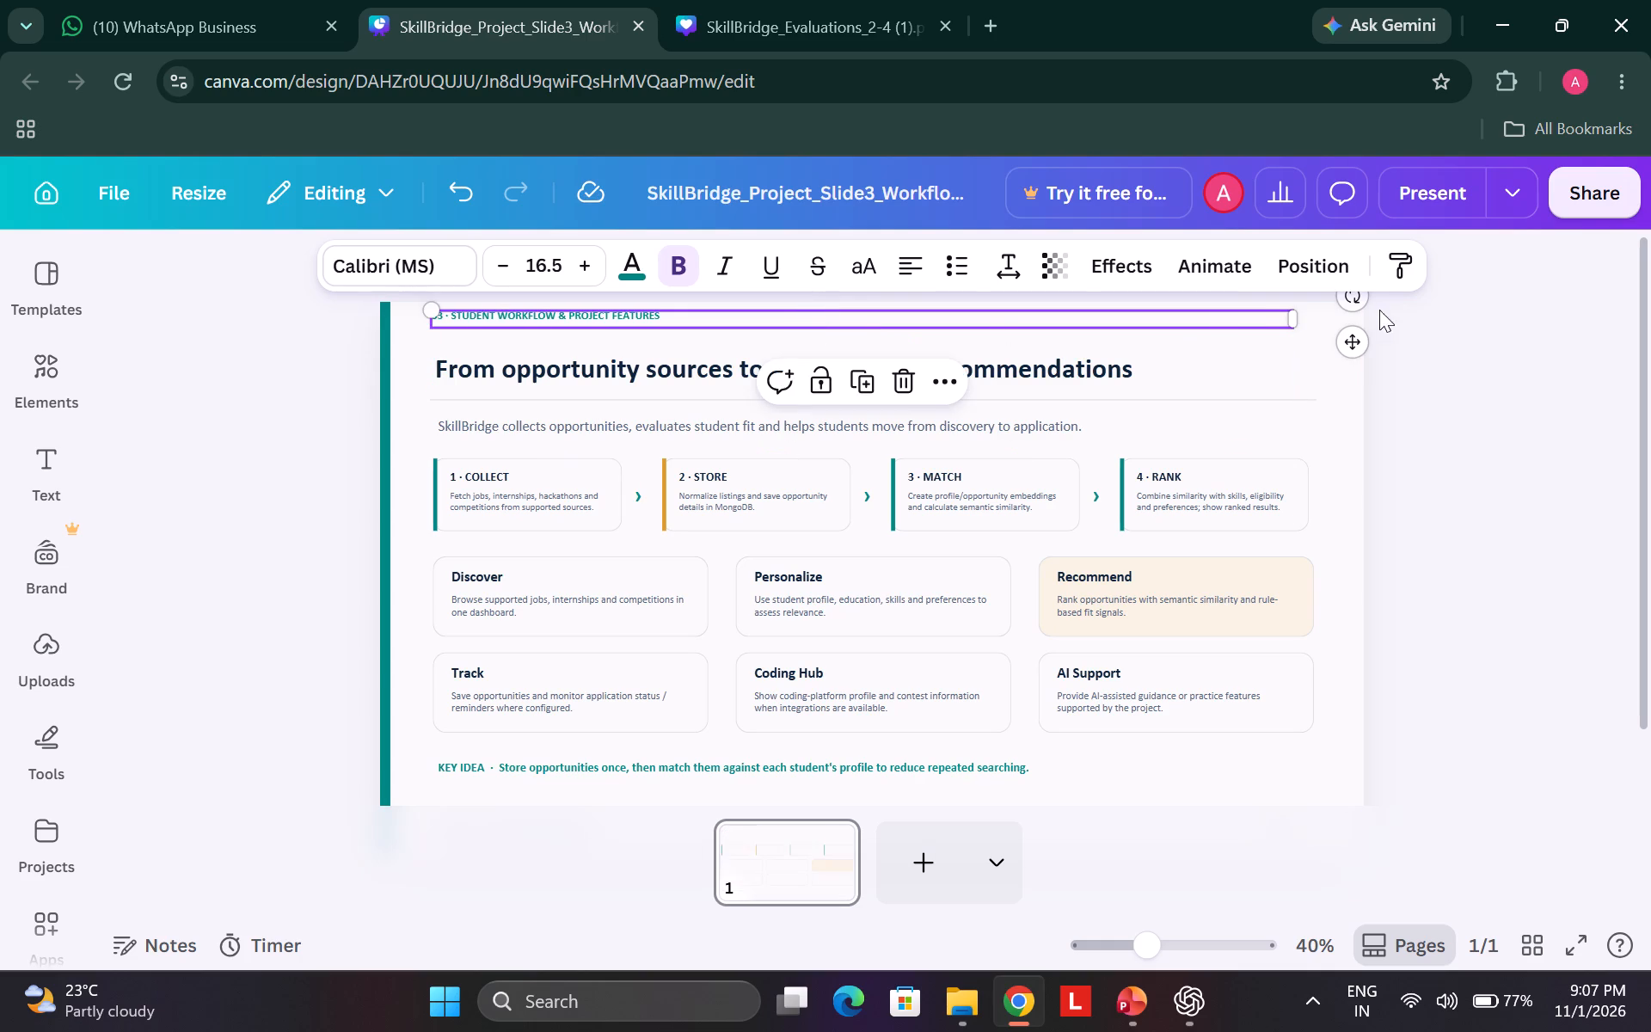
{"action": "left_click", "coordinate": [1295, 327]}
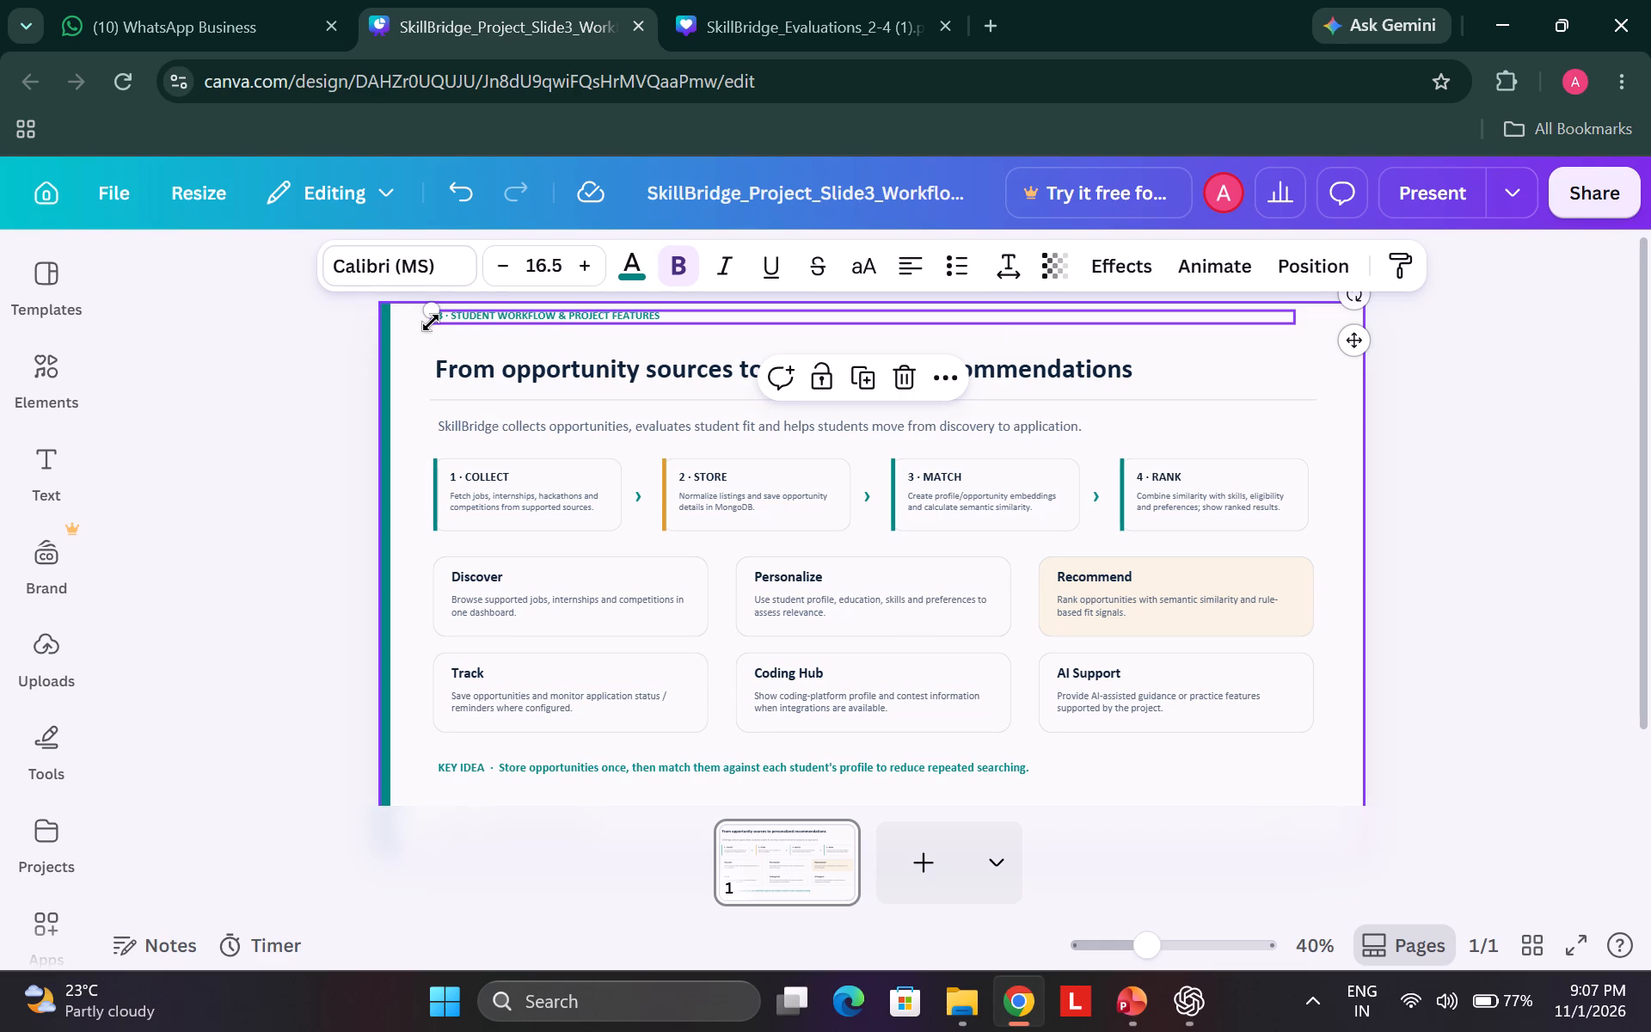
Resize the Slide3 heading box so its left edge roughly lines up with the title below, and set its font size to 17.4.
{"action": "left_click_drag", "start_coordinate": [431, 322], "coordinate": [420, 344]}
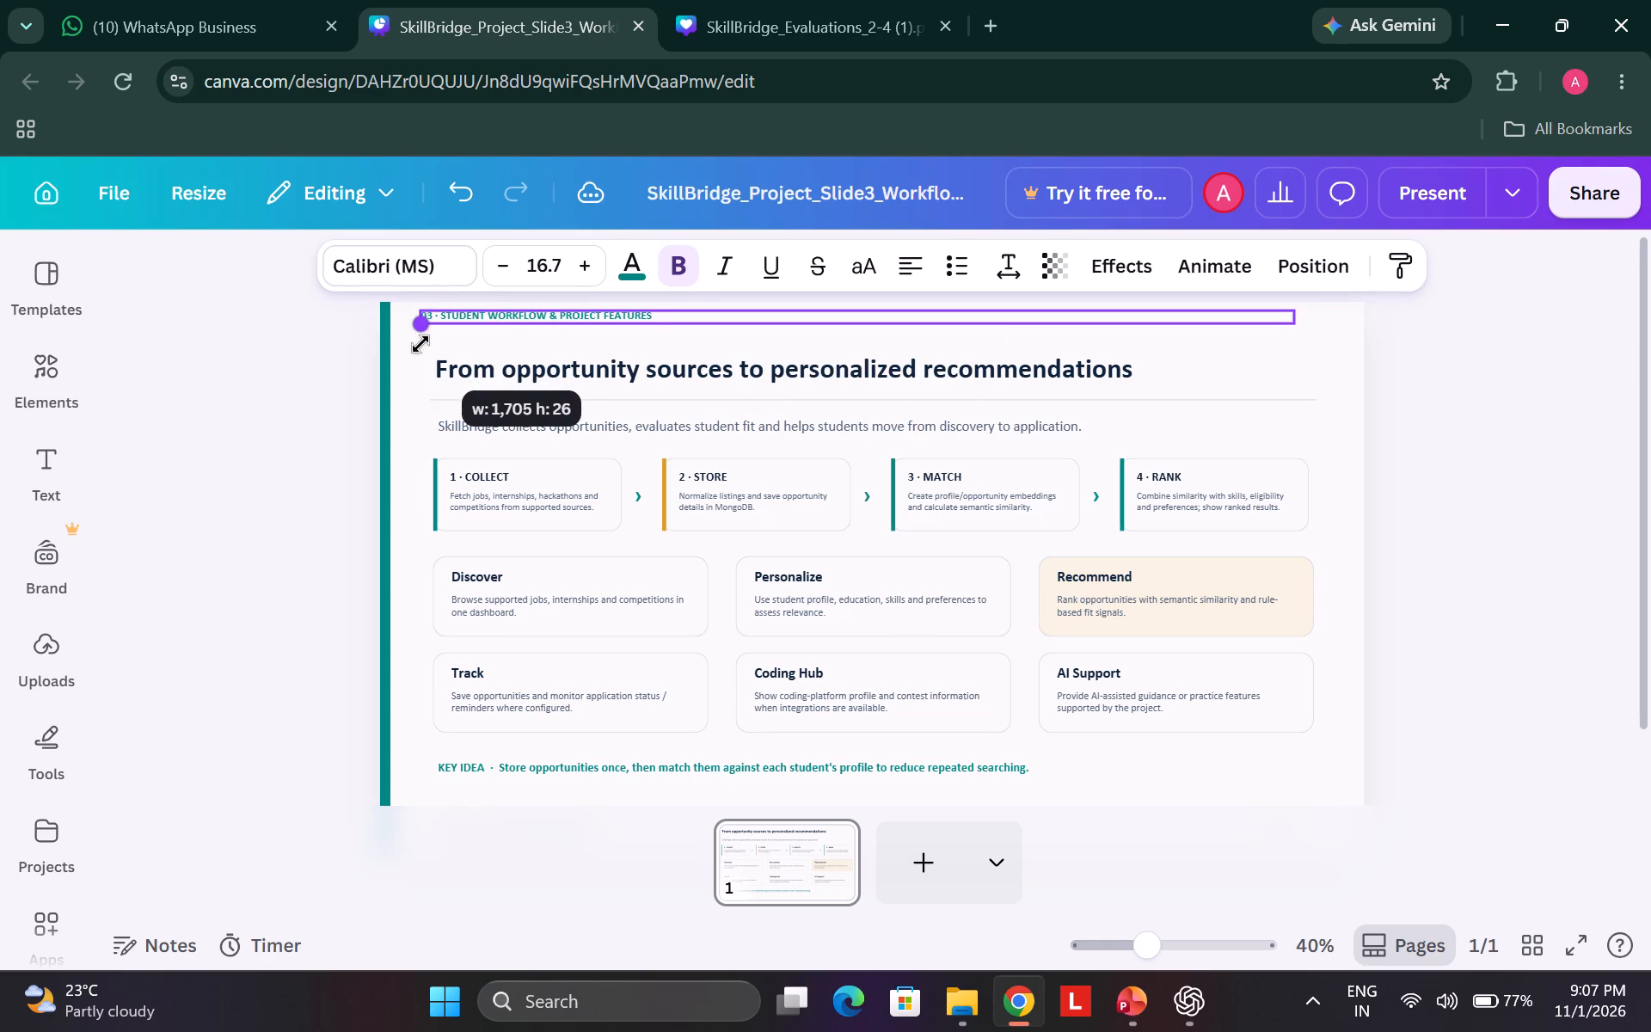
{"action": "left_click_drag", "start_coordinate": [420, 344], "coordinate": [438, 342]}
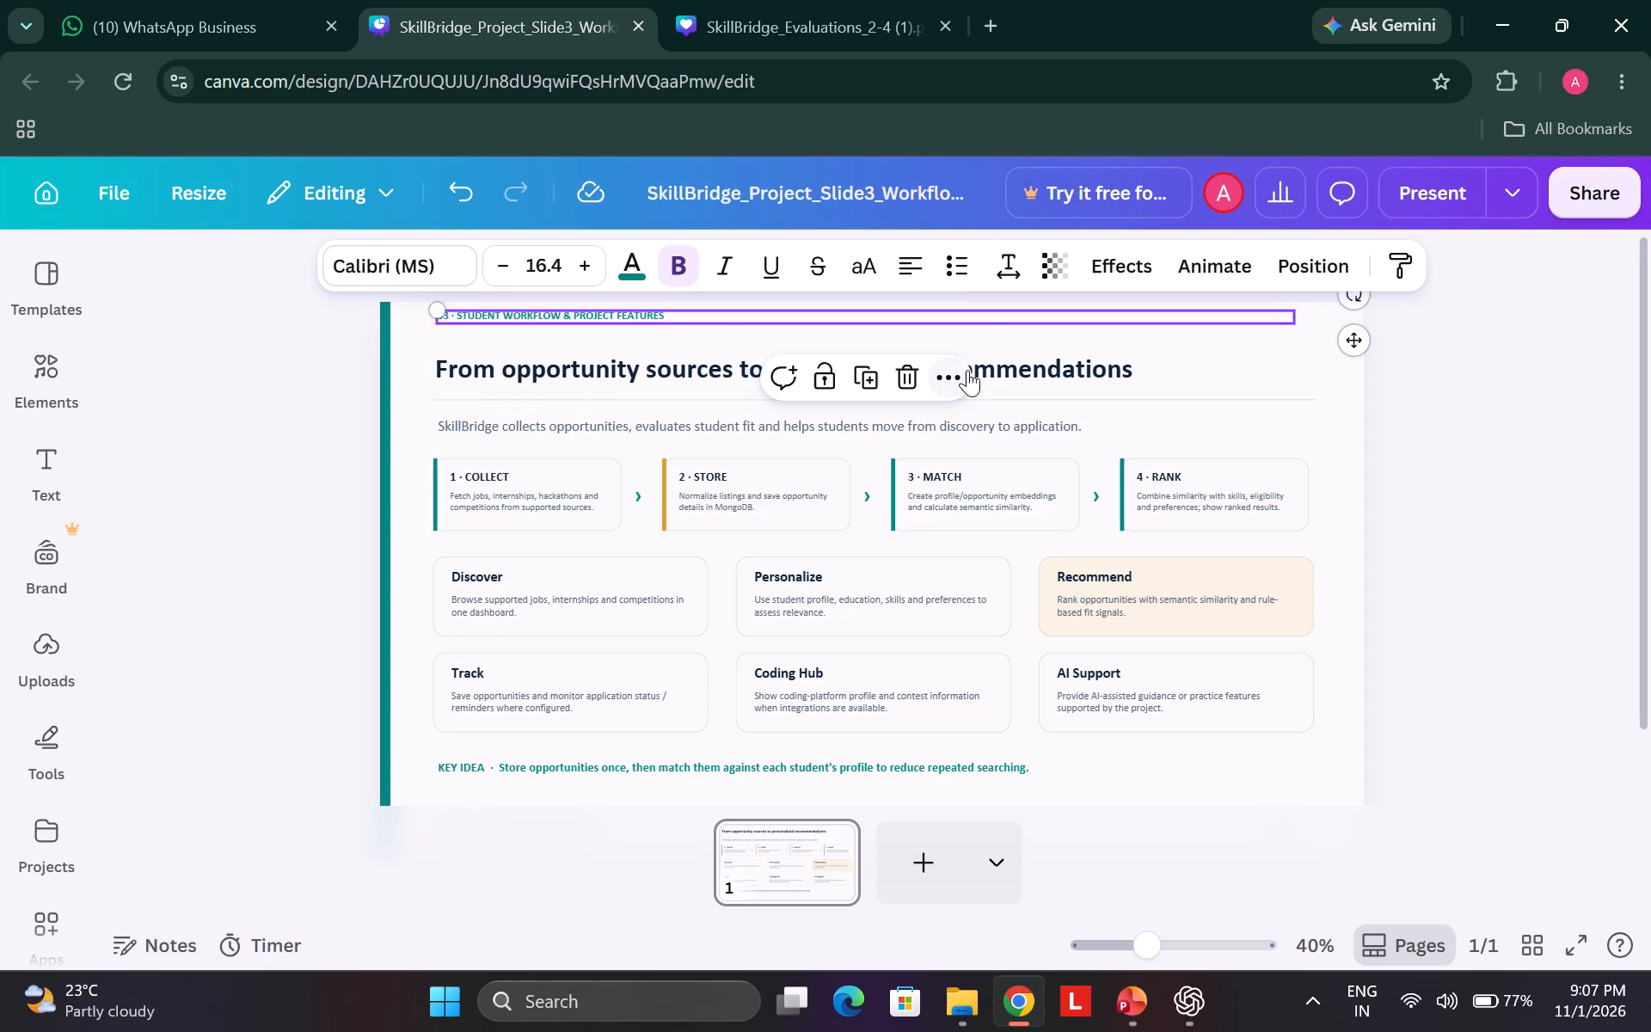
{"action": "left_click", "coordinate": [684, 321]}
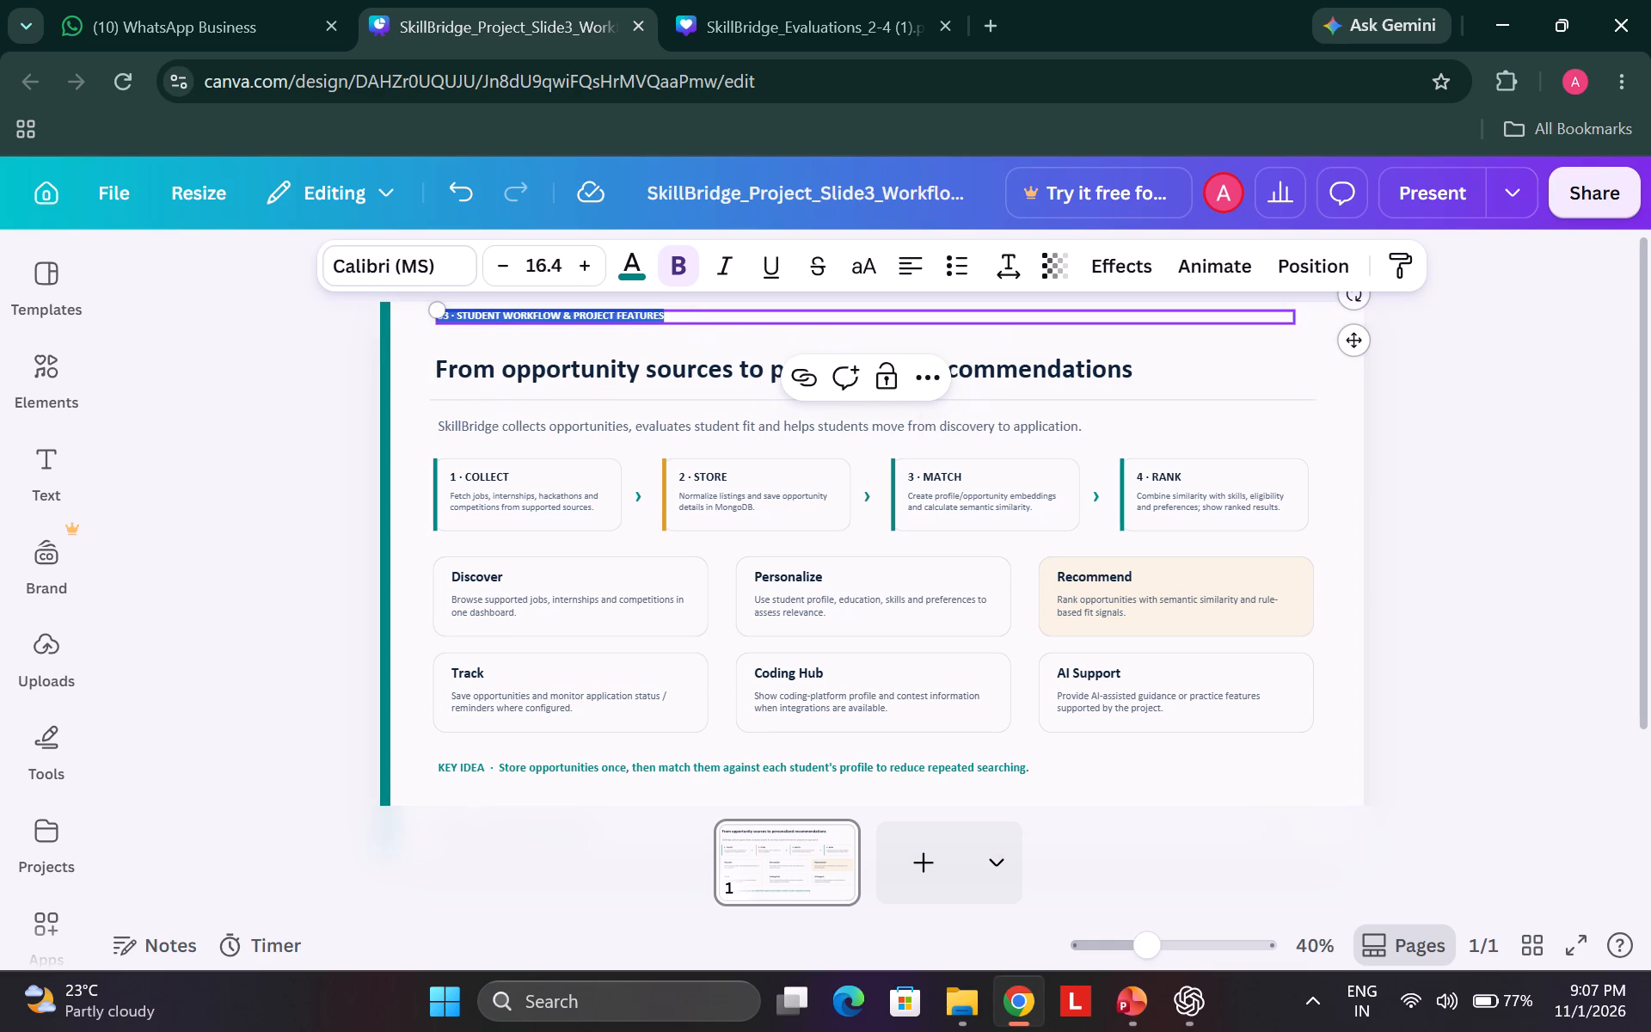
{"action": "left_click", "coordinate": [580, 256]}
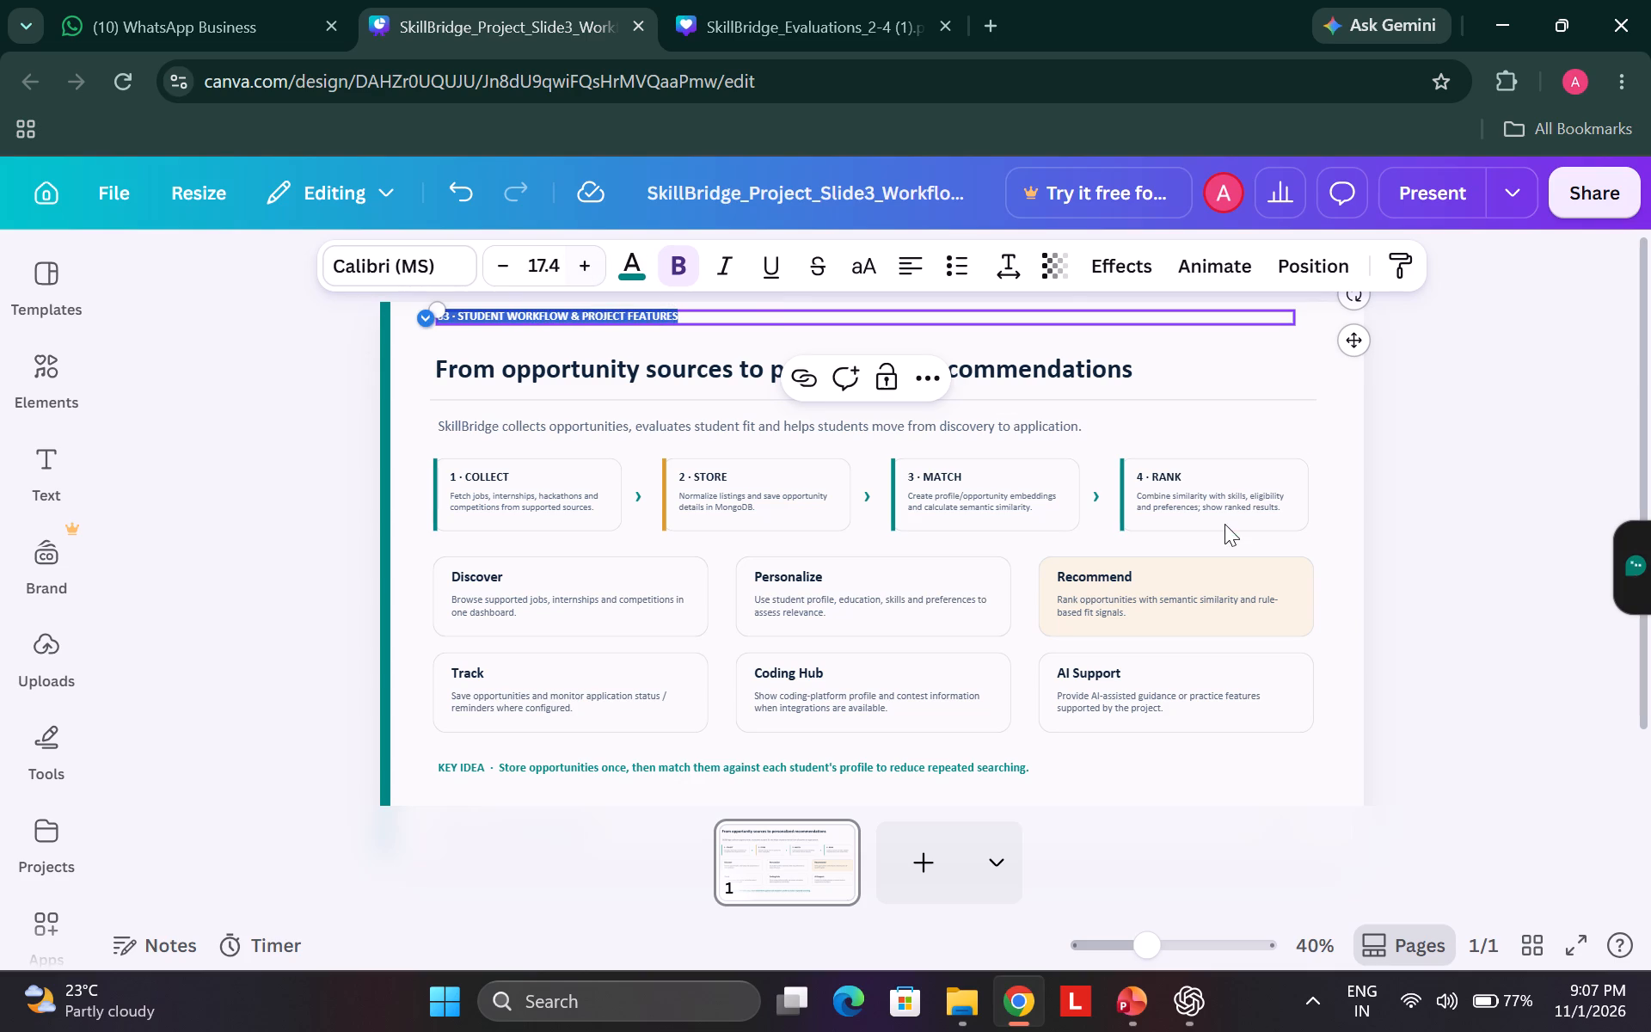
{"action": "left_click", "coordinate": [1535, 459]}
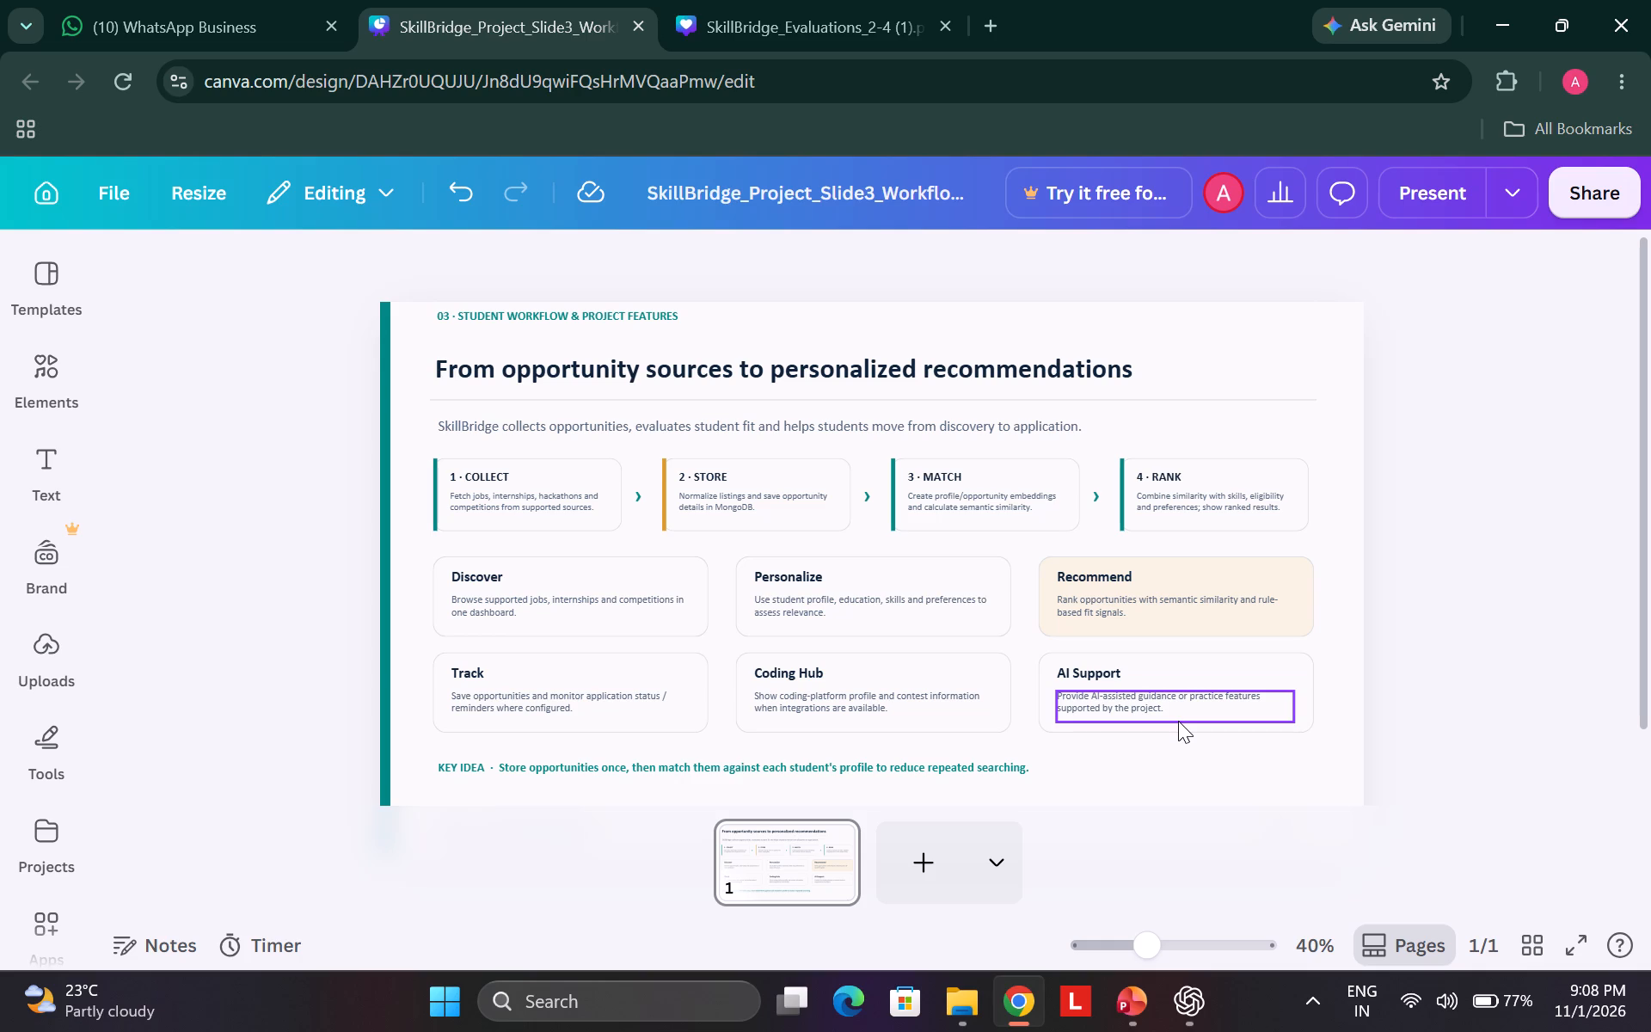
Extend the "AI Support" card title on the Slide3 design to read "AI Support for Quetion Practise", with two spaces before "for".
{"action": "left_click", "coordinate": [1307, 655]}
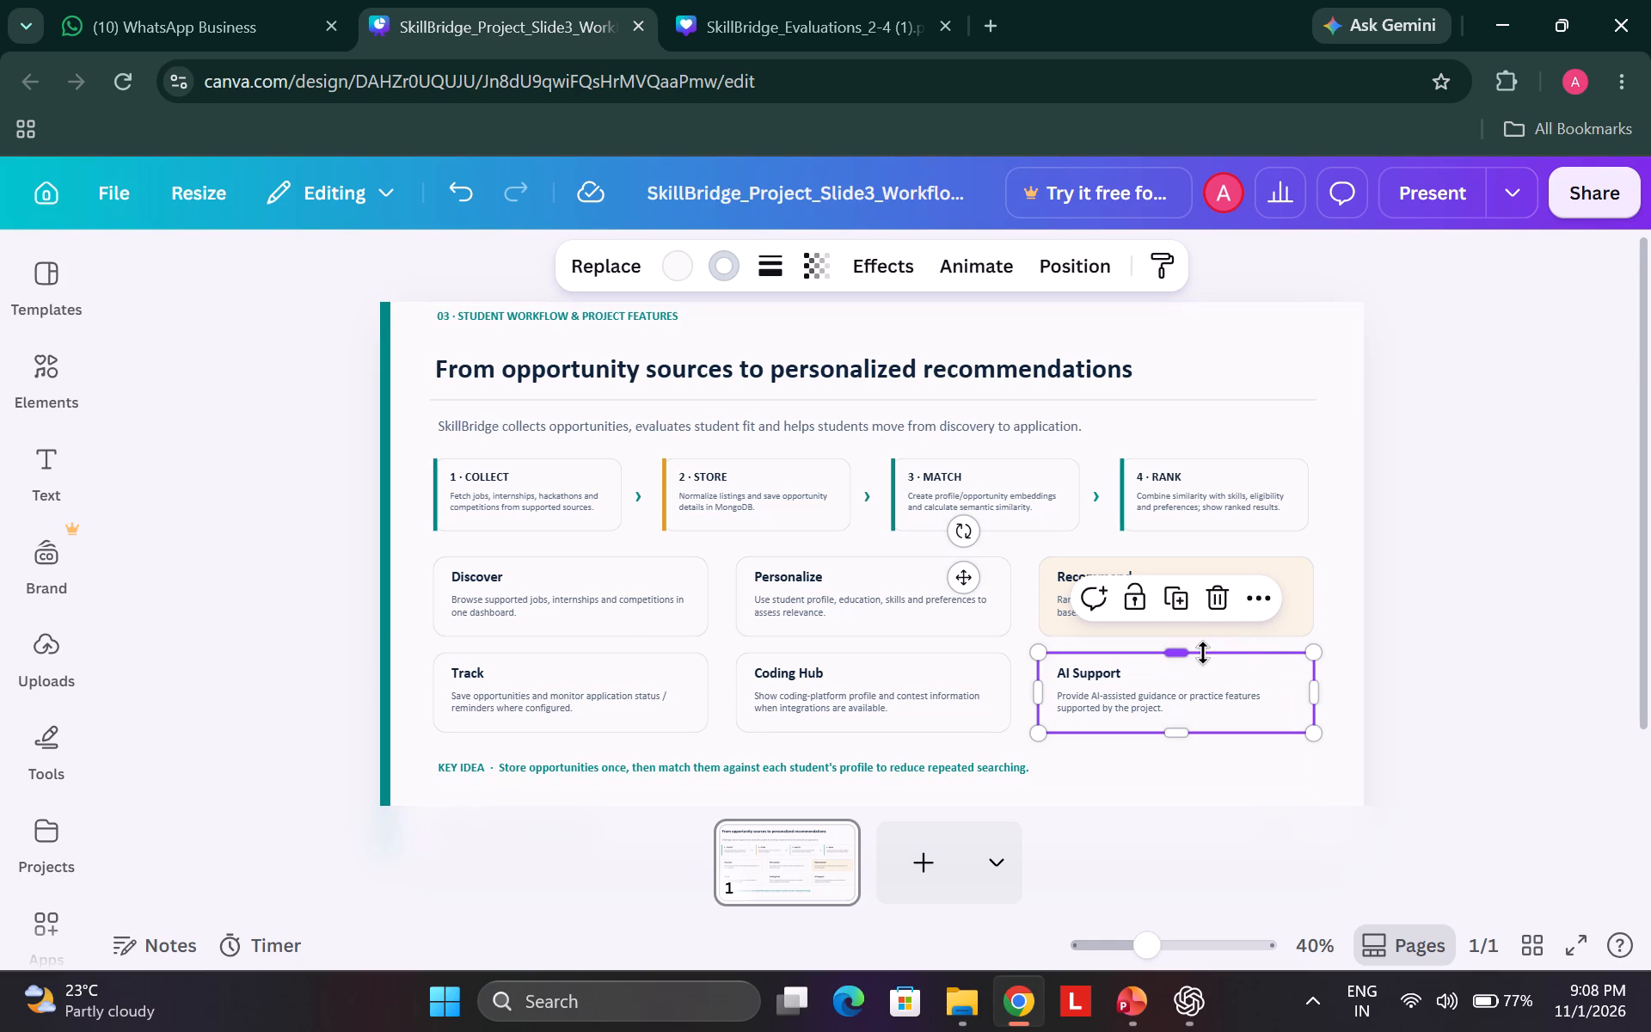
{"action": "left_click", "coordinate": [1121, 671]}
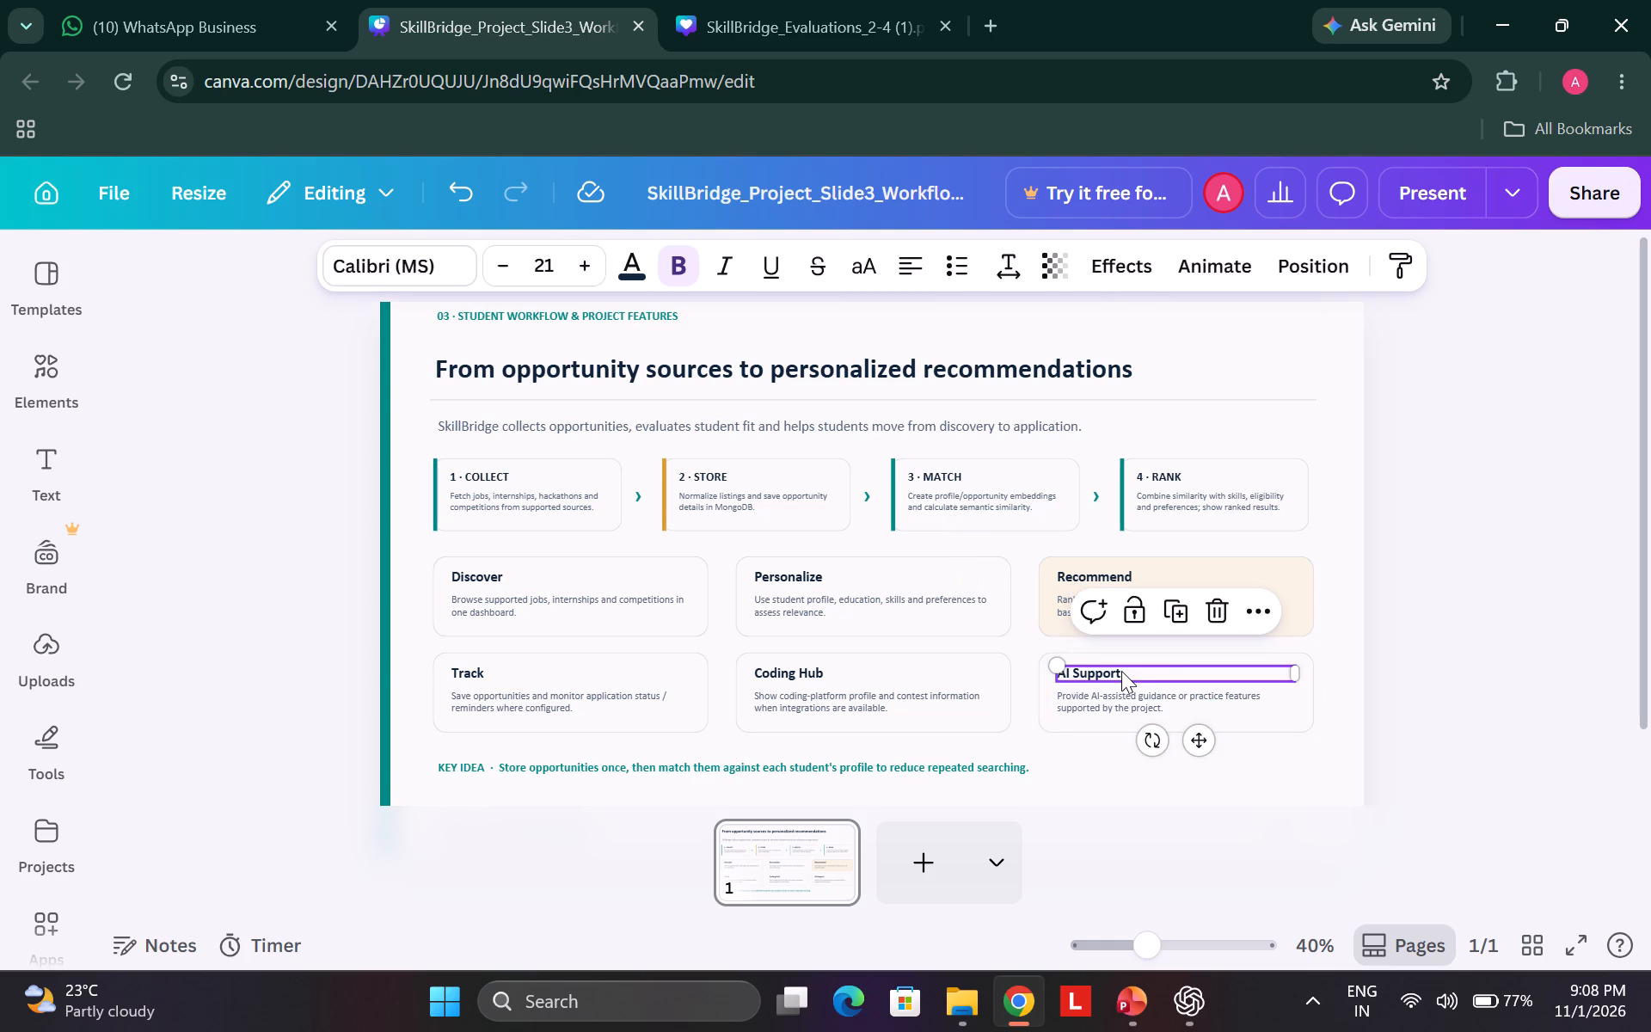
{"action": "left_click", "coordinate": [1121, 671]}
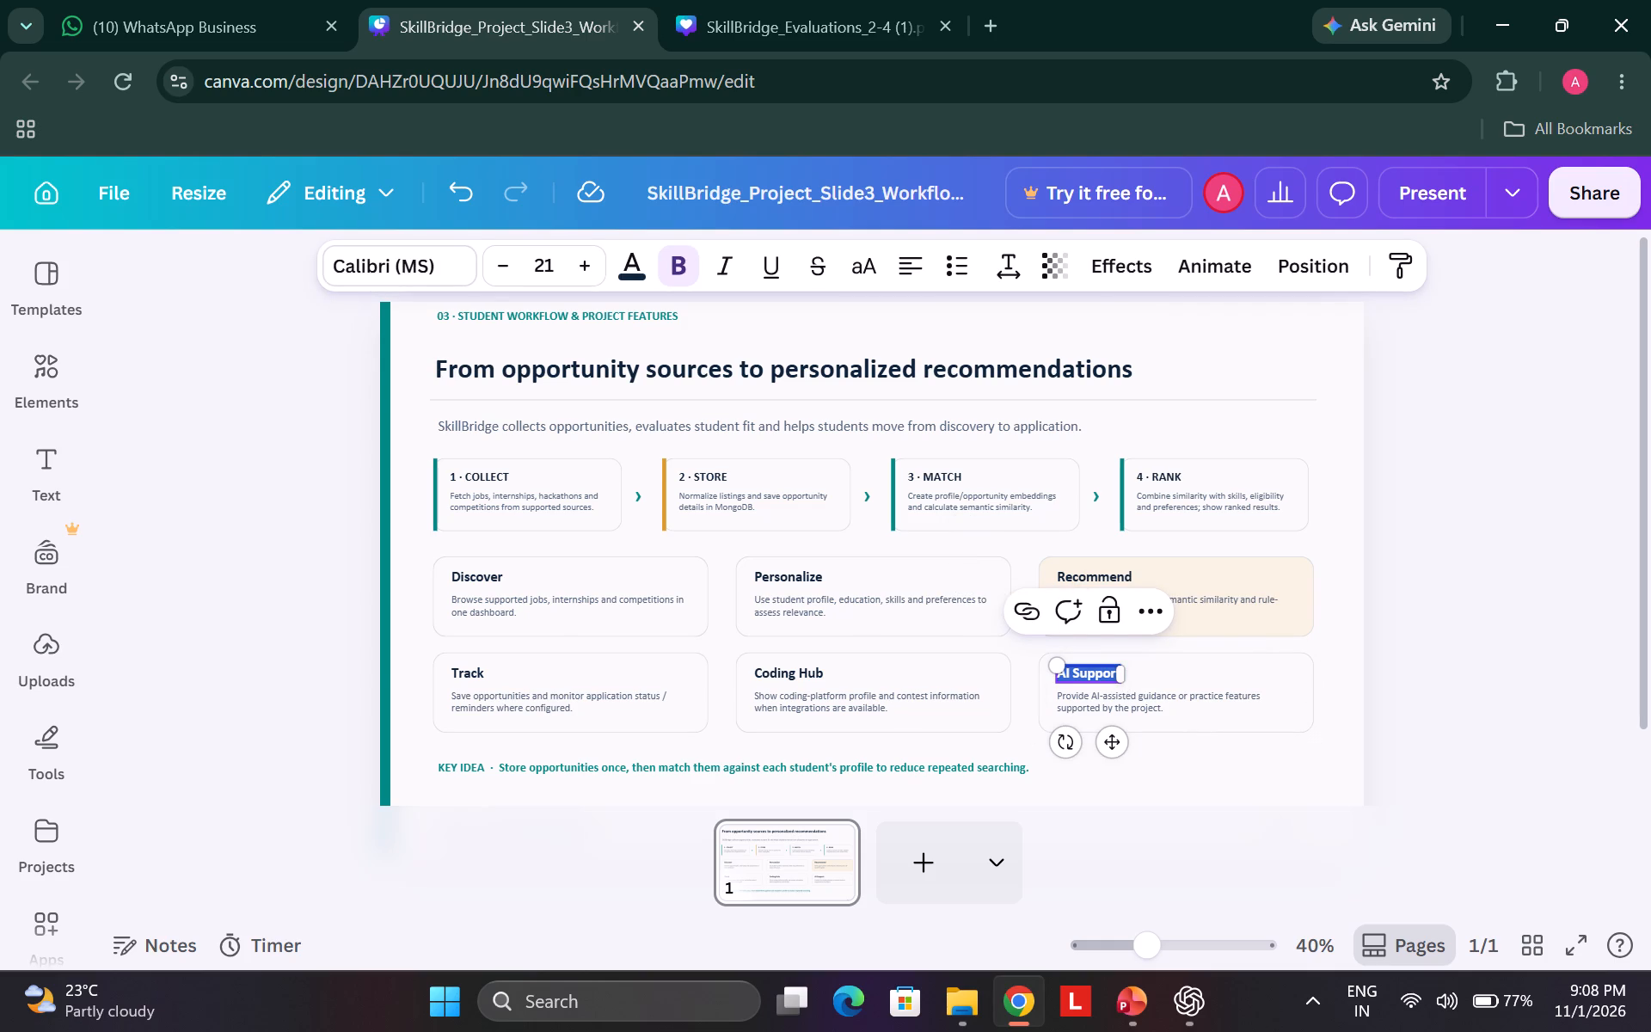
{"action": "left_click", "coordinate": [1089, 677]}
{"action": "key", "text": "Right"}
{"action": "key", "text": "Right"}
{"action": "key", "text": "Right"}
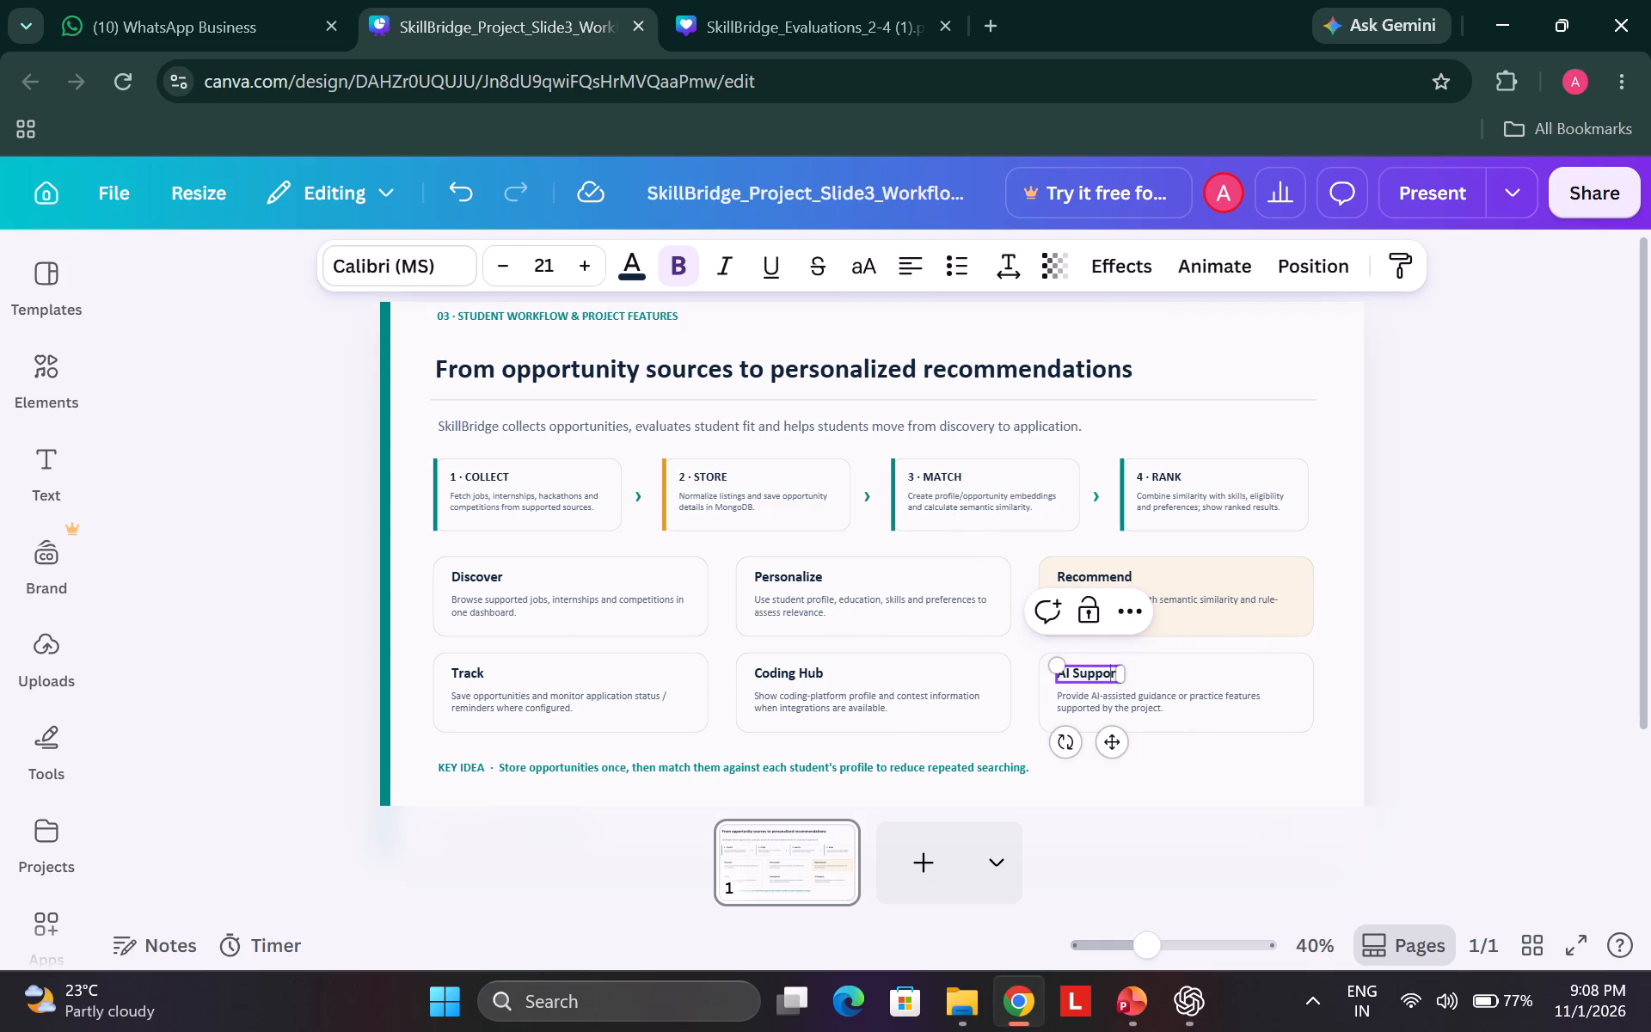
{"action": "key", "text": "Right"}
{"action": "key", "text": "Right"}
{"action": "key", "text": "space"}
{"action": "key", "text": "space"}
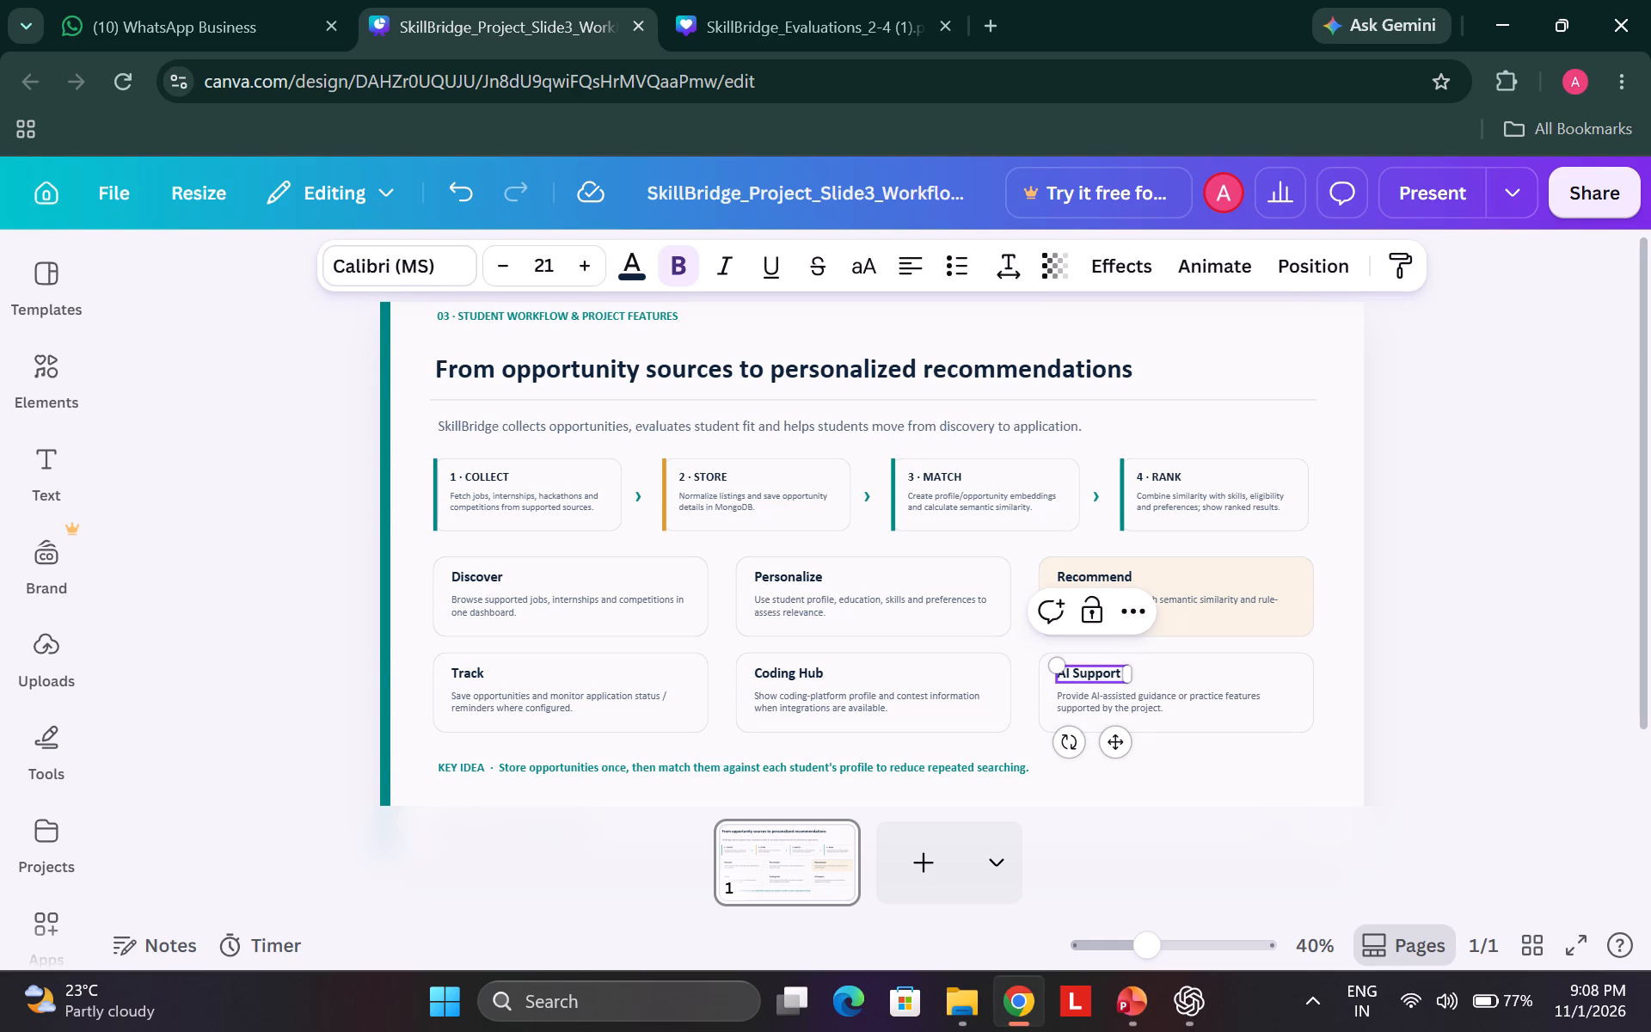
{"action": "type", "text": "for"}
{"action": "key", "text": "space"}
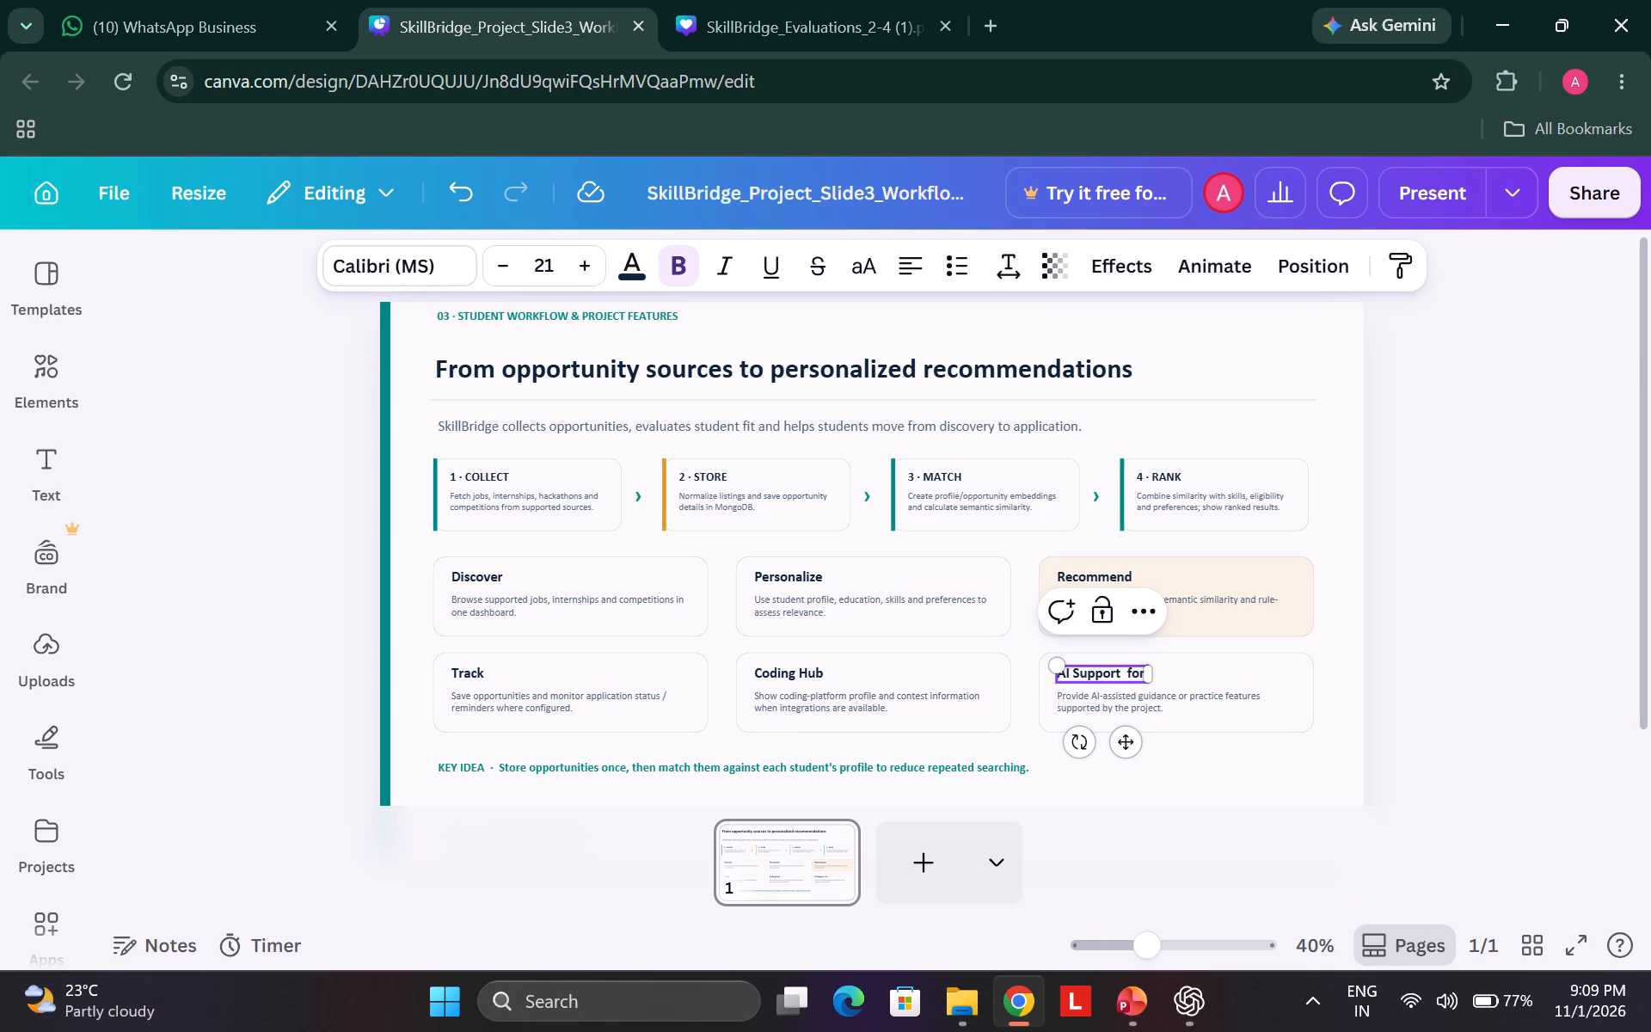
{"action": "type", "text": "QUes"}
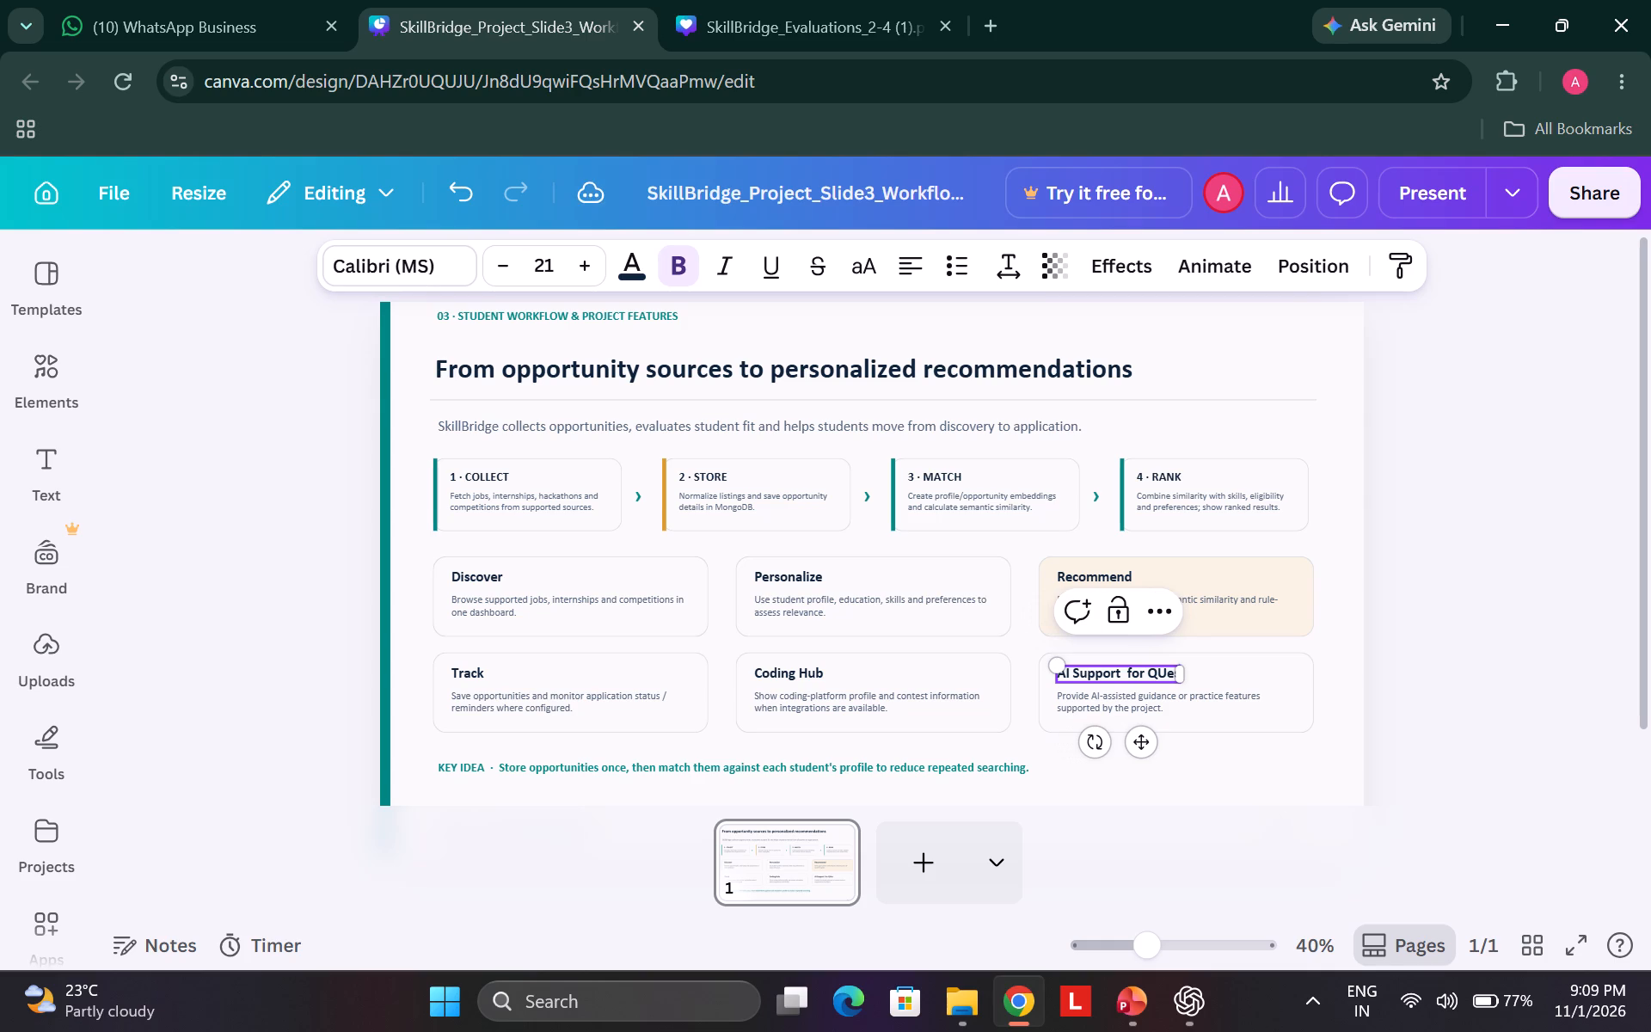
{"action": "key", "text": "BackSpace"}
{"action": "key", "text": "BackSpace"}
{"action": "key", "text": "BackSpace"}
{"action": "type", "text": "ue"}
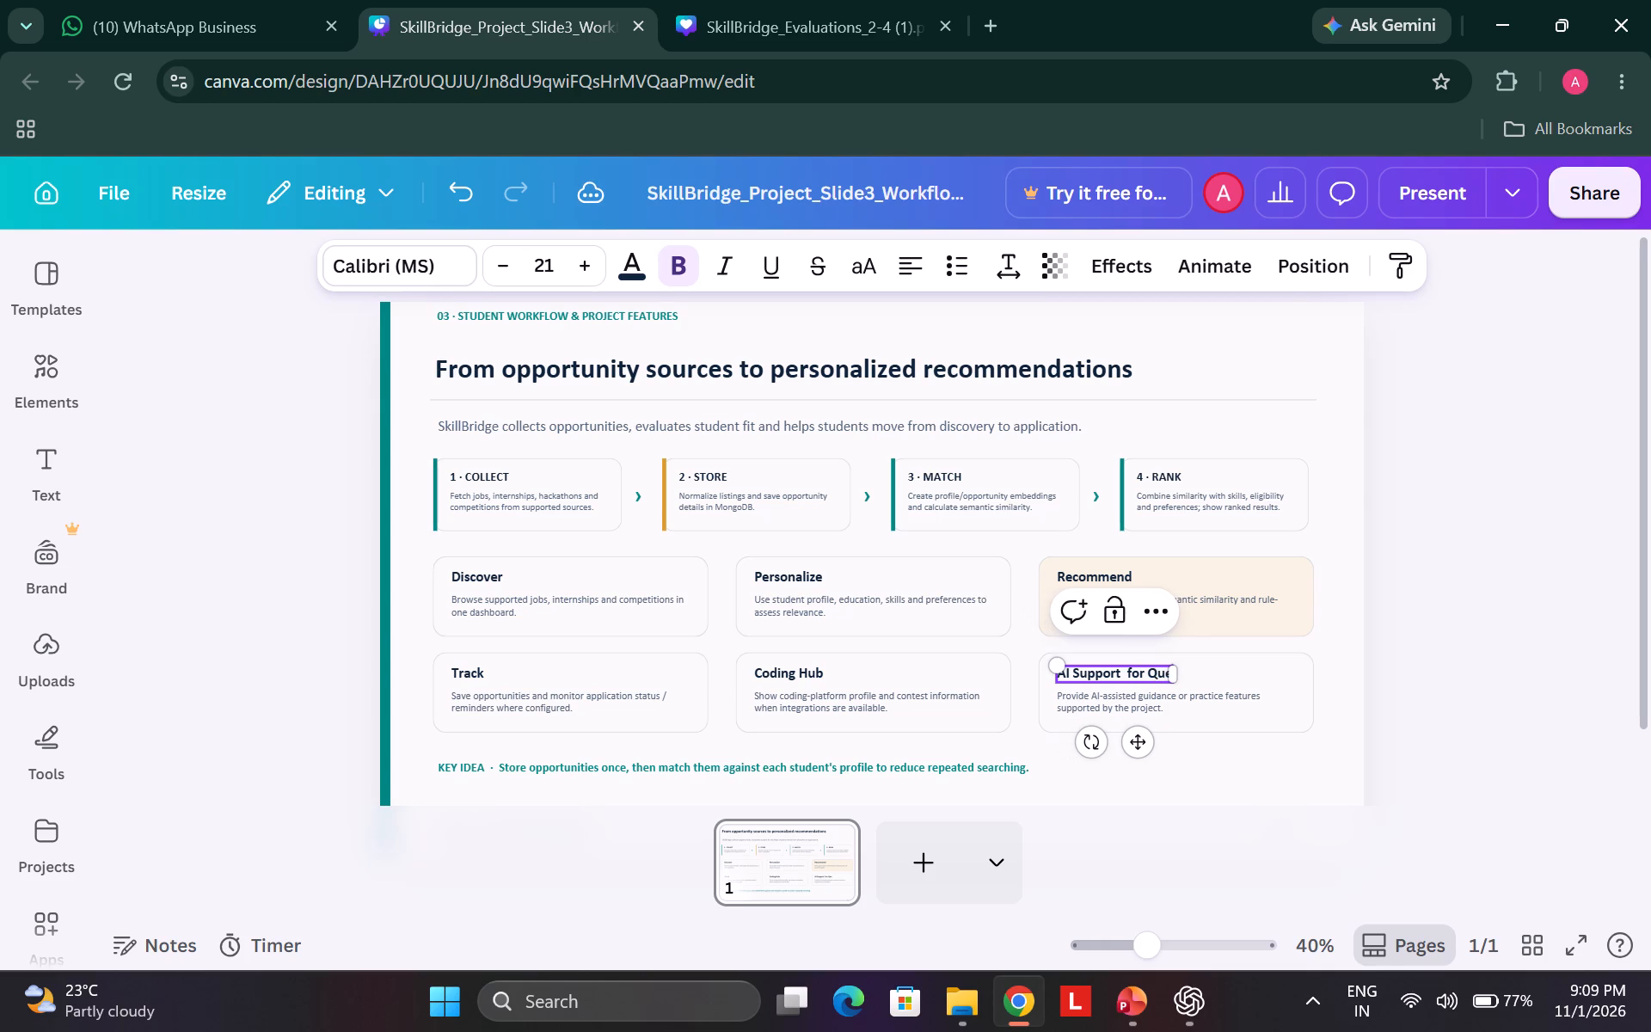
{"action": "type", "text": "tion Practi"}
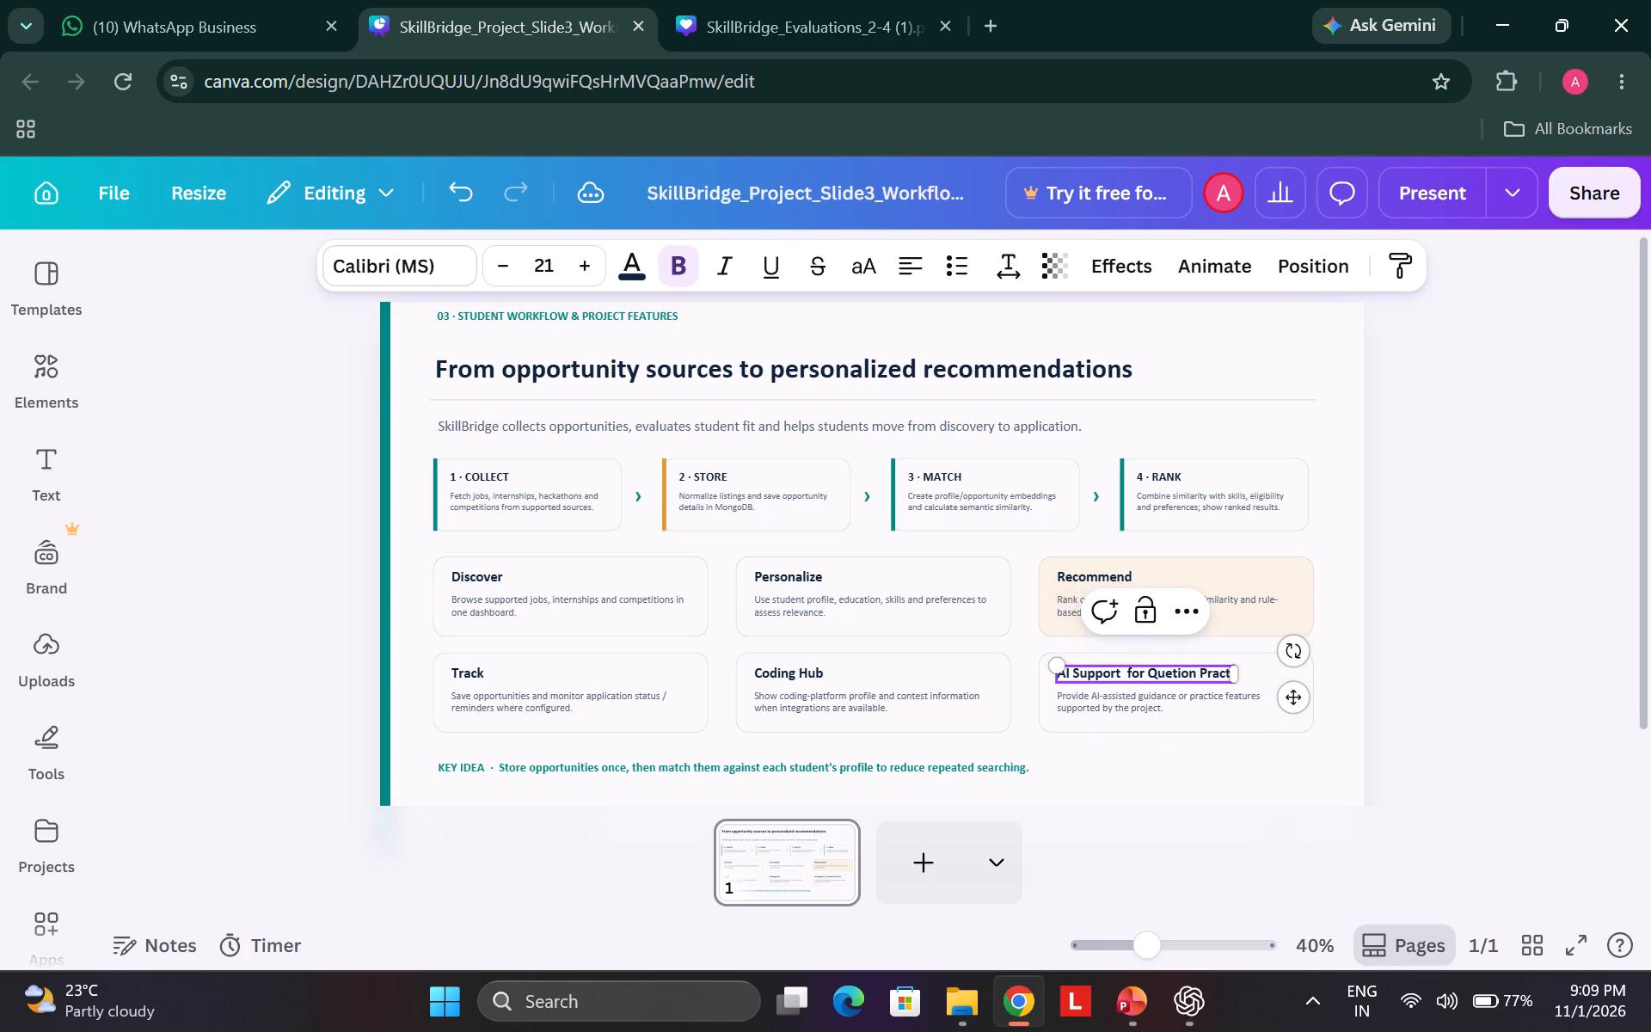
{"action": "type", "text": "se"}
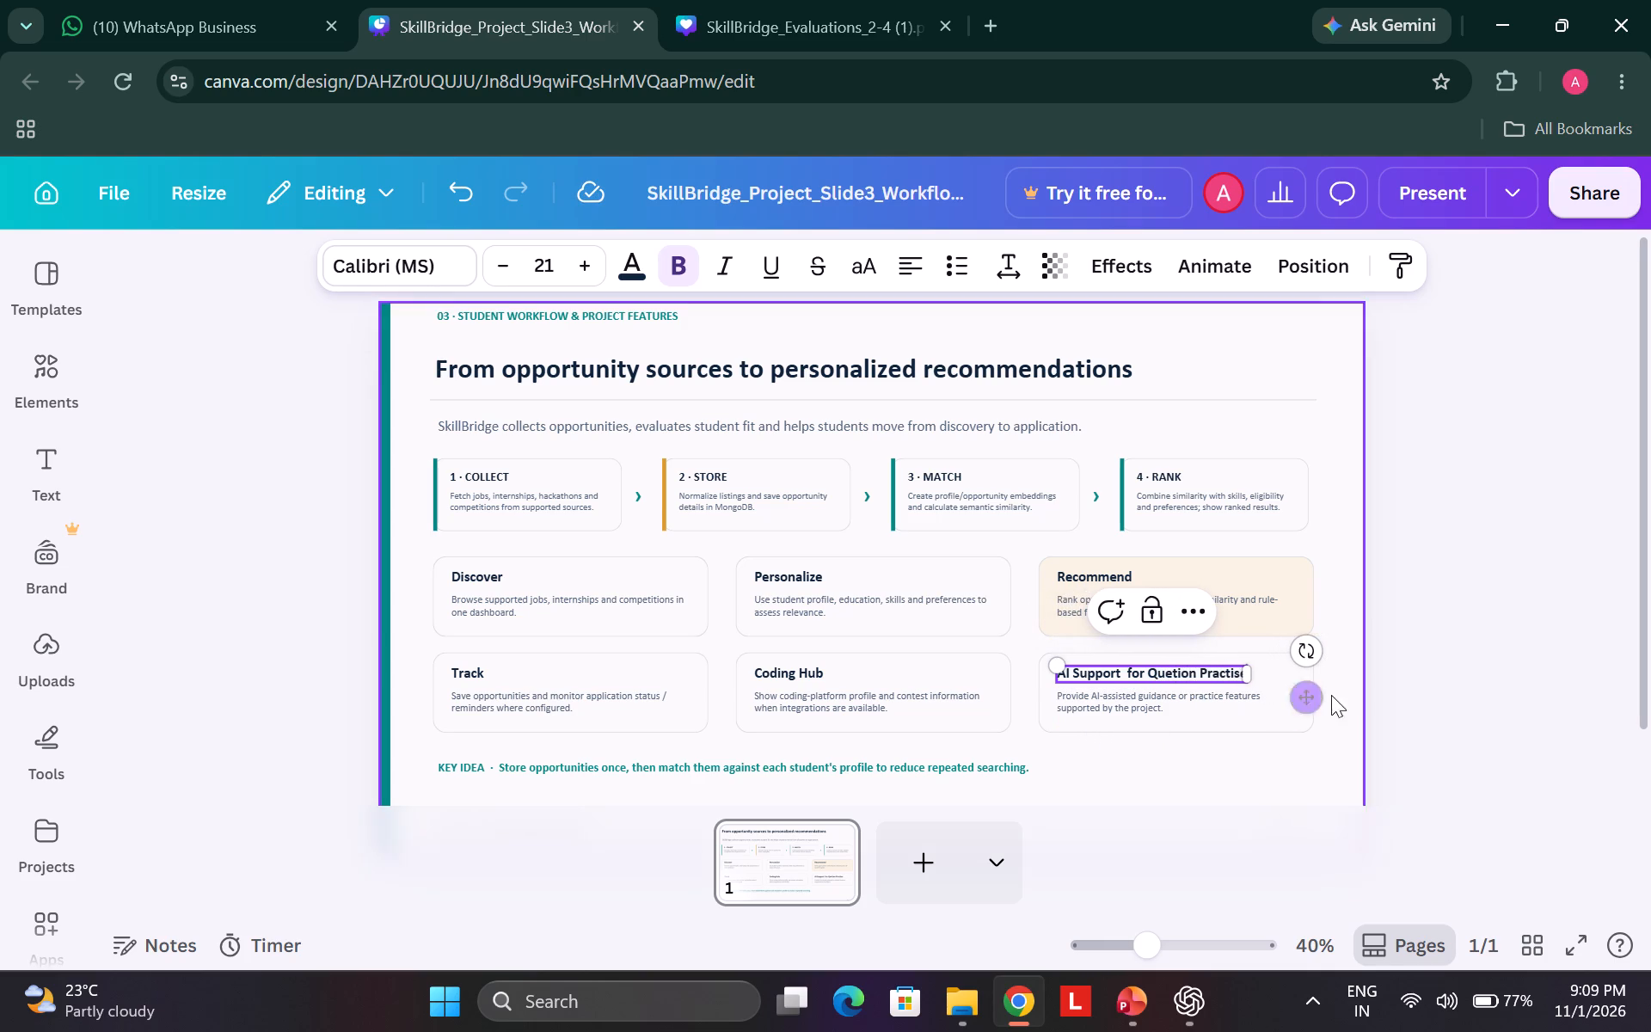
{"action": "left_click", "coordinate": [1205, 834]}
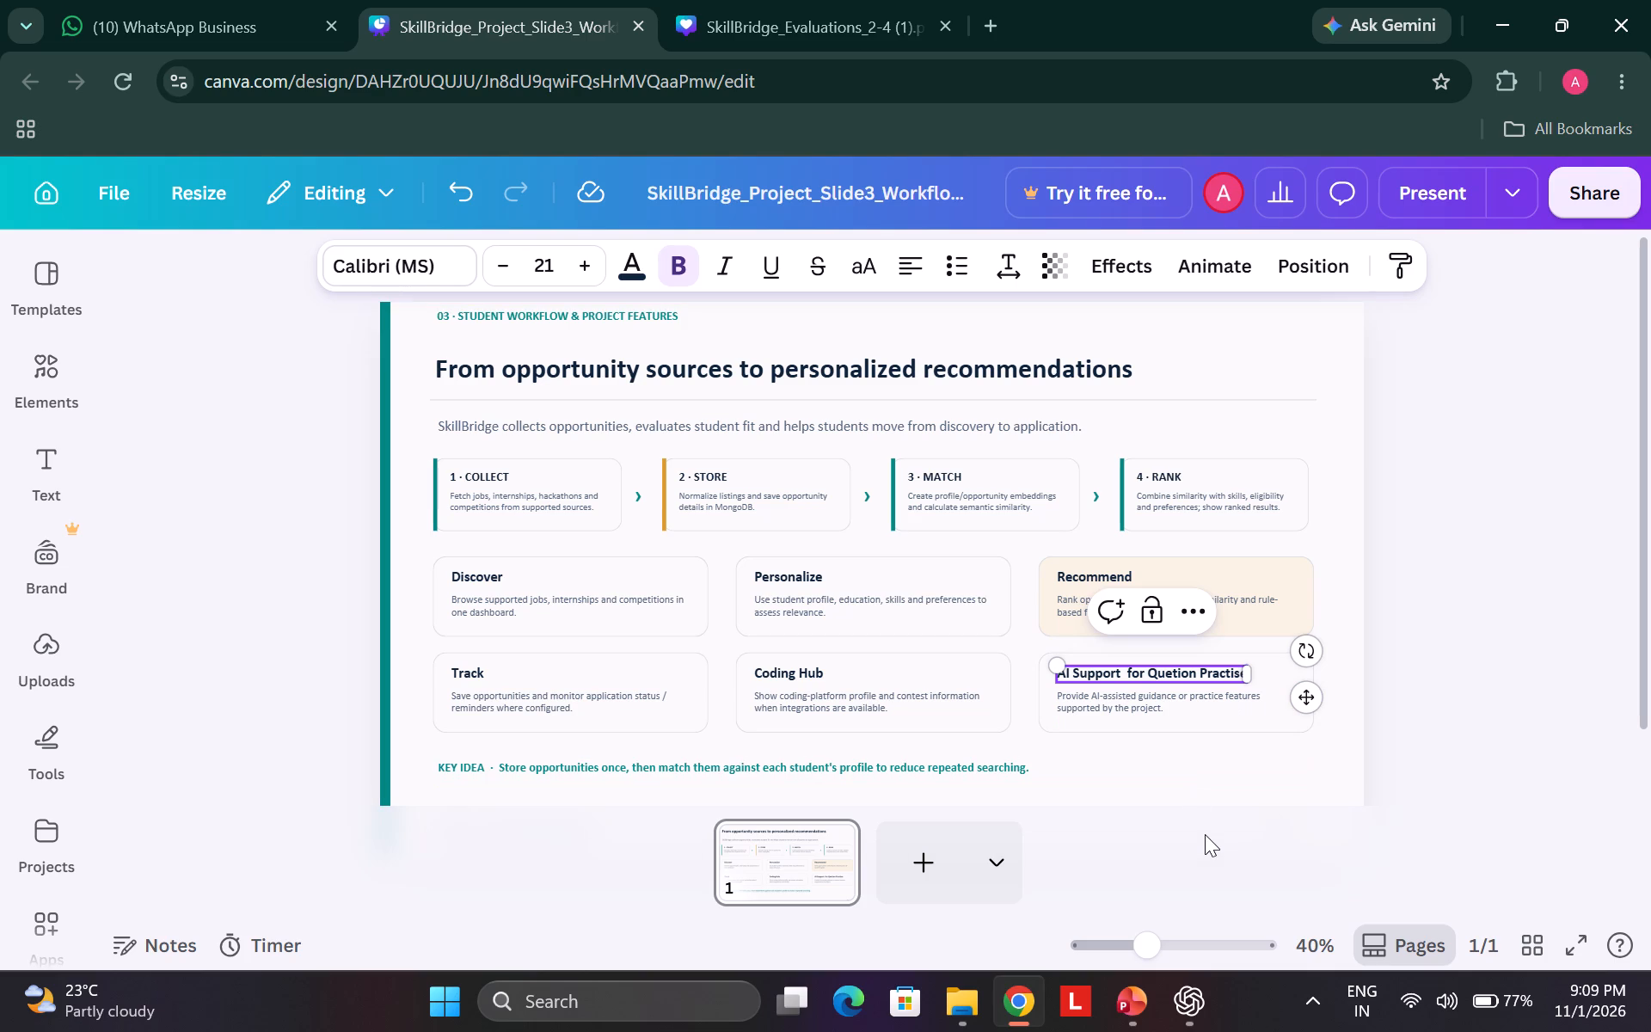
{"action": "left_click", "coordinate": [1440, 643]}
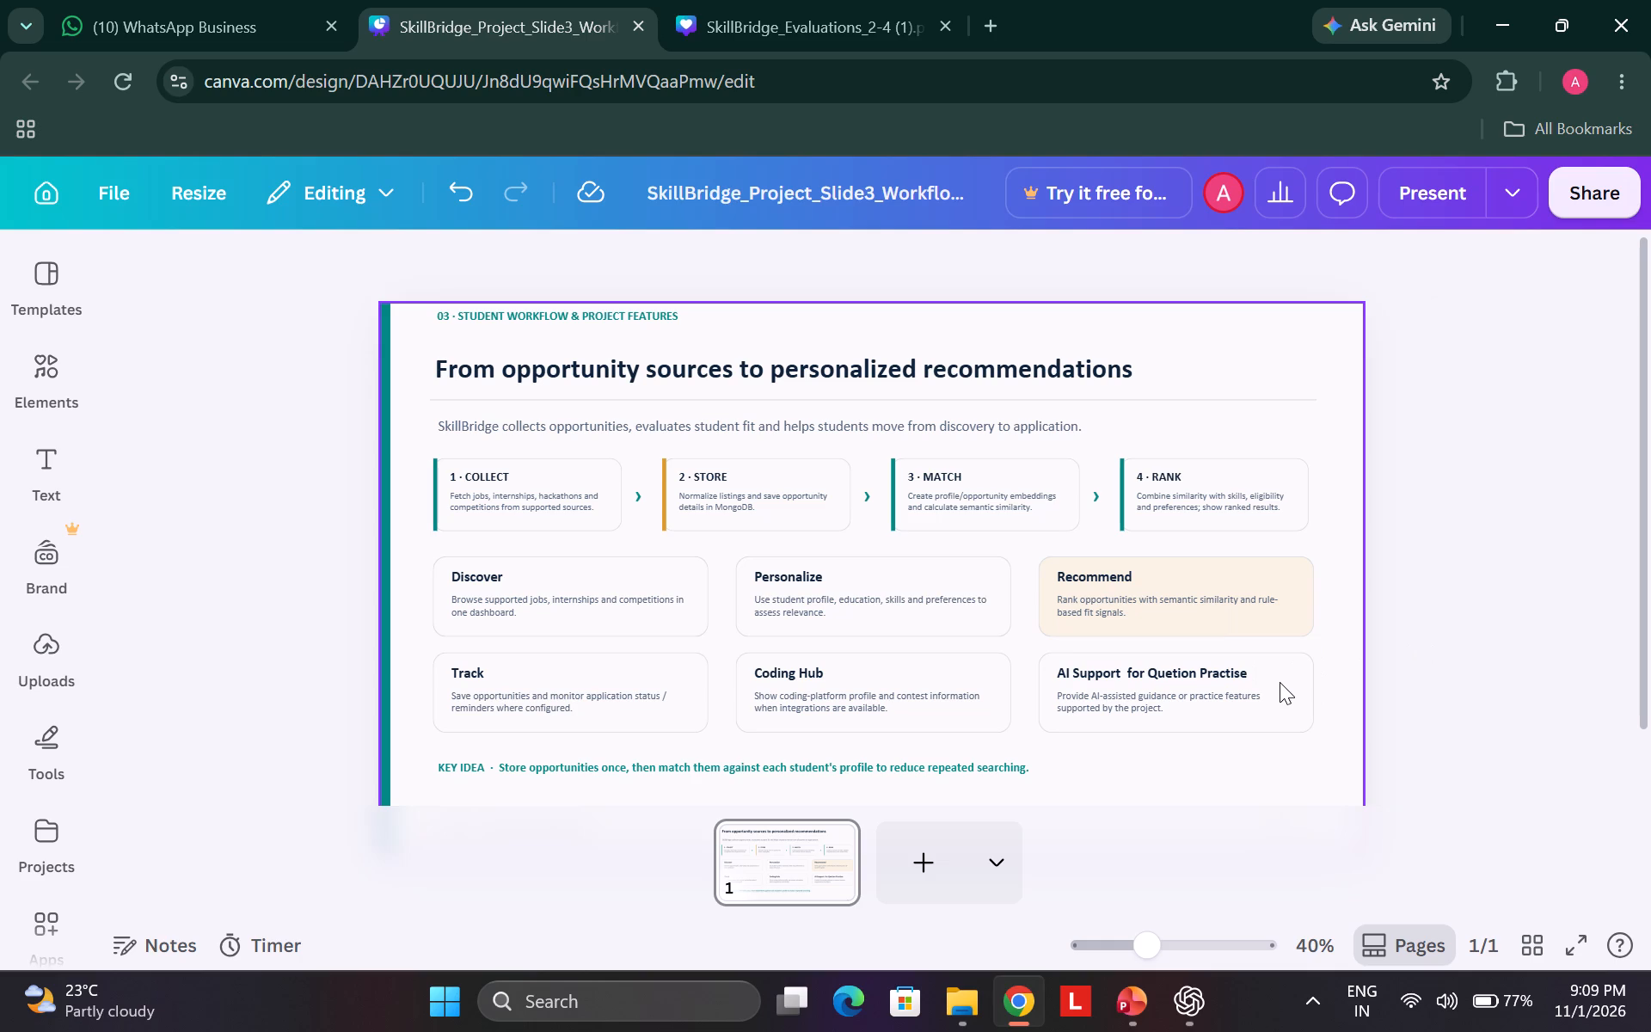
Replace "by the project." at the end of the "AI Support" card's description with "student".
{"action": "left_click", "coordinate": [1151, 704]}
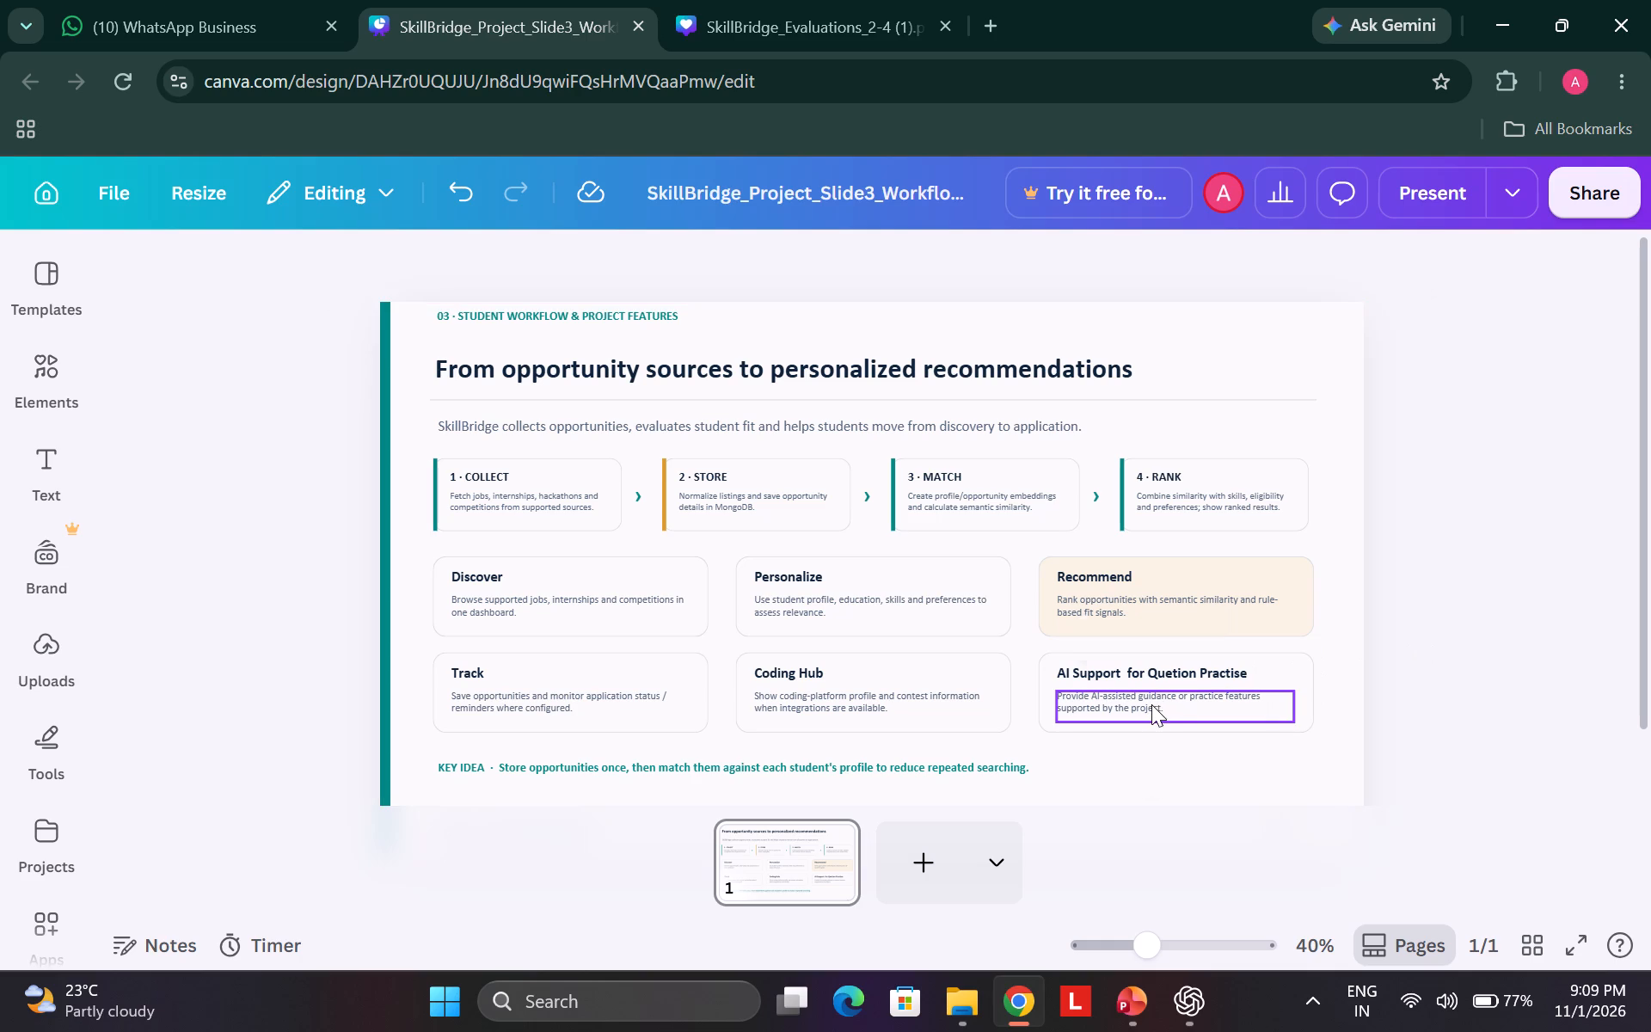
{"action": "double_click", "coordinate": [1151, 704]}
{"action": "left_click", "coordinate": [1175, 709]}
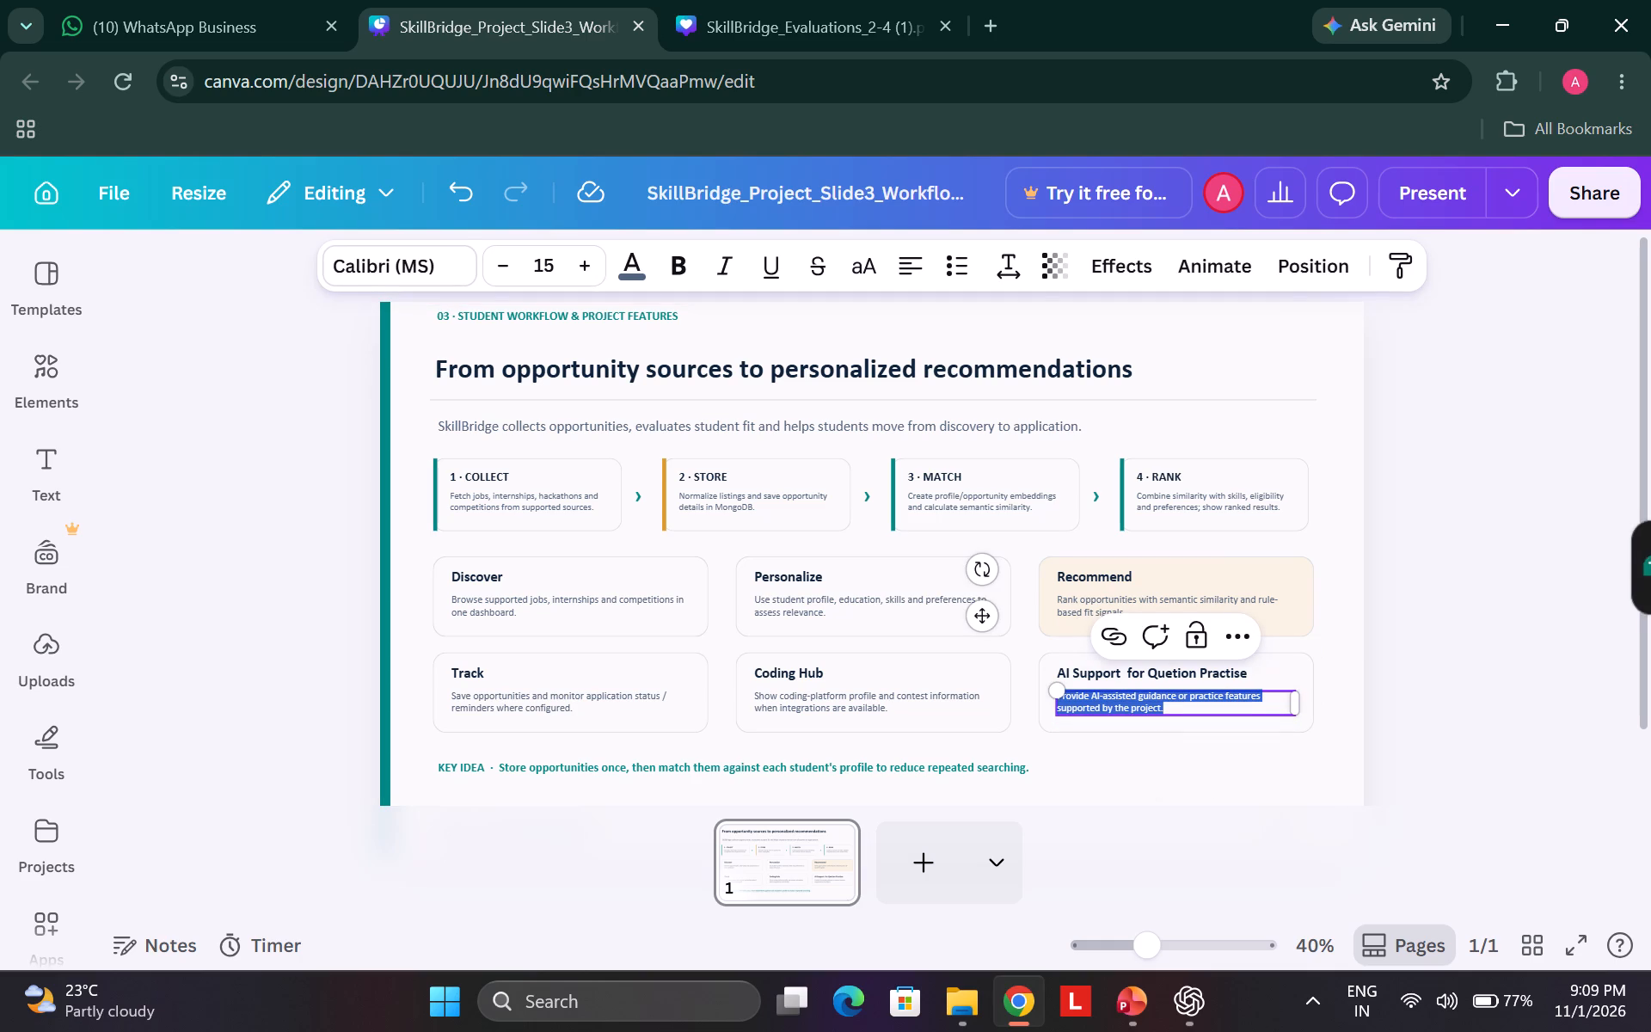
{"action": "key", "text": "BackSpace"}
{"action": "key", "text": "BackSpace"}
{"action": "key", "text": "BackSpace"}
{"action": "key", "text": "BackSpace"}
{"action": "key", "text": "BackSpace"}
{"action": "key", "text": "BackSpace"}
{"action": "key", "text": "BackSpace"}
{"action": "key", "text": "BackSpace"}
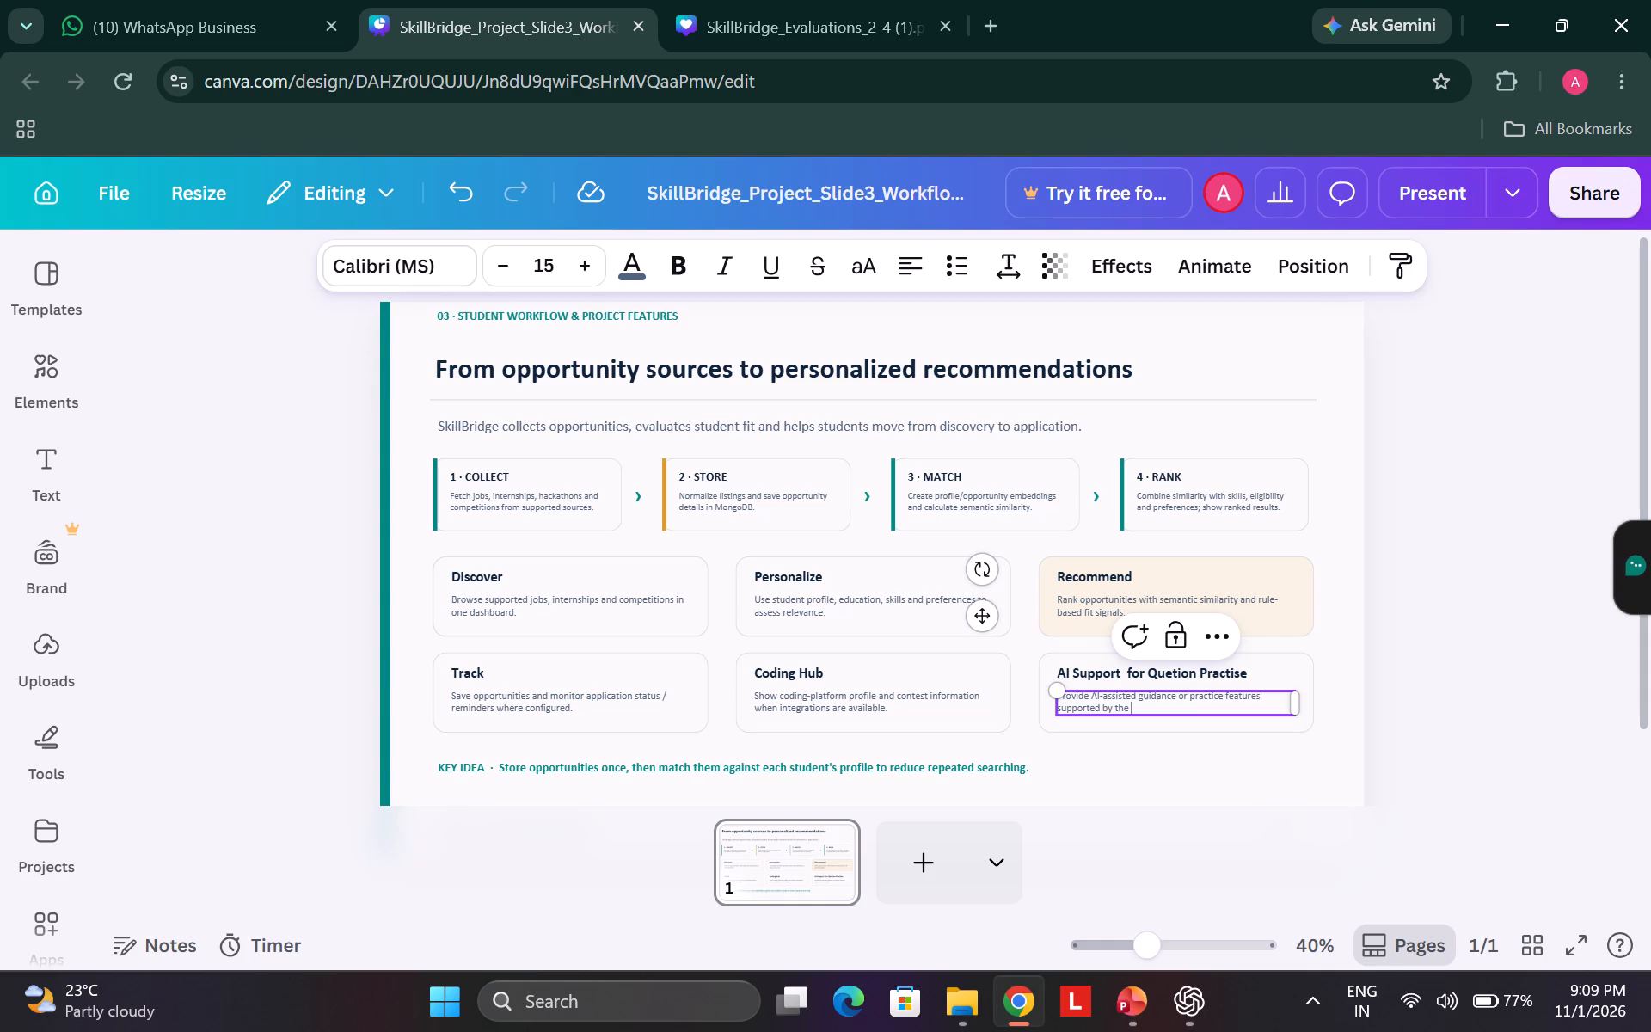
{"action": "key", "text": "BackSpace"}
{"action": "key", "text": "BackSpace"}
{"action": "key", "text": "BackSpace"}
{"action": "key", "text": "BackSpace"}
{"action": "key", "text": "BackSpace"}
{"action": "key", "text": "BackSpace"}
{"action": "key", "text": "BackSpace"}
{"action": "key", "text": "space"}
{"action": "type", "text": "sturd"}
{"action": "key", "text": "BackSpace"}
{"action": "key", "text": "BackSpace"}
{"action": "type", "text": "dent"}
{"action": "key", "text": "space"}
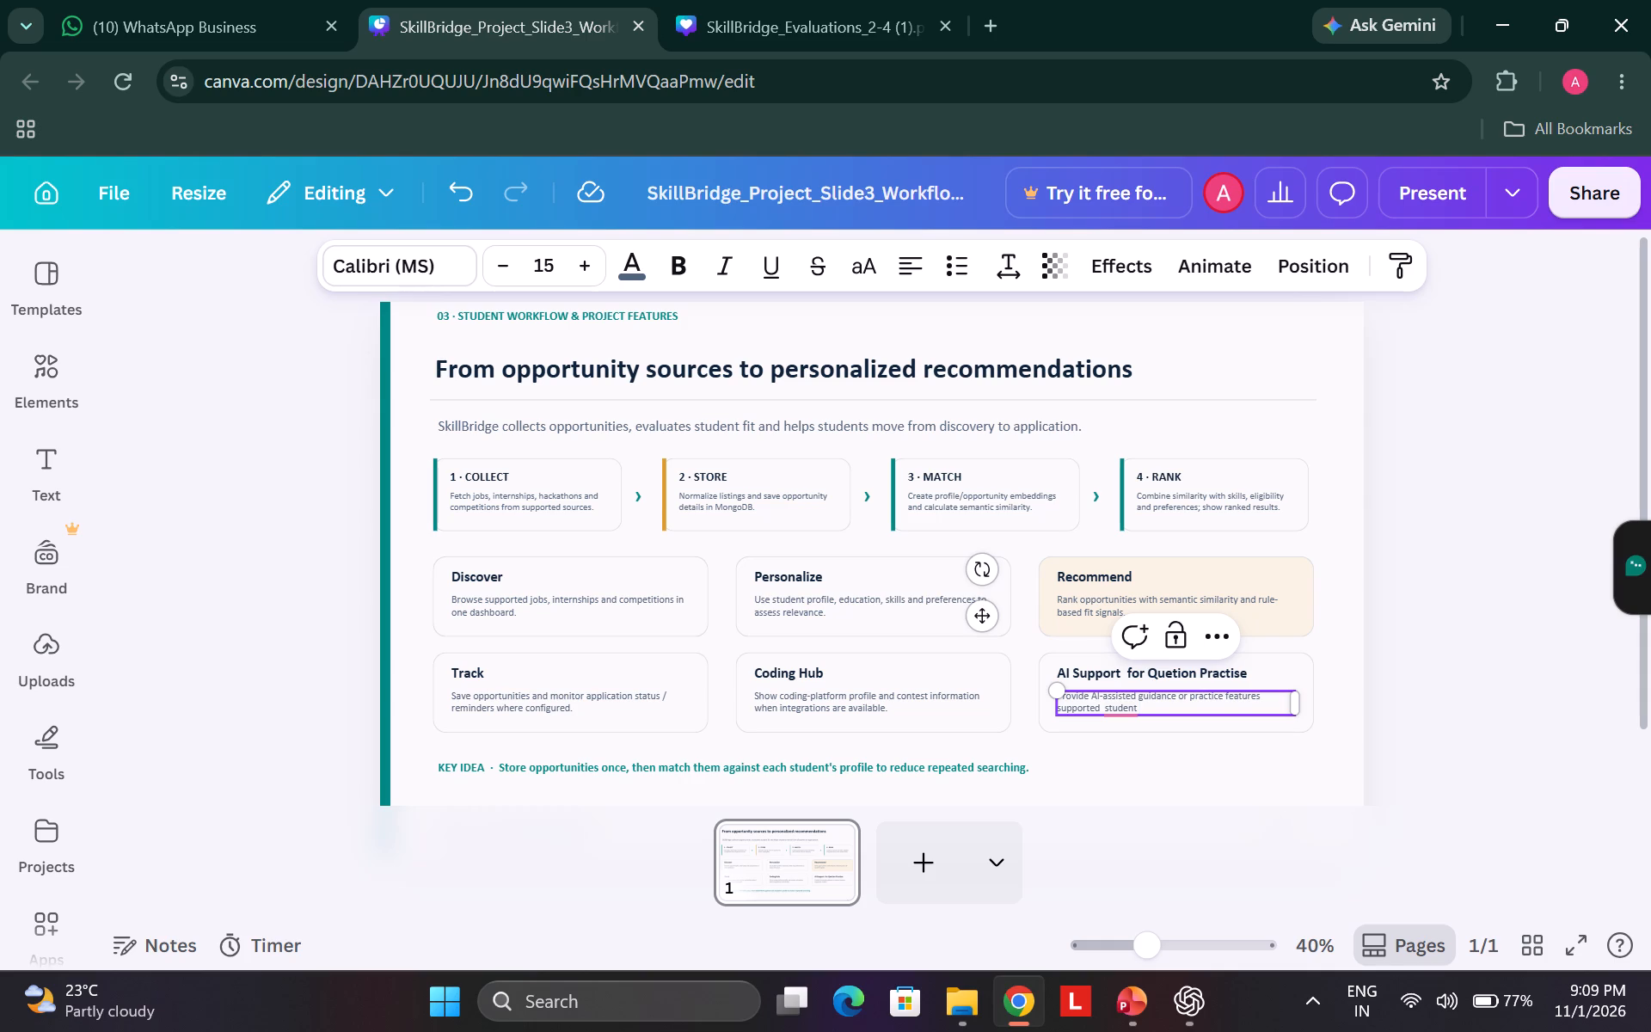
Correct "Practise" to "Practice" in the "AI Support" card's title.
{"action": "double_click", "coordinate": [1239, 673]}
{"action": "left_click", "coordinate": [1239, 673]}
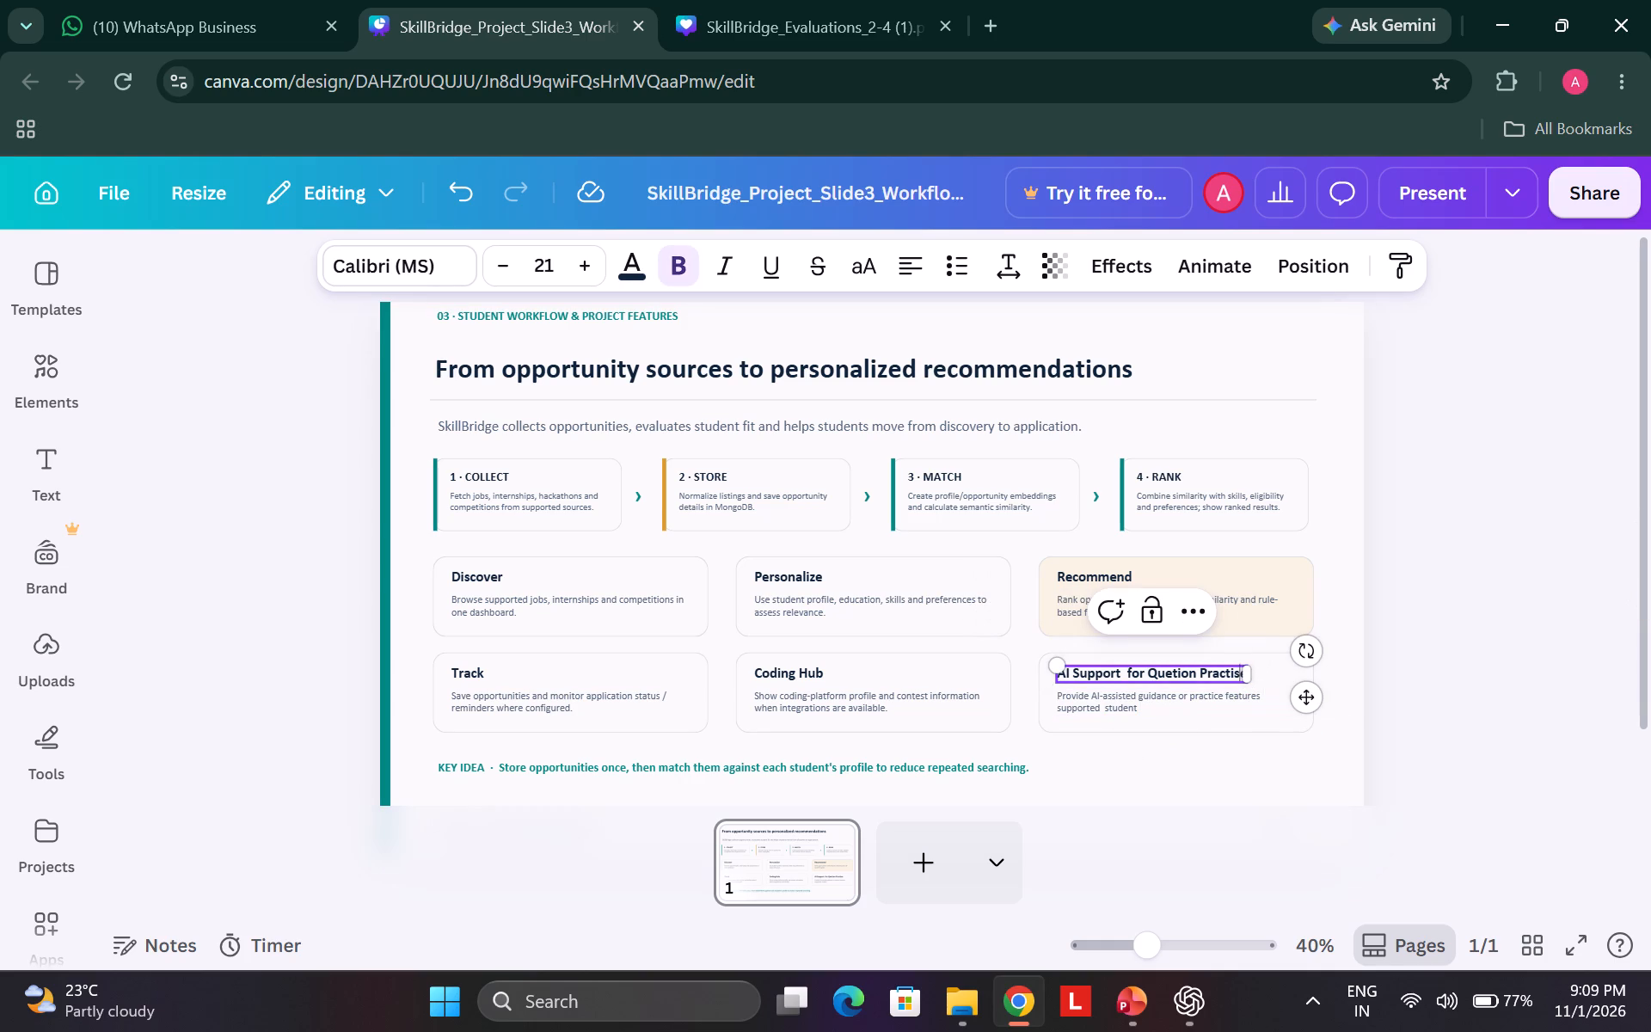
{"action": "key", "text": "BackSpace"}
{"action": "key", "text": "c"}
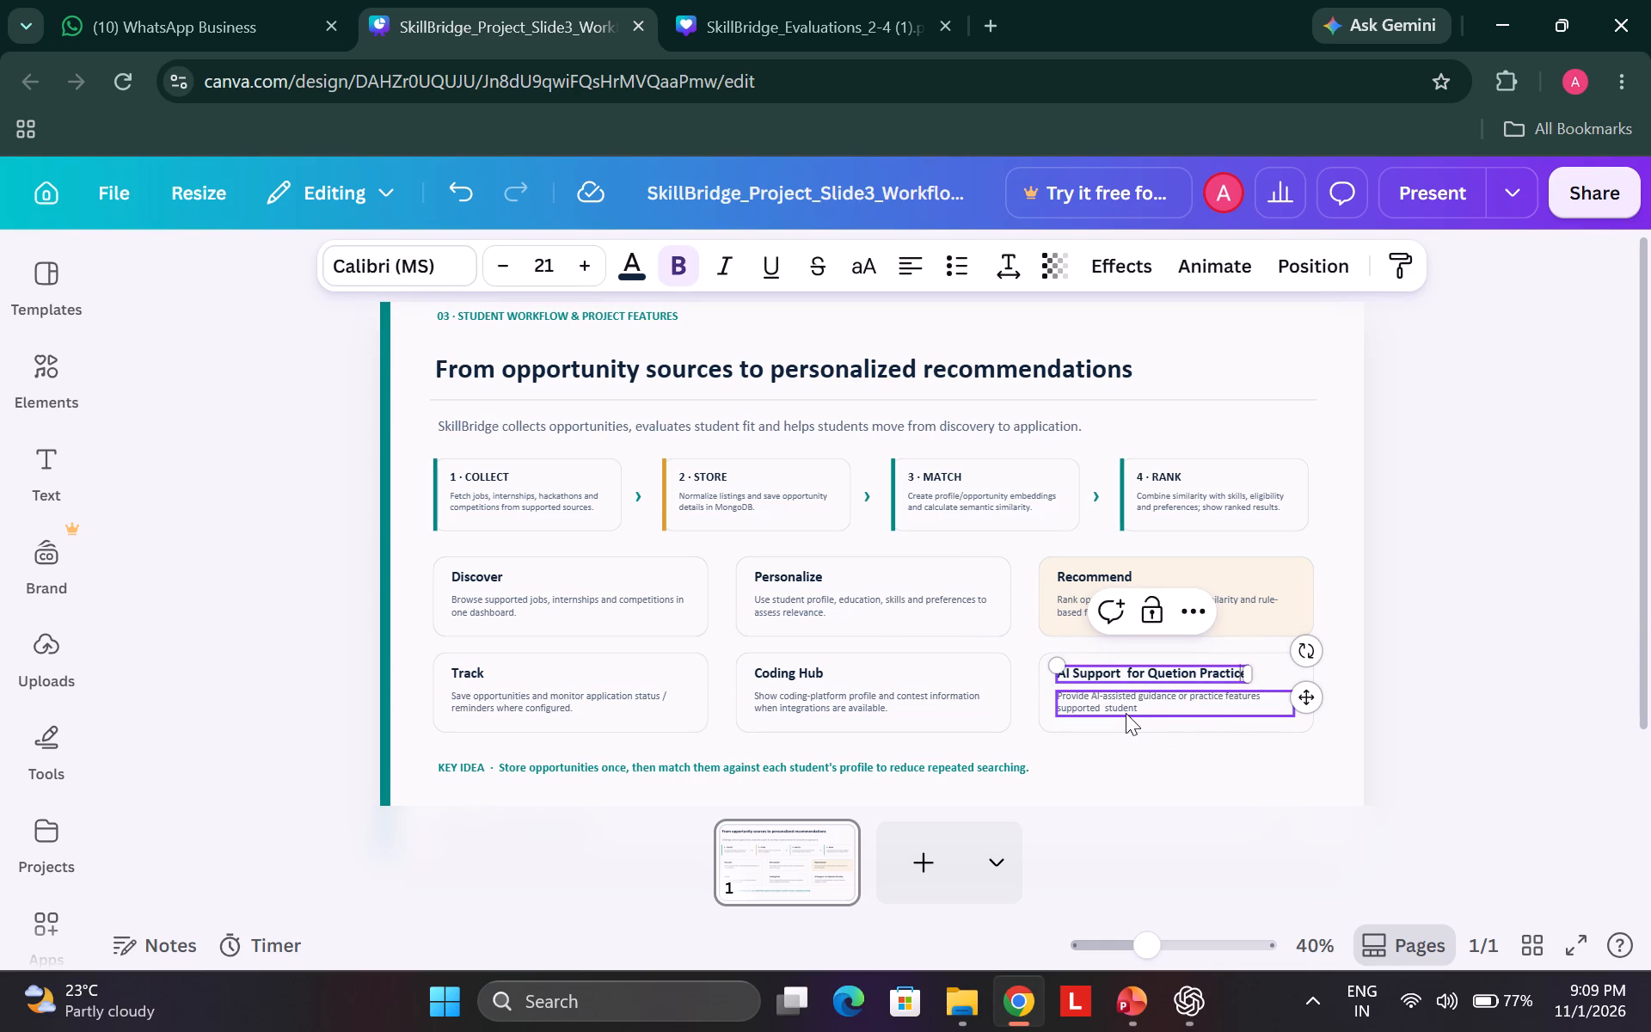
Extend the end of the "AI Support" card's description to read "student's preparation".
{"action": "left_click", "coordinate": [1141, 708]}
{"action": "left_click", "coordinate": [1141, 708]}
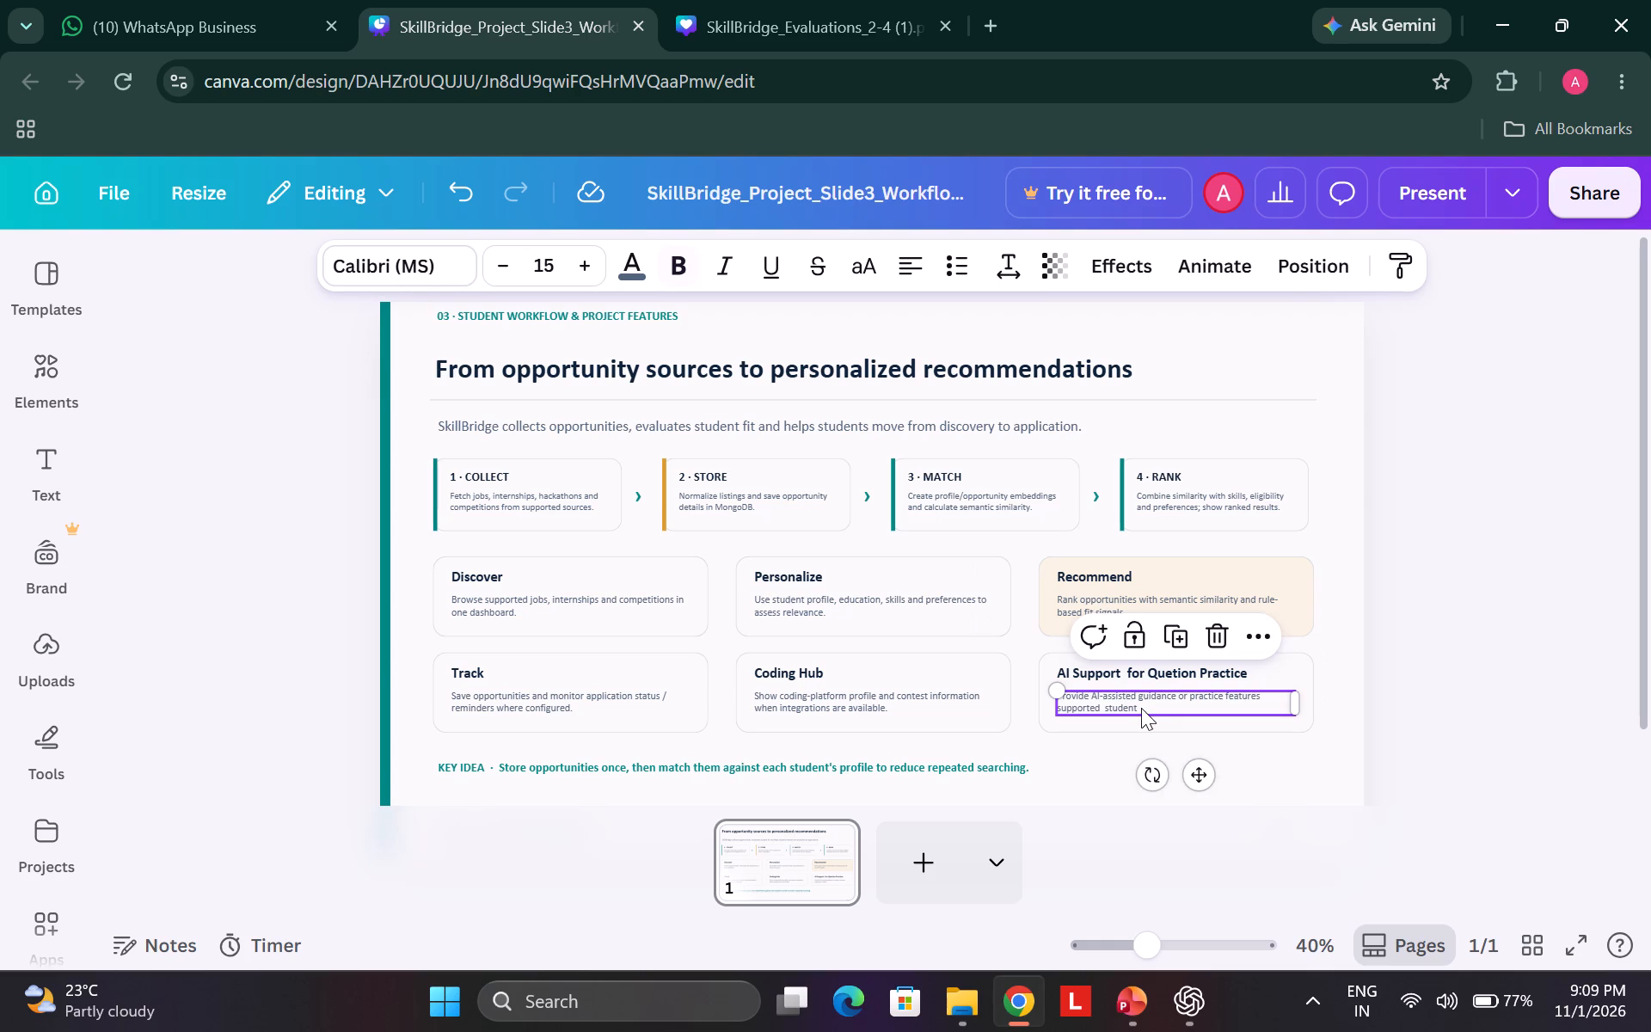
{"action": "key", "text": "BackSpace"}
{"action": "type", "text": "'s"}
{"action": "key", "text": "space"}
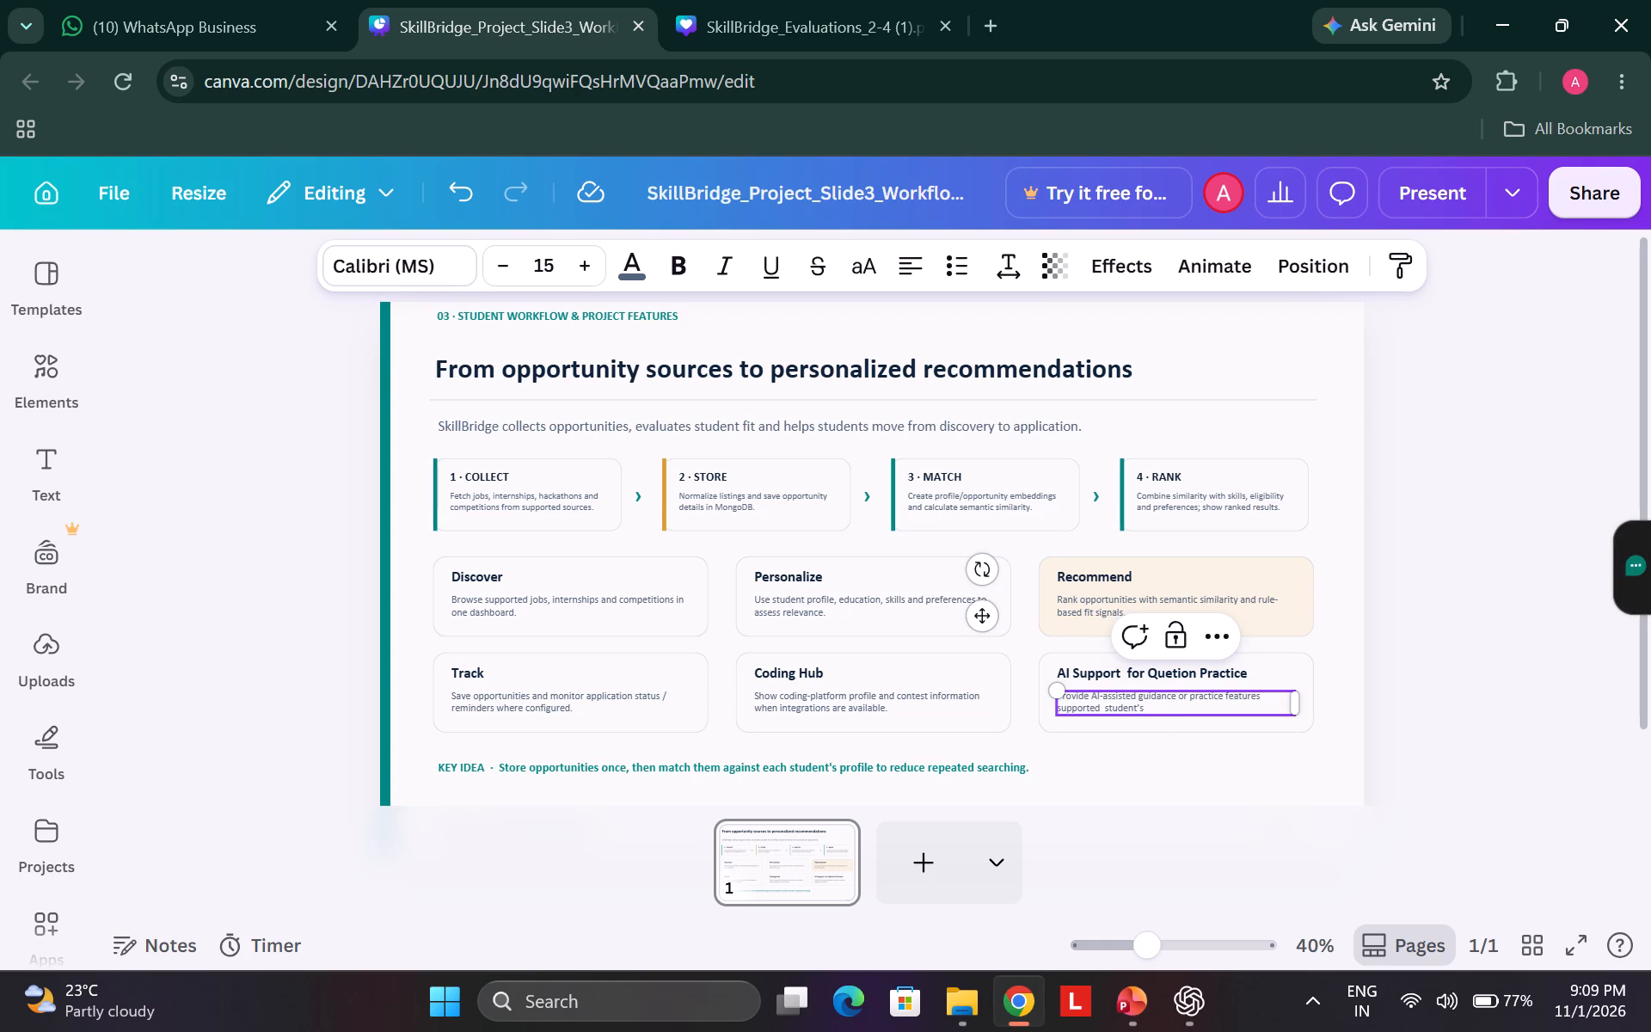
{"action": "type", "text": "preparation"}
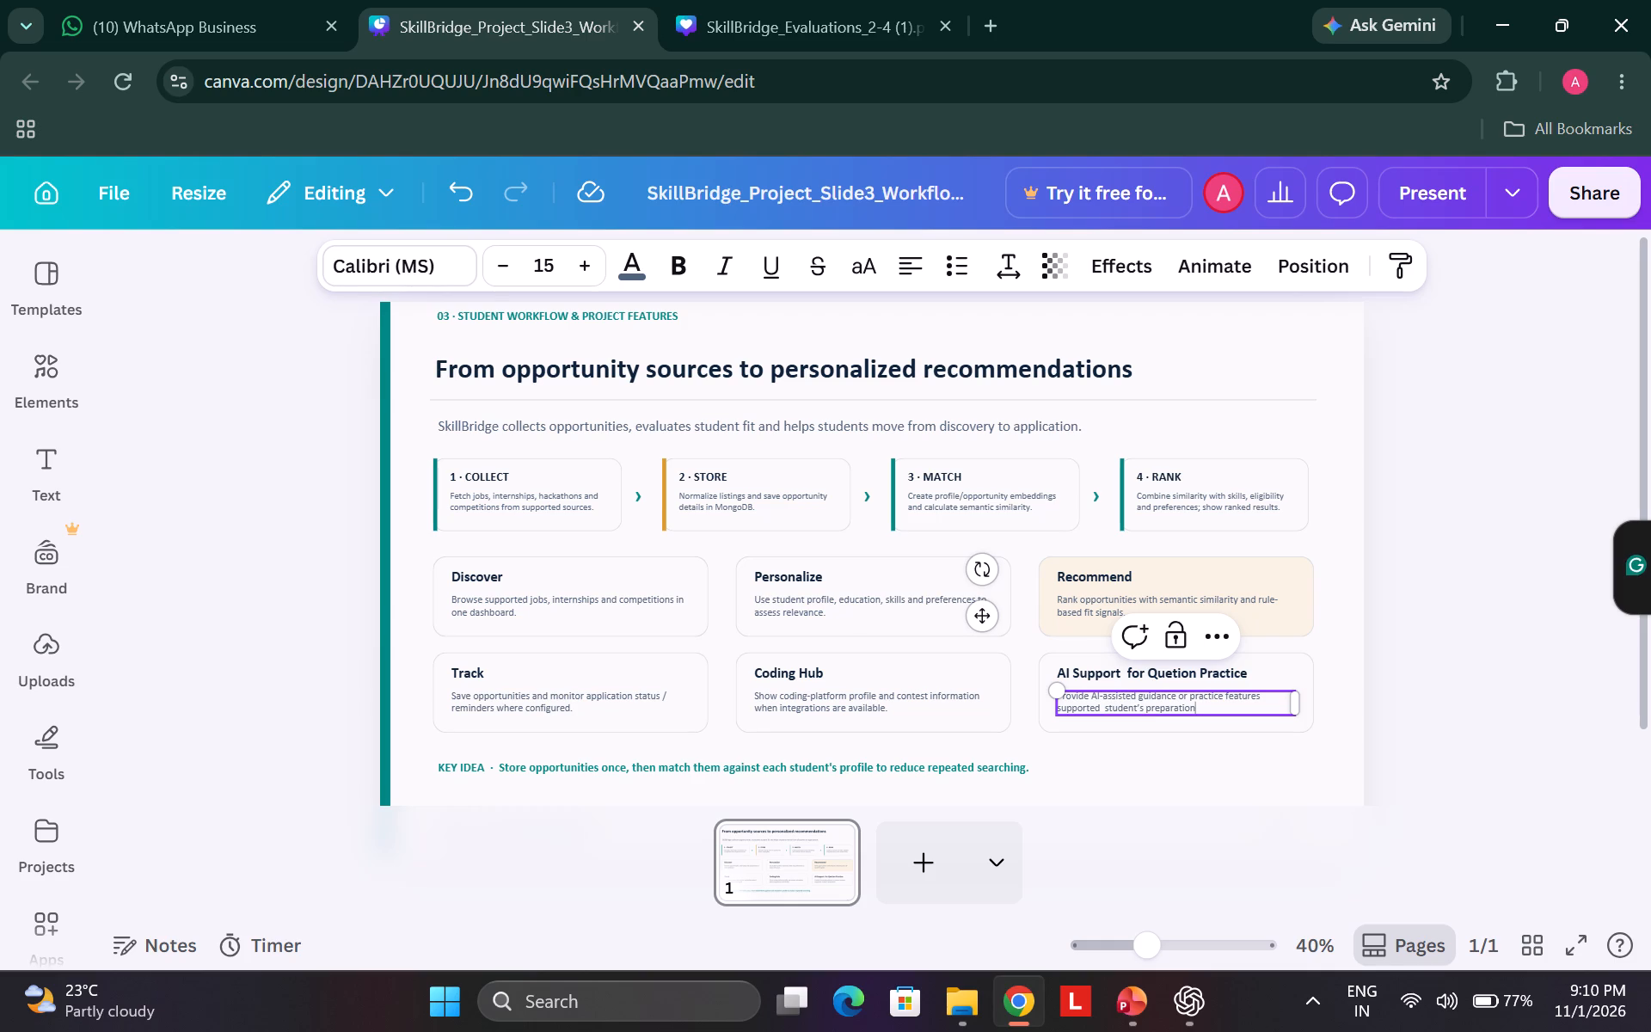
Change "supported" to "support for" in the "AI Support" card's description.
{"action": "left_click", "coordinate": [1101, 711]}
{"action": "key", "text": "BackSpace"}
{"action": "key", "text": "BackSpace"}
{"action": "key", "text": "space"}
{"action": "type", "text": "for"}
{"action": "key", "text": "space"}
{"action": "key", "text": "BackSpace"}
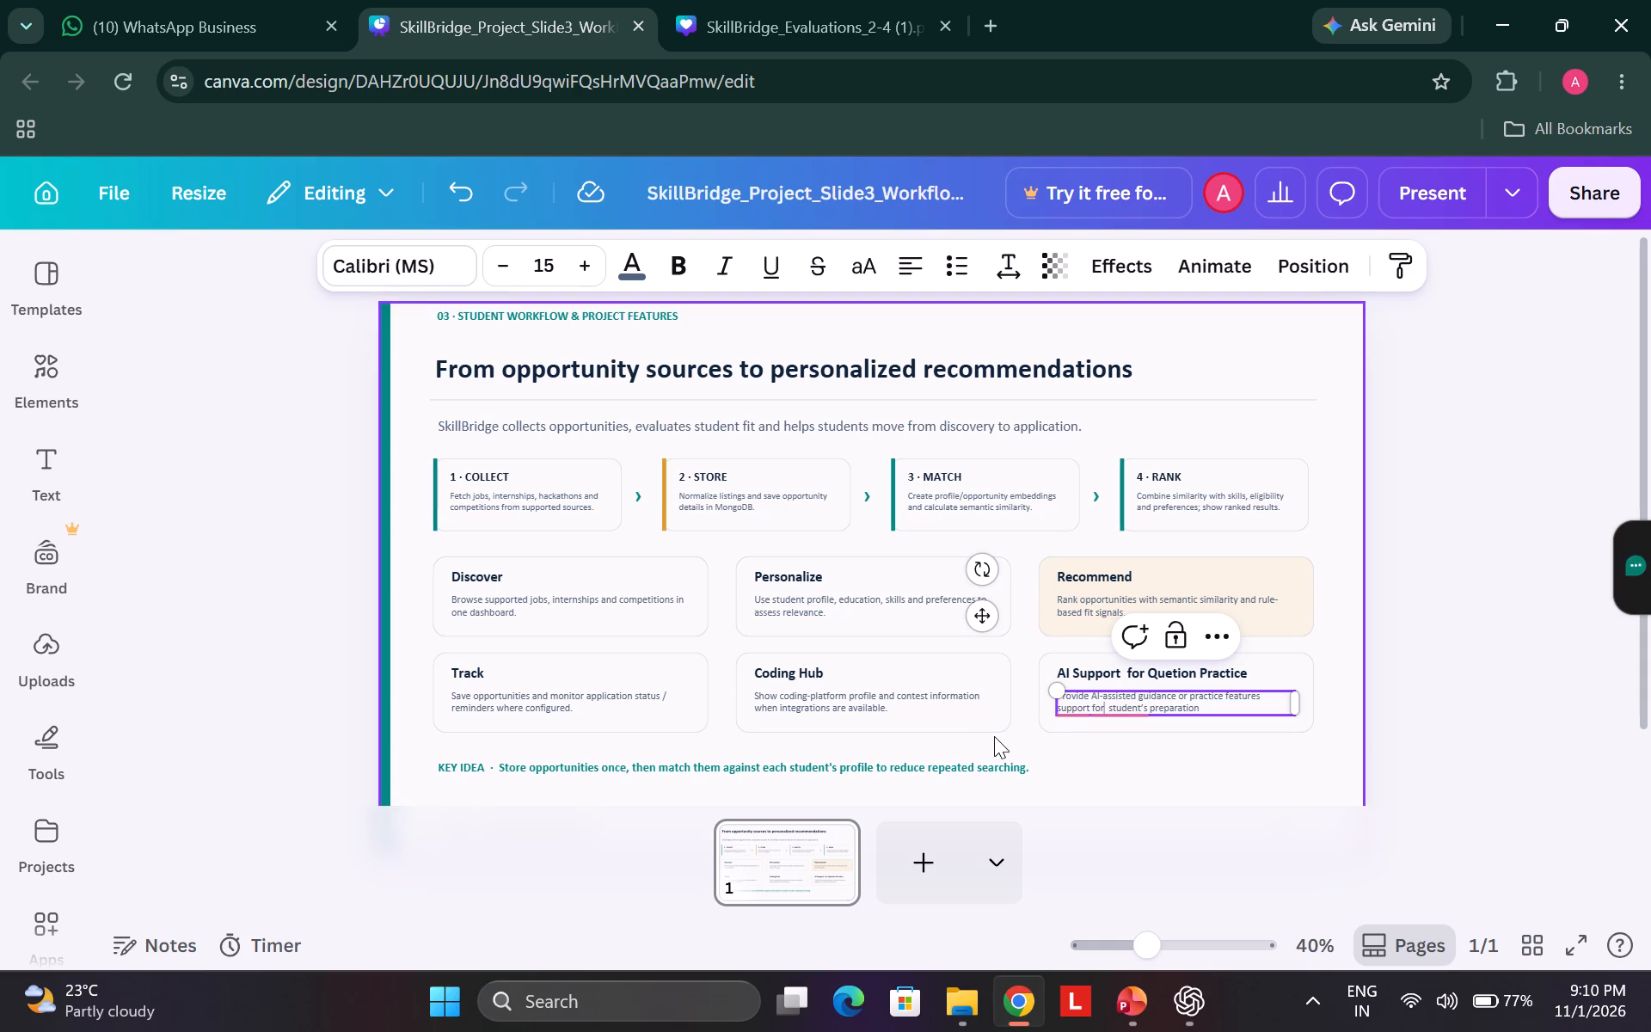
{"action": "scroll", "coordinate": [543, 874], "scroll_direction": "up", "scroll_amount": 1}
{"action": "left_click", "coordinate": [1605, 606]}
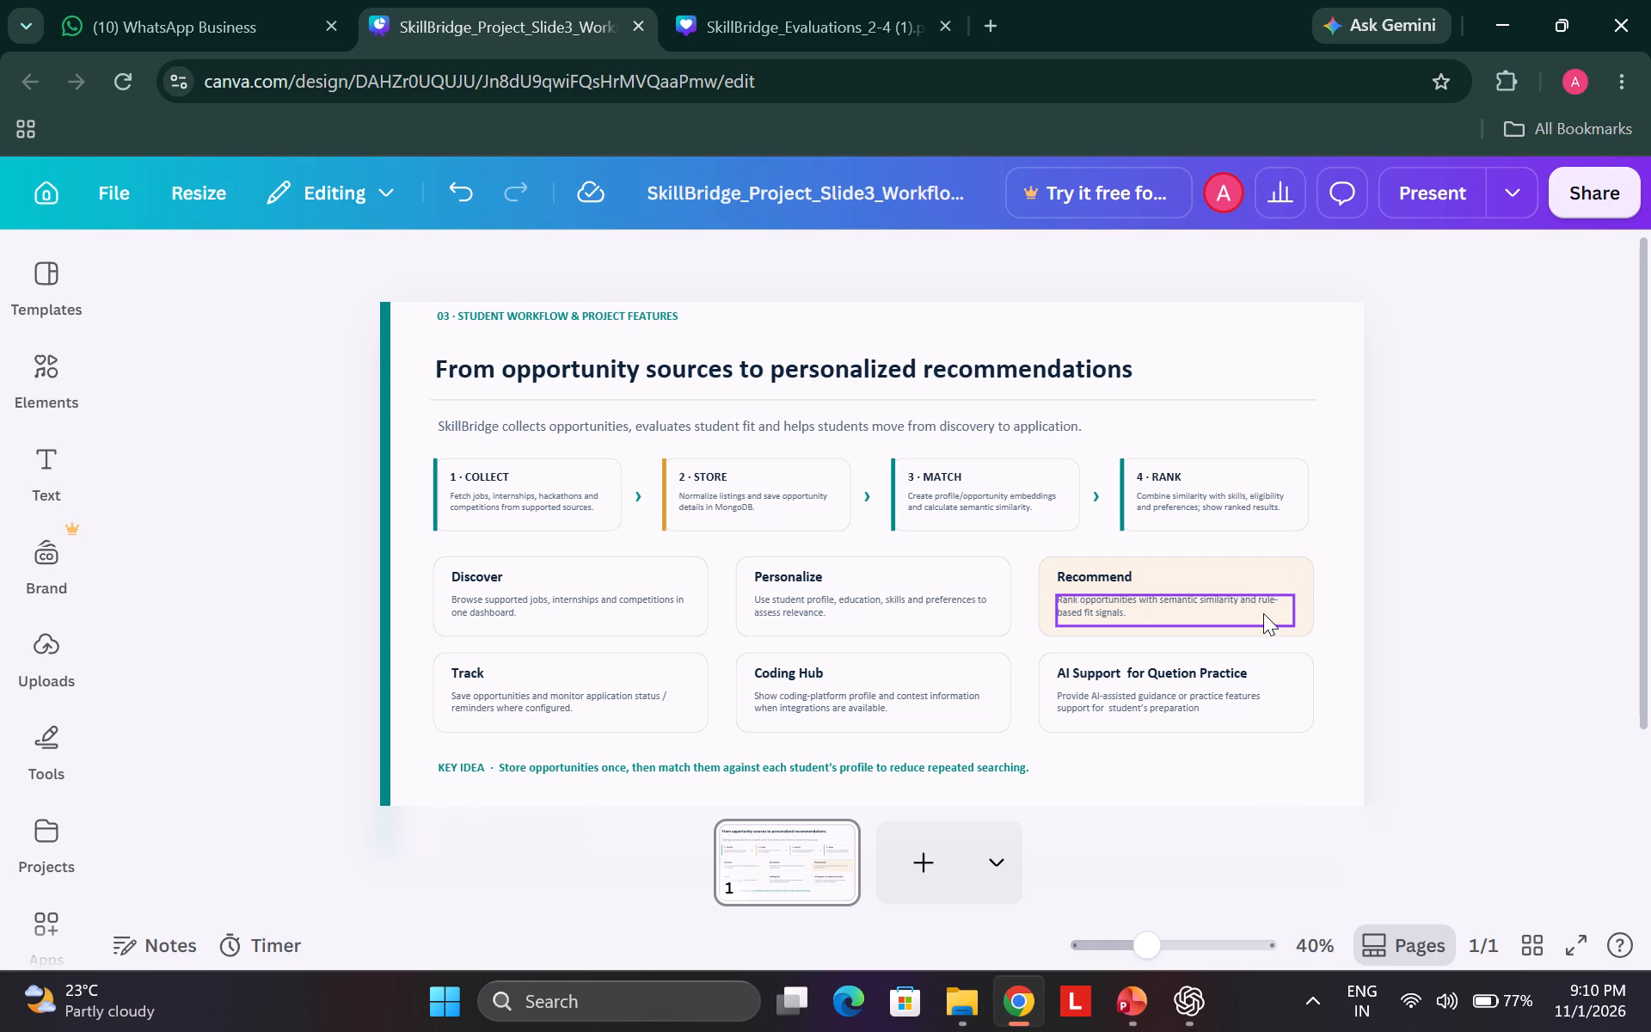
Change the fill colour of the "Recommend" card to white (#ffffff).
{"action": "left_click", "coordinate": [1307, 573]}
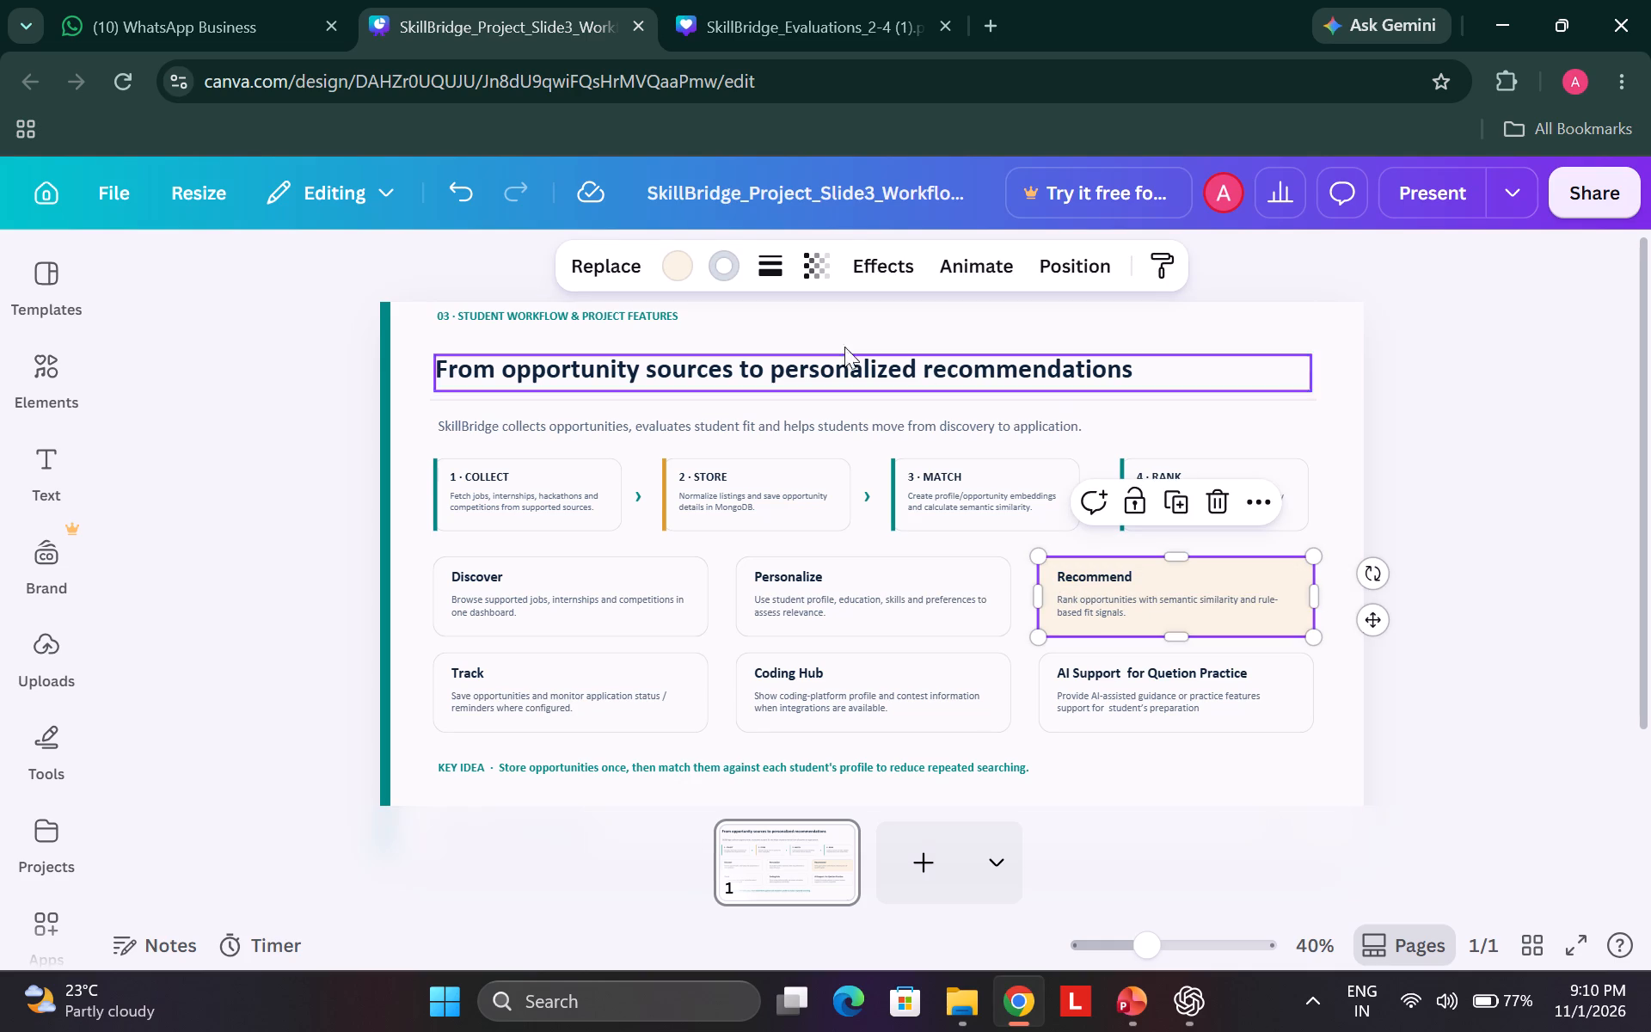
{"action": "left_click", "coordinate": [672, 276]}
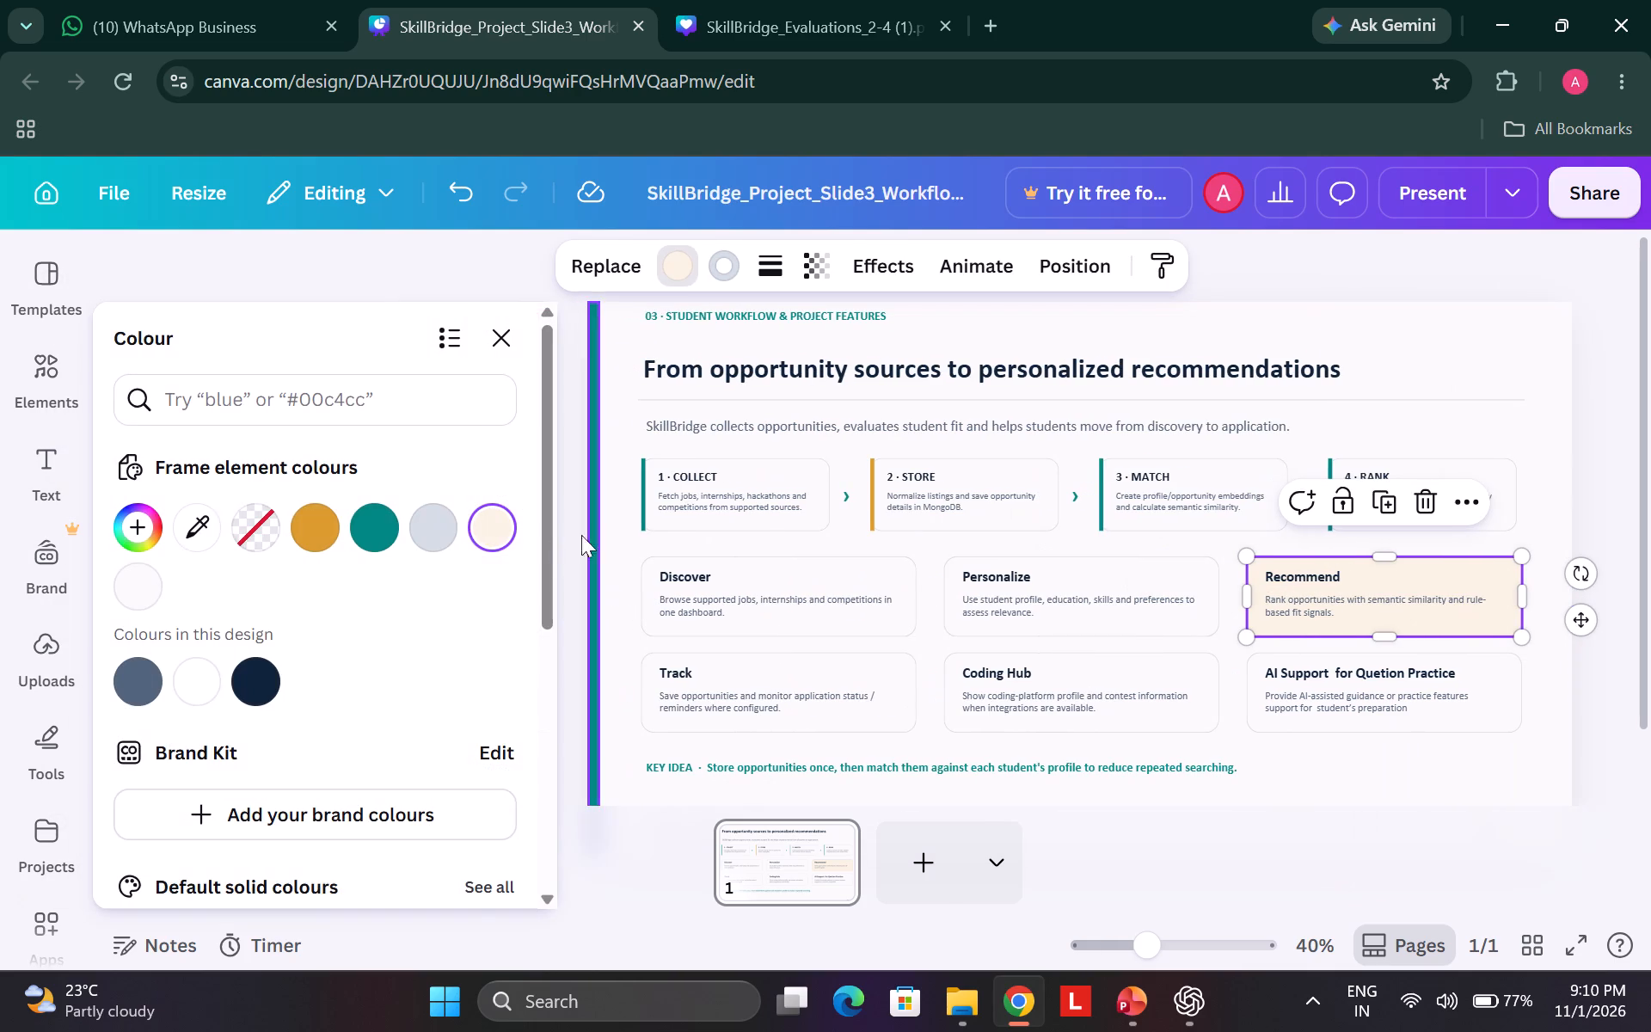
{"action": "left_click", "coordinate": [190, 671]}
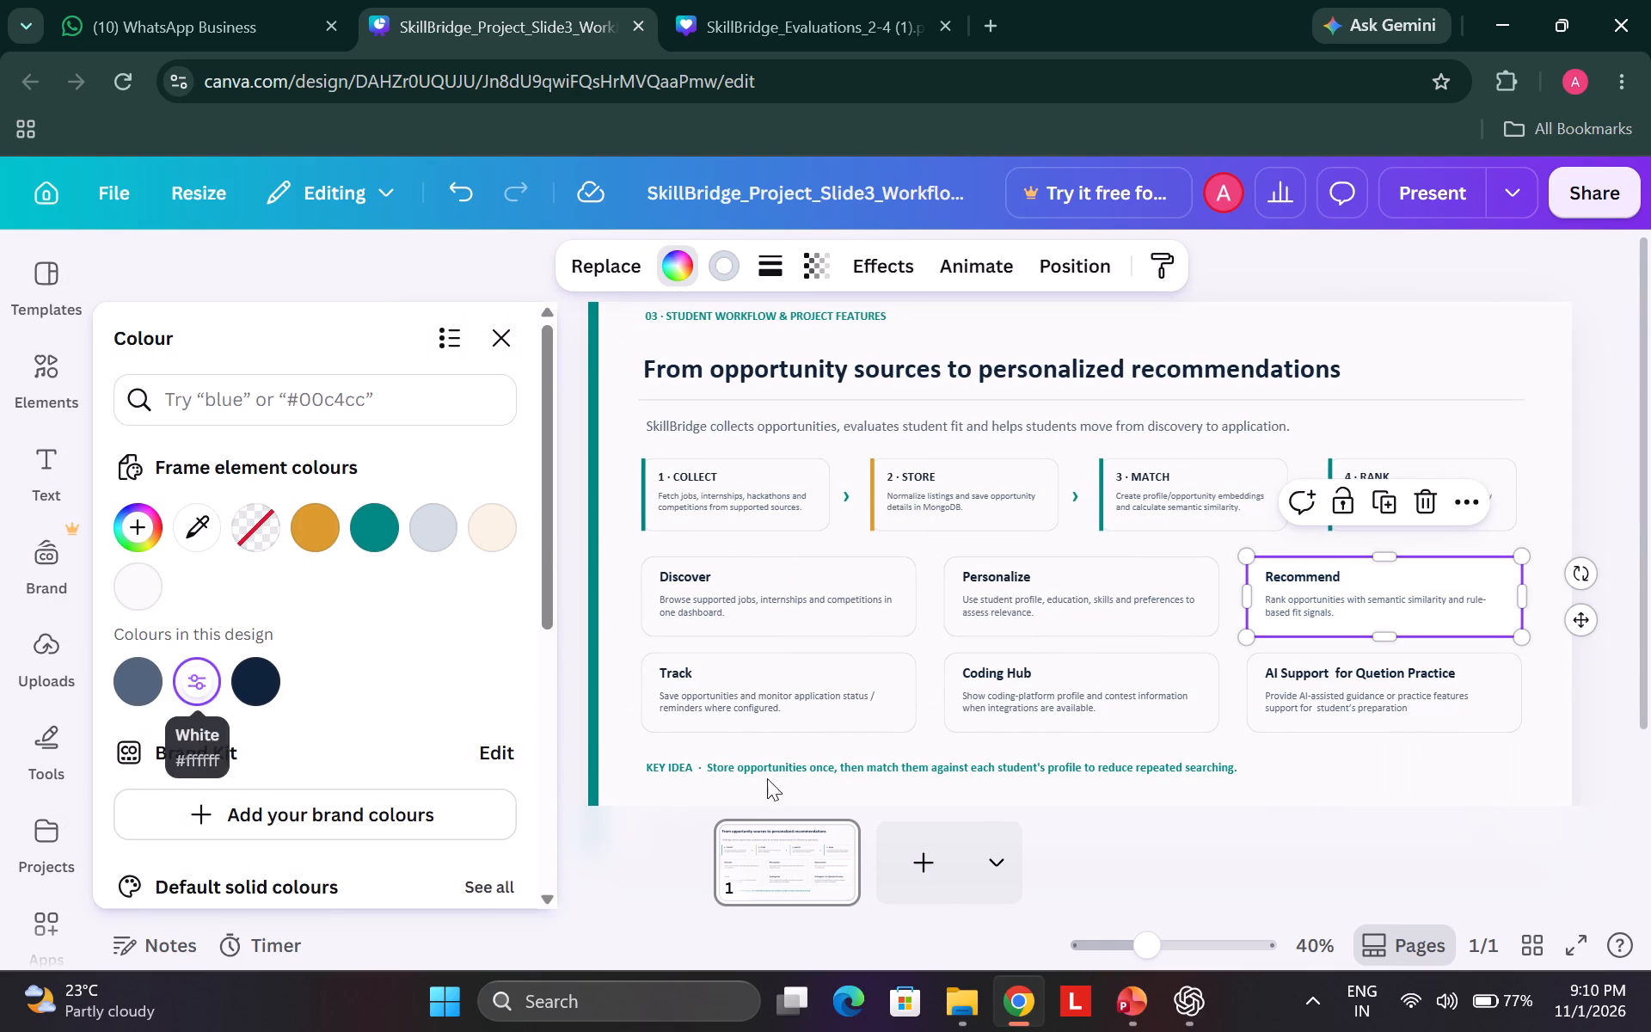
{"action": "left_click", "coordinate": [1280, 828]}
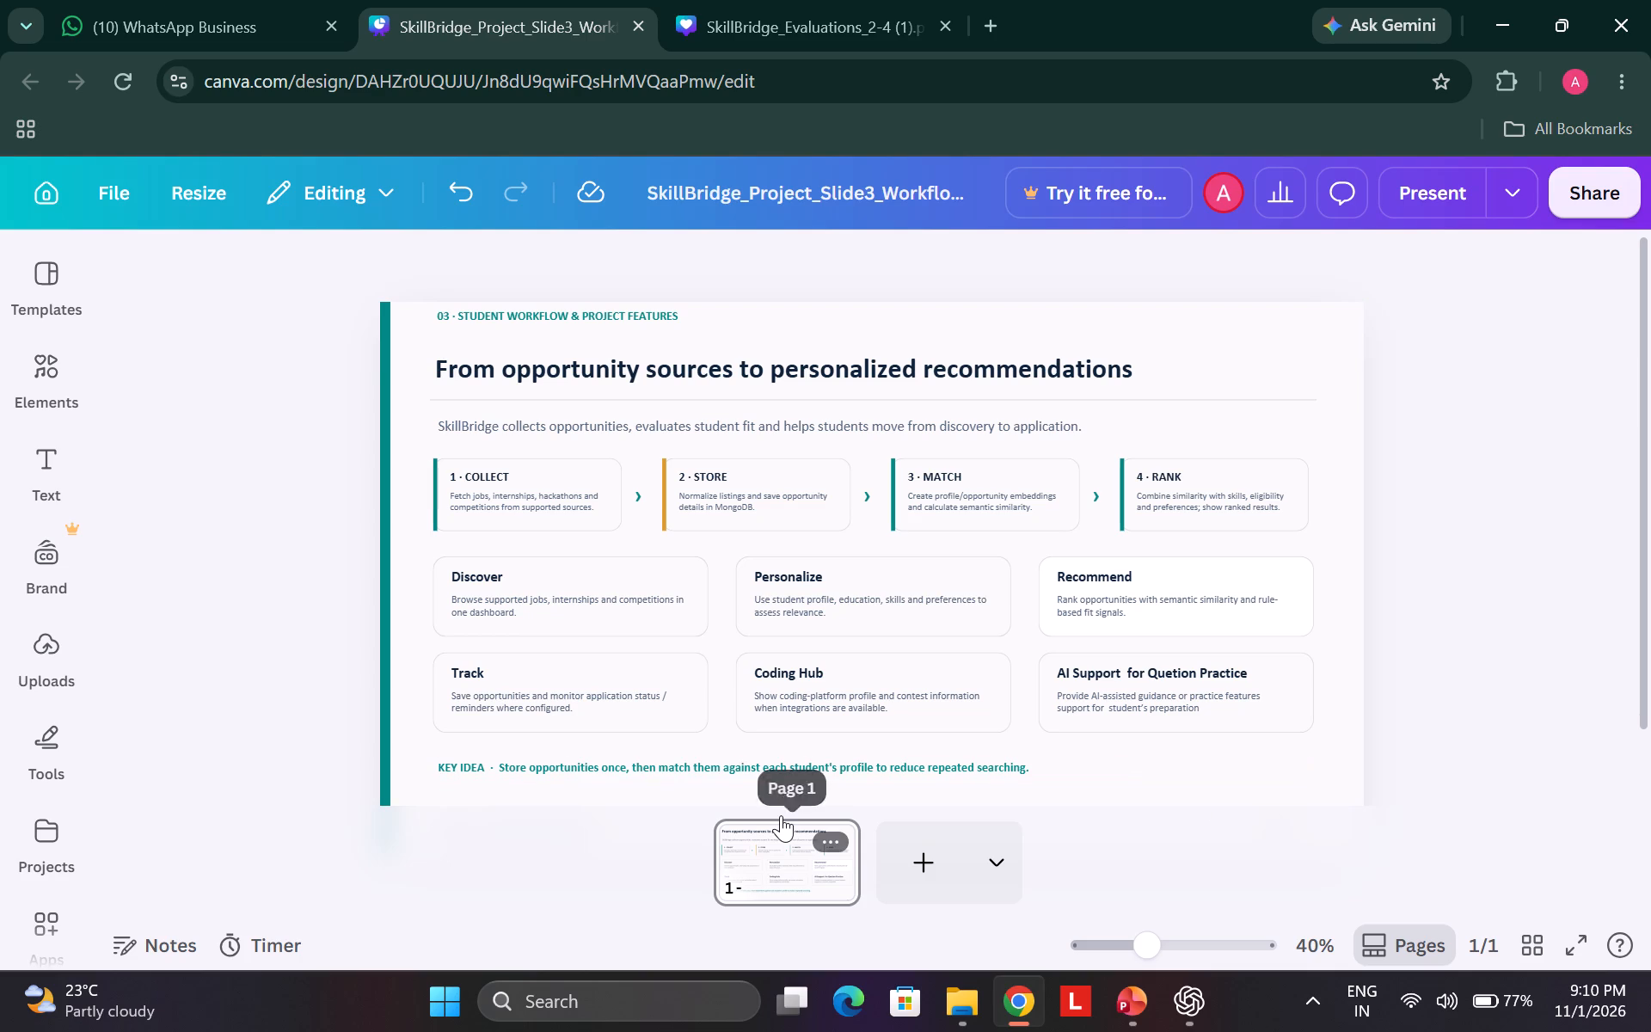
{"action": "left_click", "coordinate": [1476, 619]}
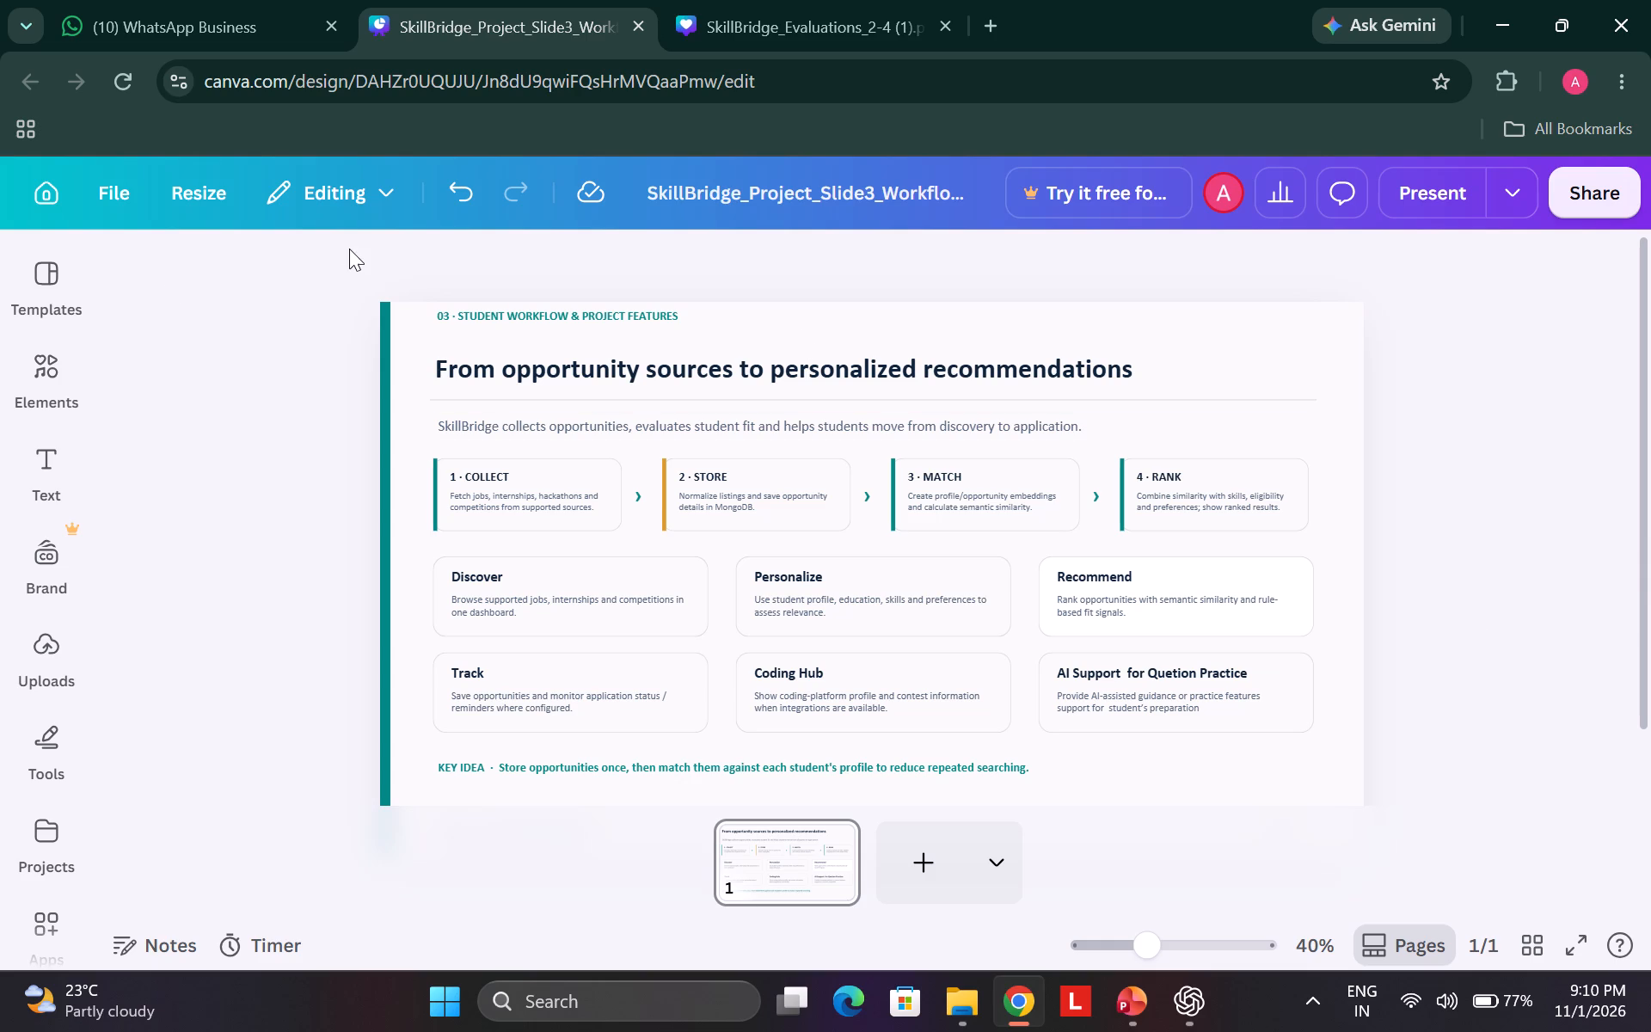
Copy all elements of the Slide3 design and paste them onto page 3 of the SkillBridge_Evaluations_2-4 (1).pdf design in place of its heading.
{"action": "left_click_drag", "start_coordinate": [384, 245], "coordinate": [862, 607]}
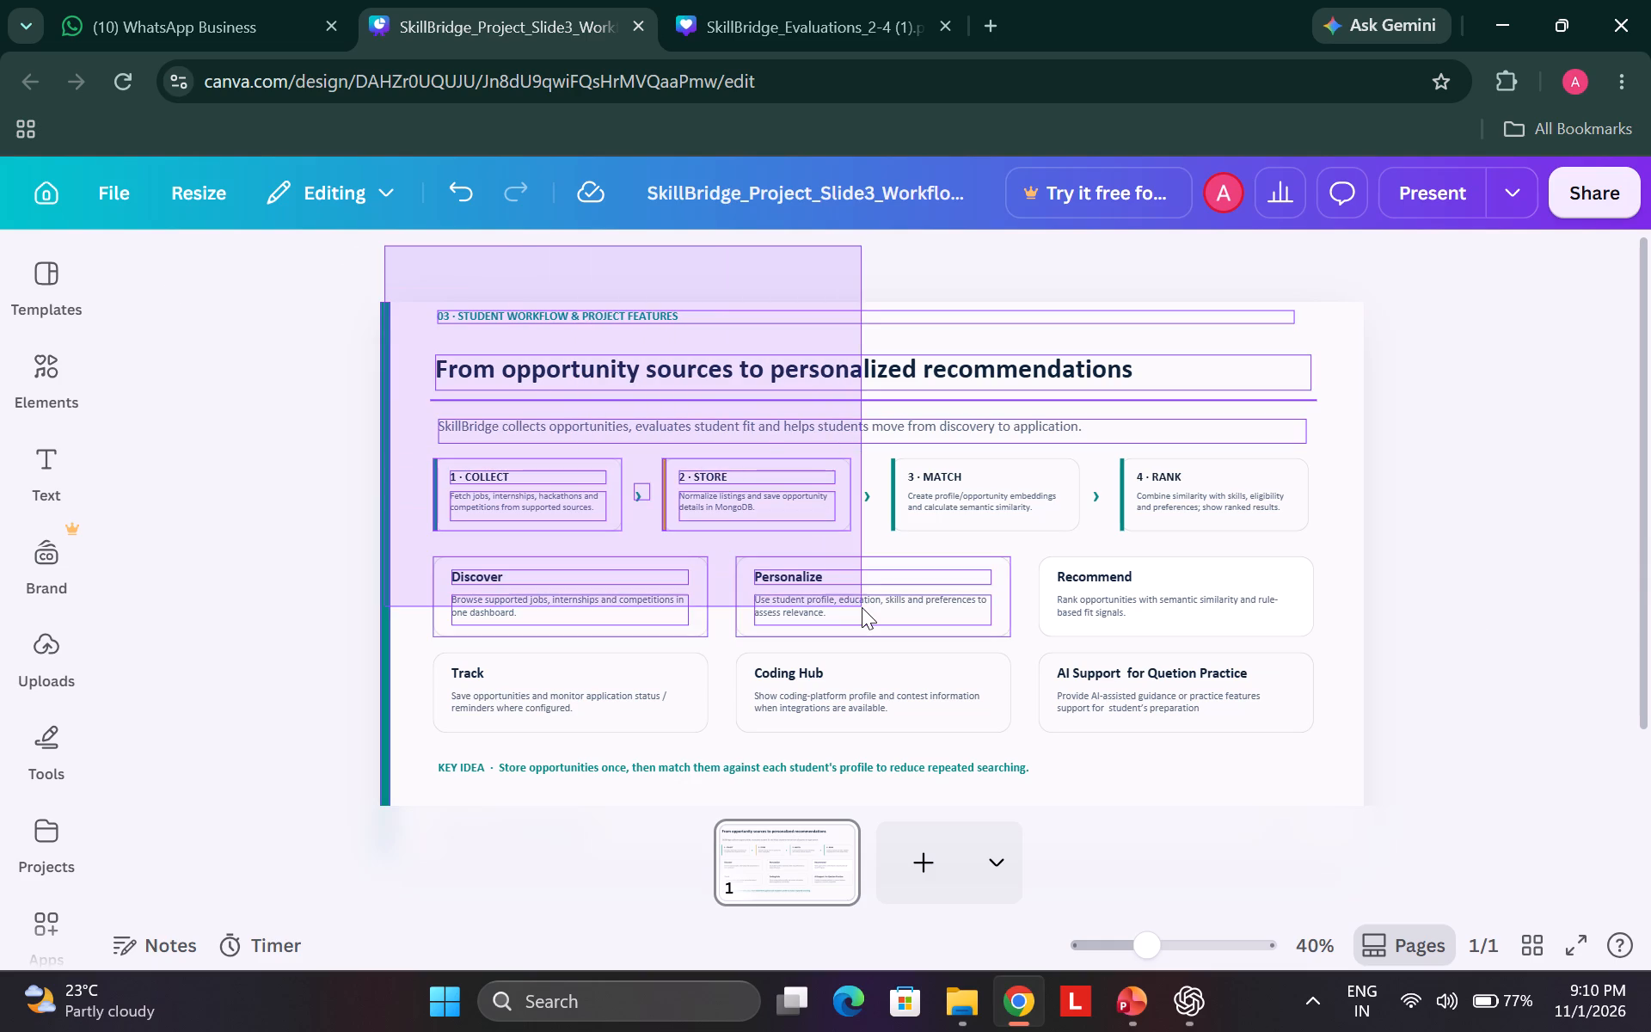
{"action": "left_click_drag", "start_coordinate": [862, 607], "coordinate": [1350, 820]}
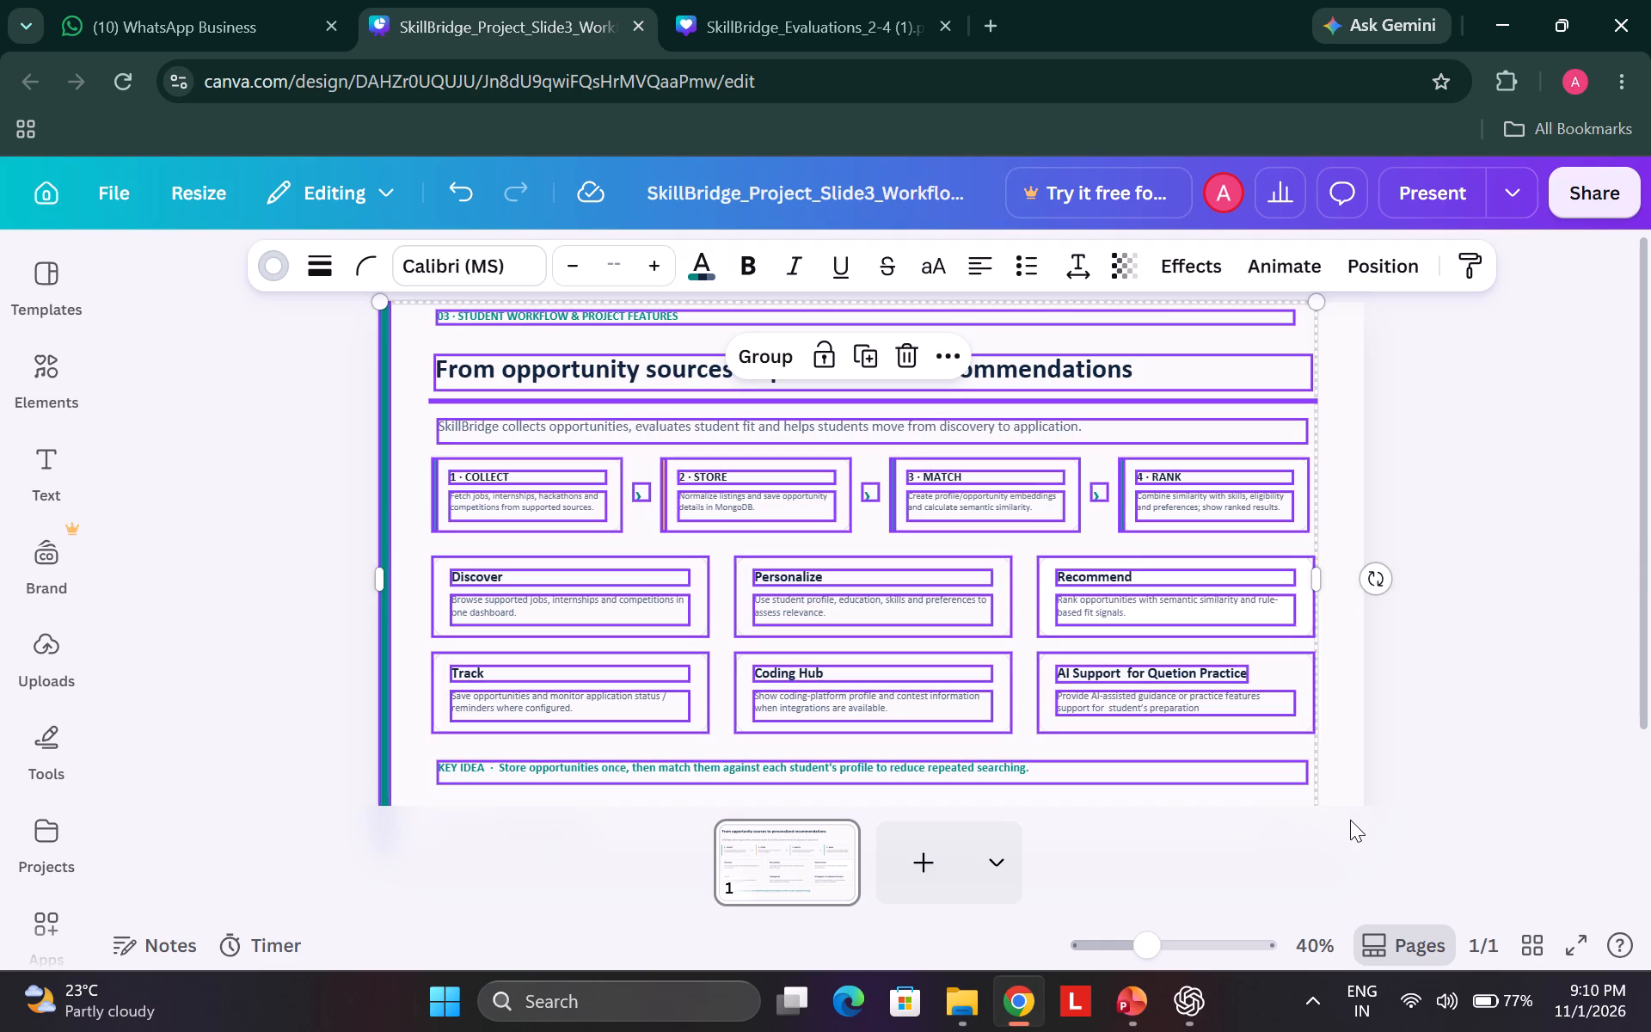
{"action": "key", "text": "ctrl+c"}
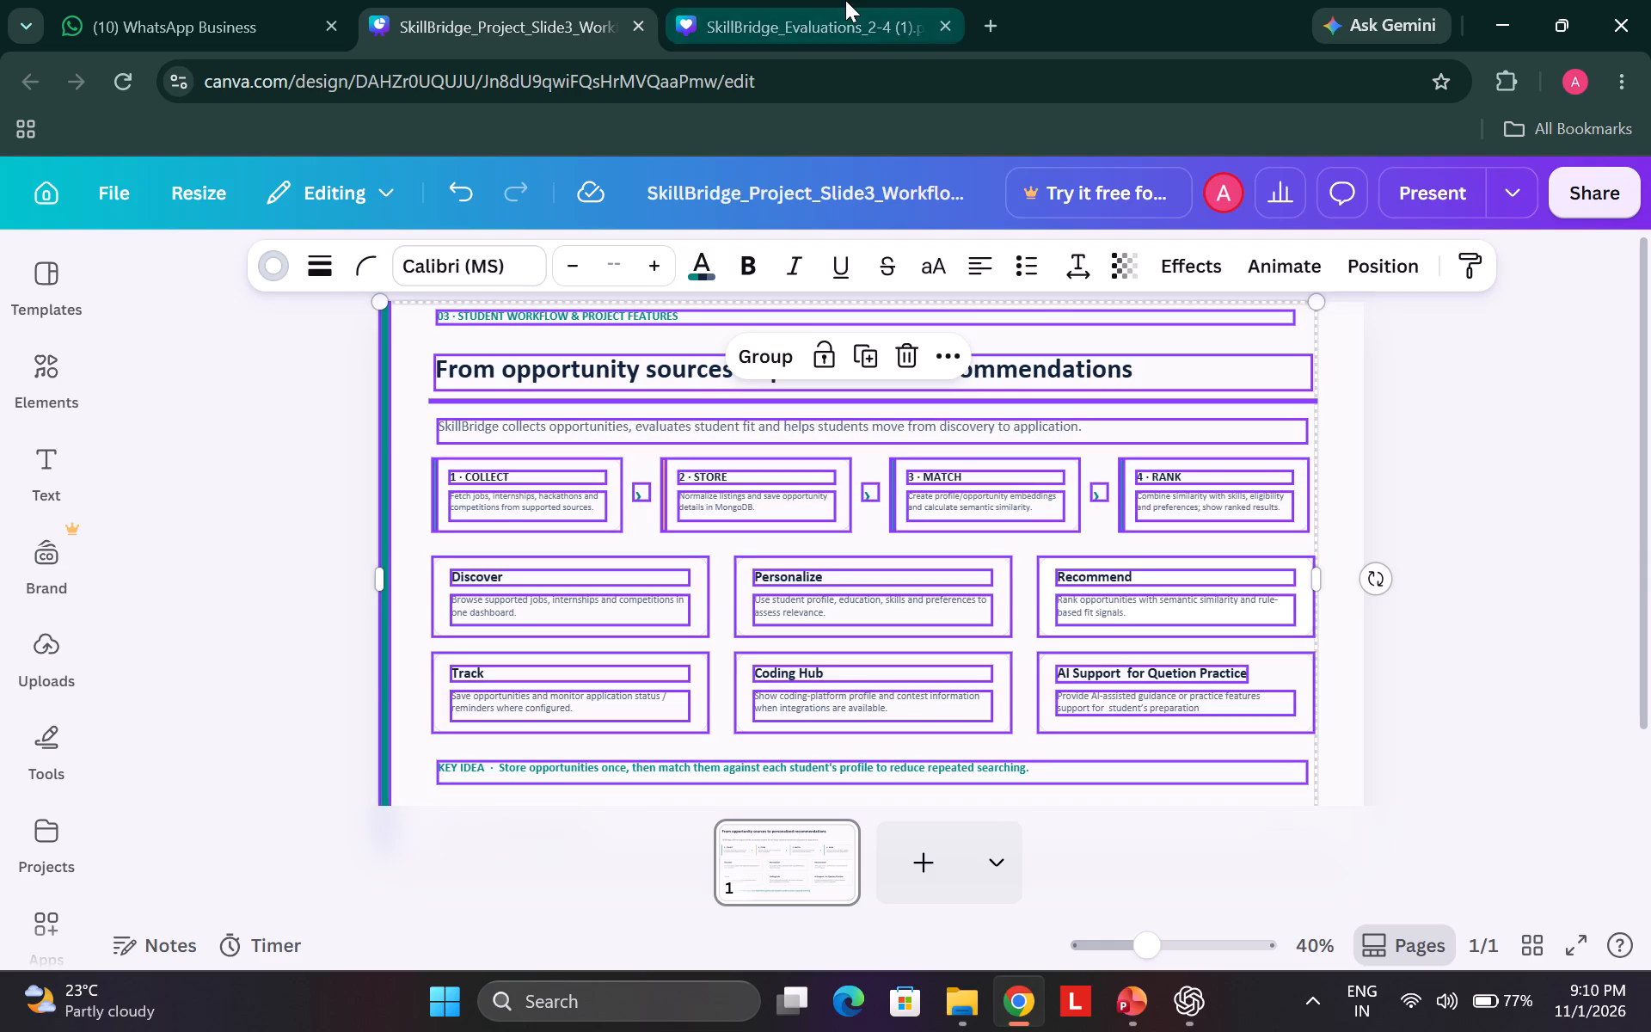
{"action": "left_click", "coordinate": [845, 0]}
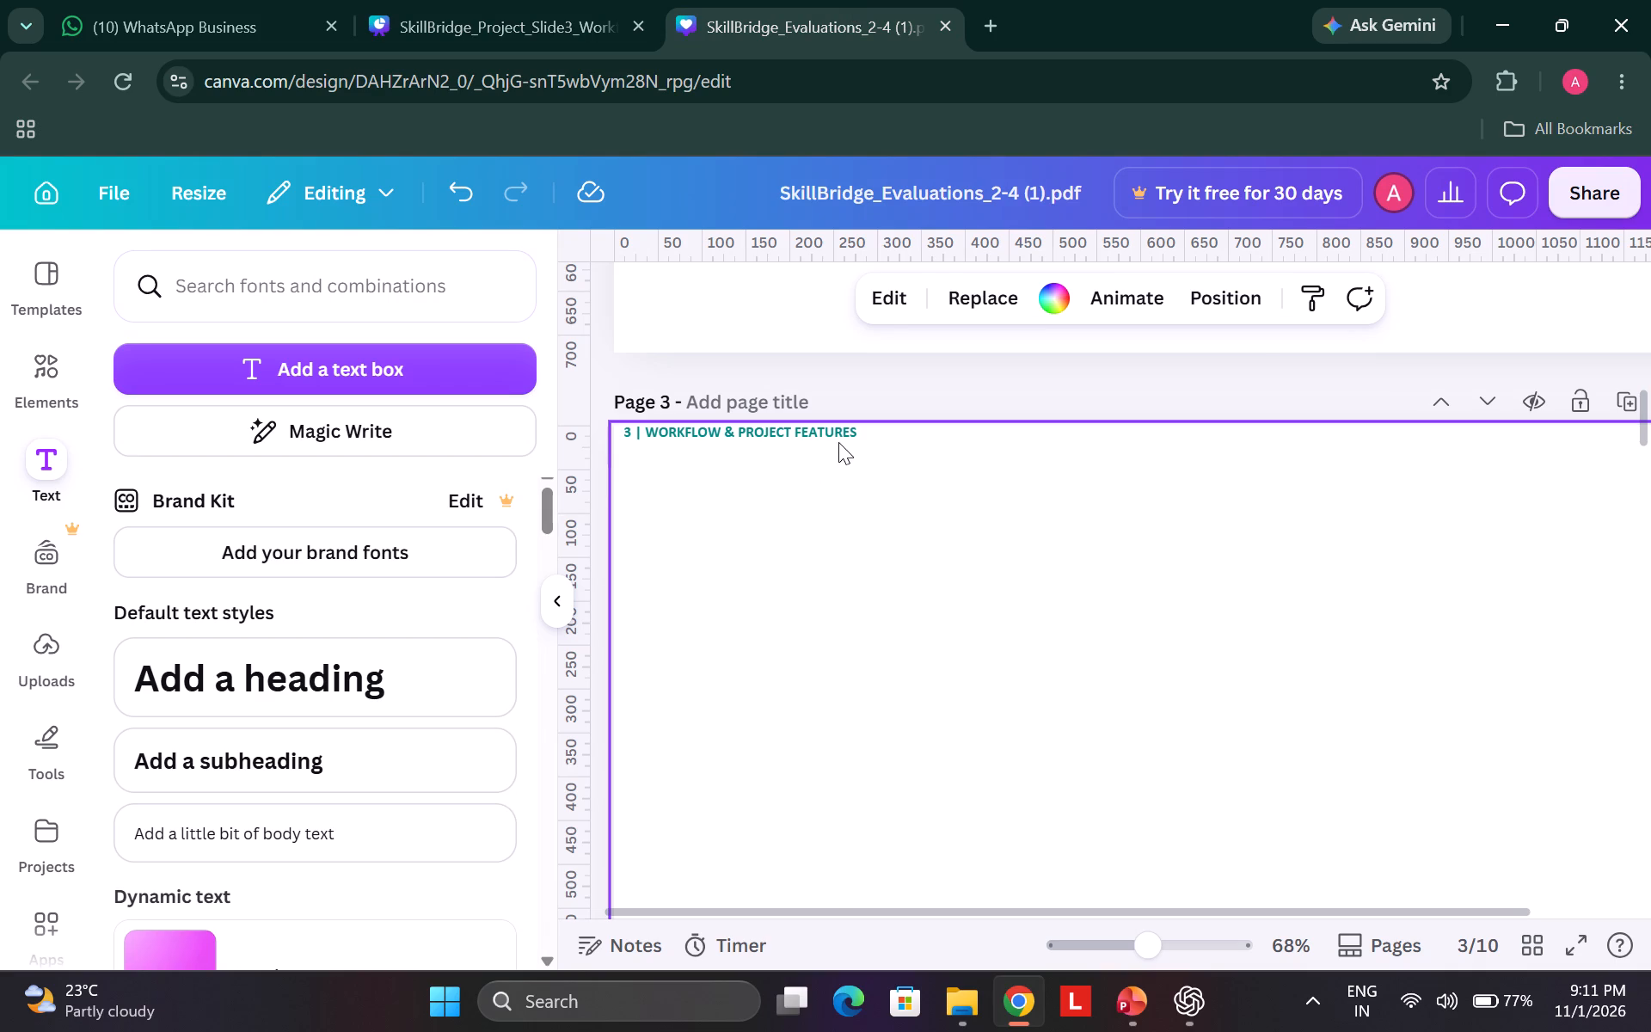
{"action": "left_click", "coordinate": [834, 439]}
{"action": "left_click", "coordinate": [1201, 367]}
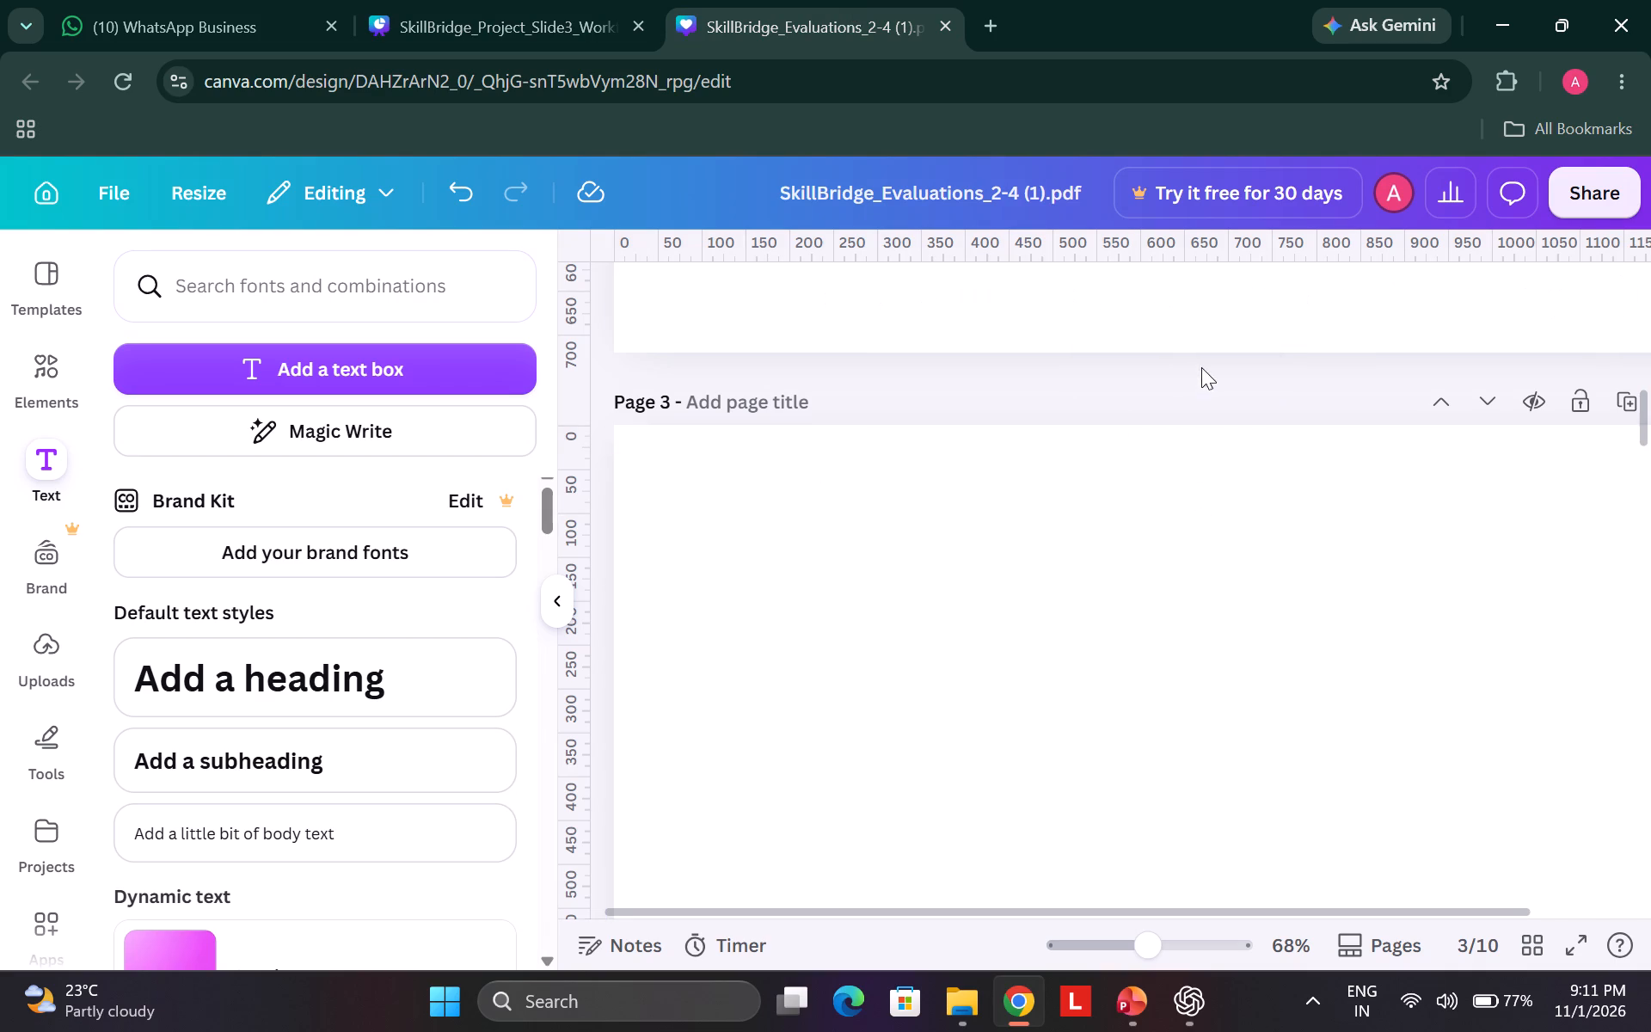
{"action": "key", "text": "ctrl+v"}
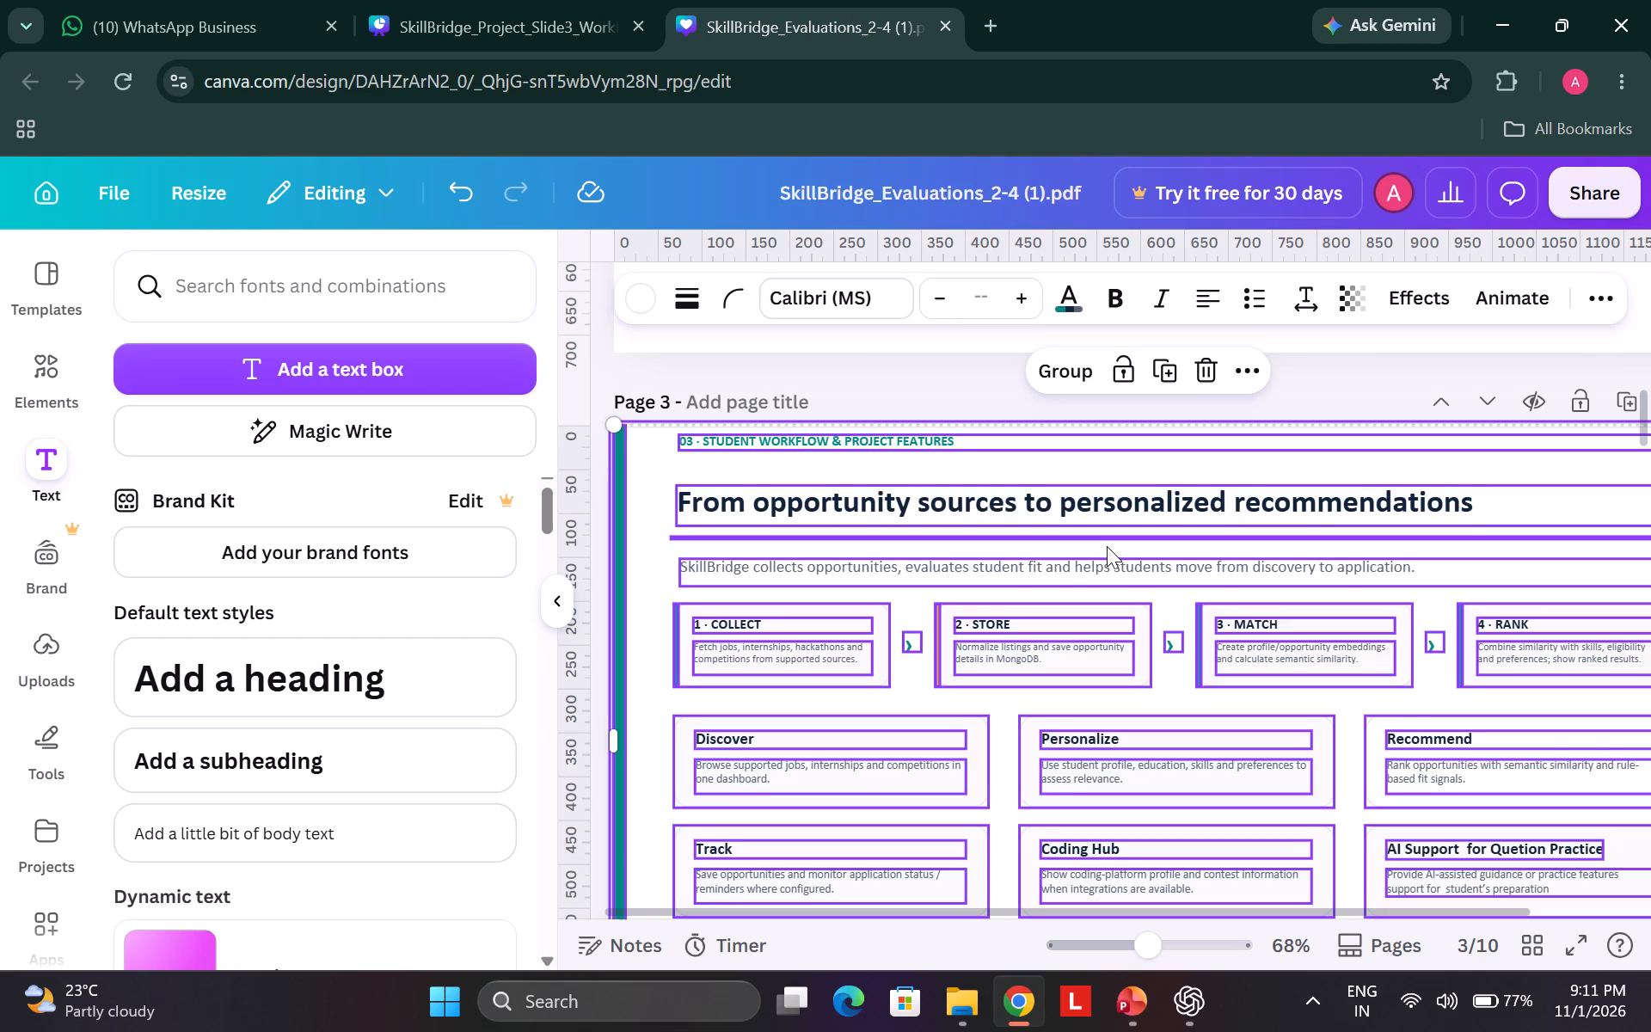
Enlarge the pasted content slightly from its lower-left corner so it reaches just past page 3's left edge.
{"action": "scroll", "coordinate": [1107, 546], "scroll_direction": "down", "scroll_amount": 1}
{"action": "scroll", "coordinate": [1107, 546], "scroll_direction": "left", "scroll_amount": 1}
{"action": "scroll", "coordinate": [1107, 546], "scroll_direction": "down", "scroll_amount": 1}
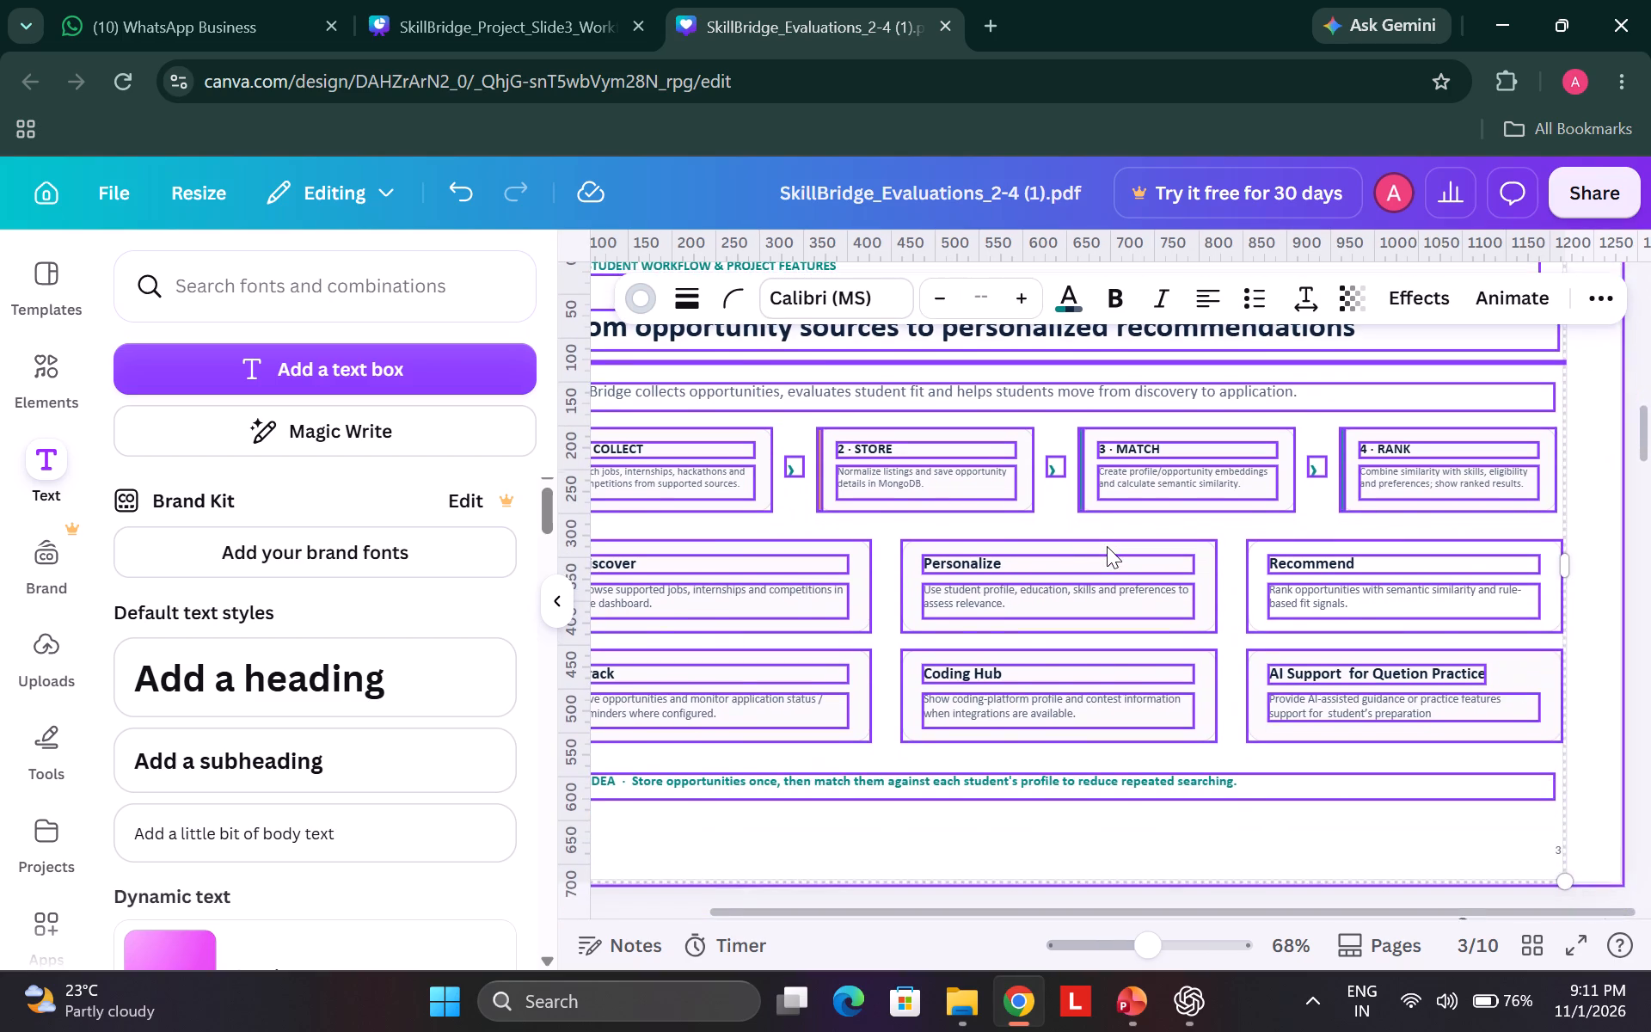
{"action": "scroll", "coordinate": [1107, 546], "scroll_direction": "right", "scroll_amount": 2}
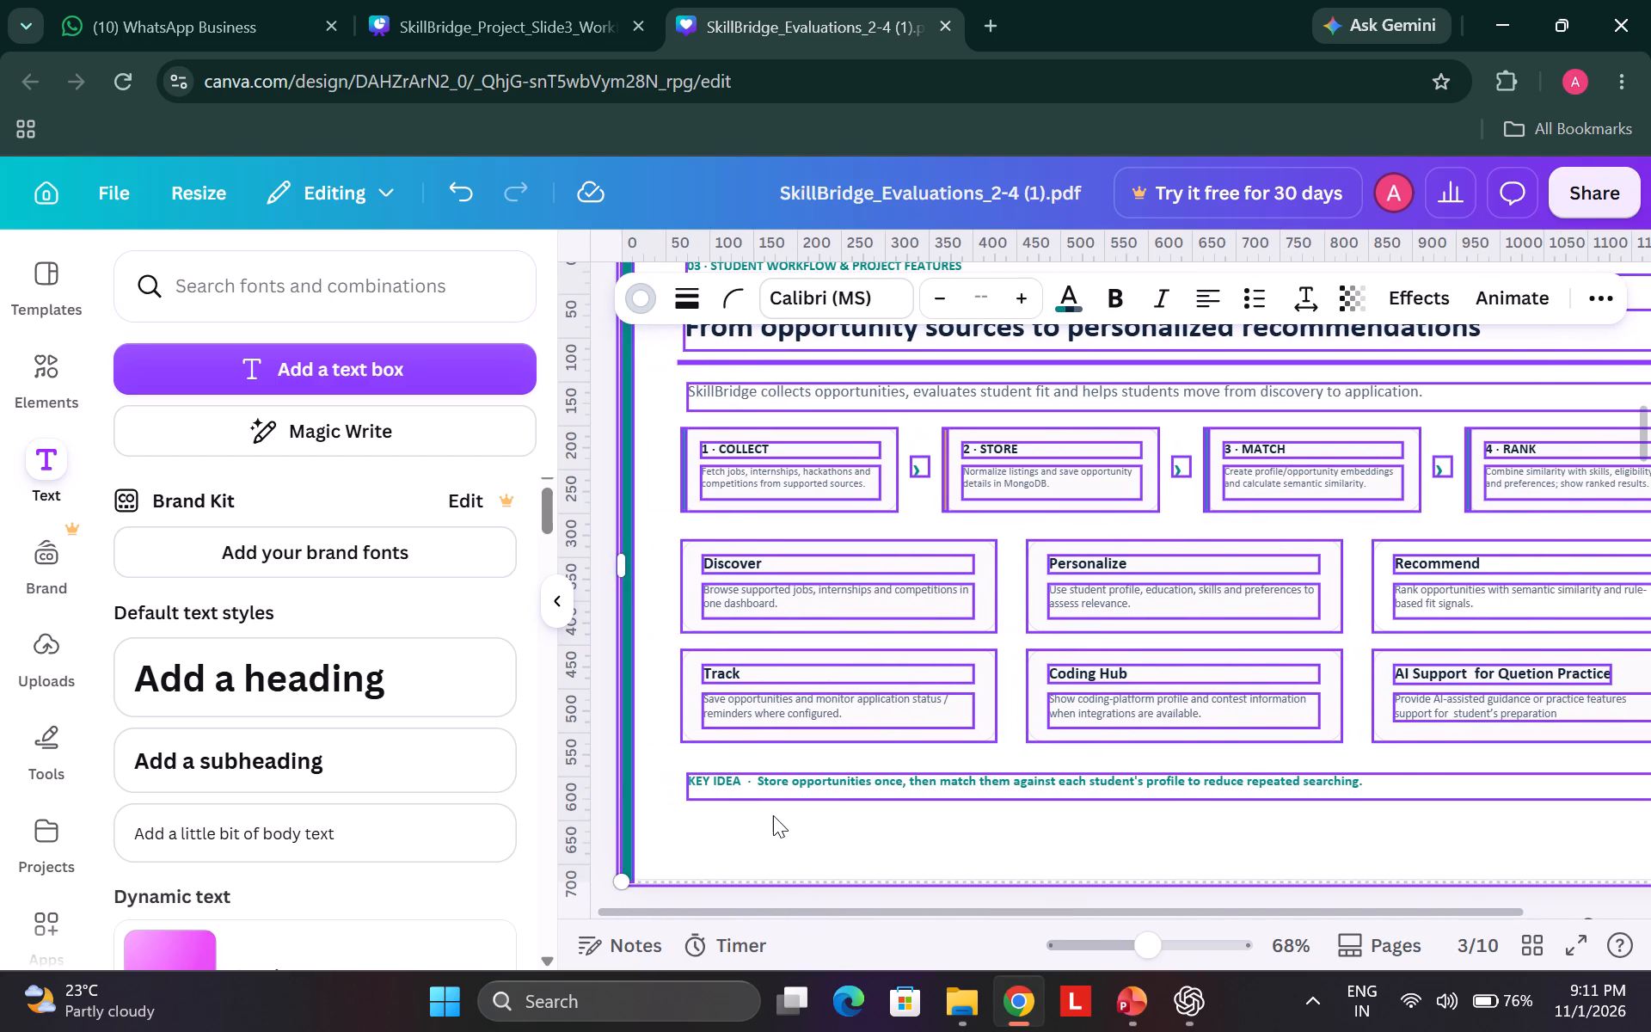
{"action": "scroll", "coordinate": [727, 826], "scroll_direction": "down", "scroll_amount": 1}
{"action": "scroll", "coordinate": [727, 826], "scroll_direction": "up", "scroll_amount": 1}
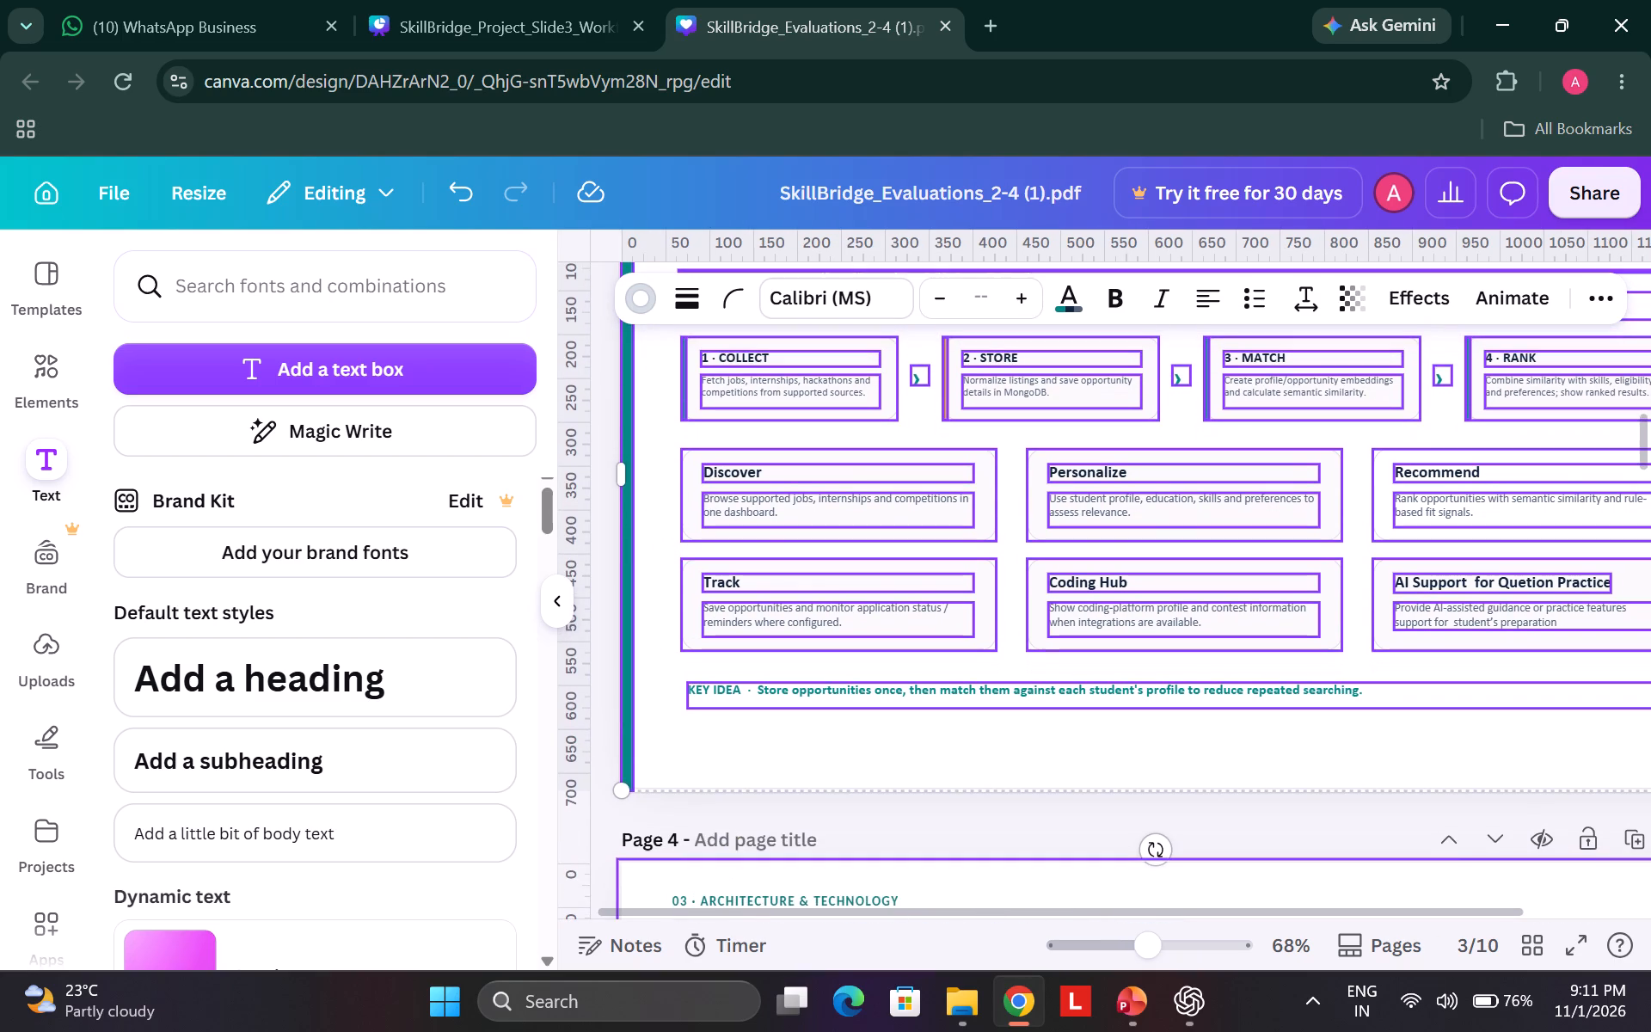
{"action": "left_click_drag", "start_coordinate": [625, 792], "coordinate": [591, 852]}
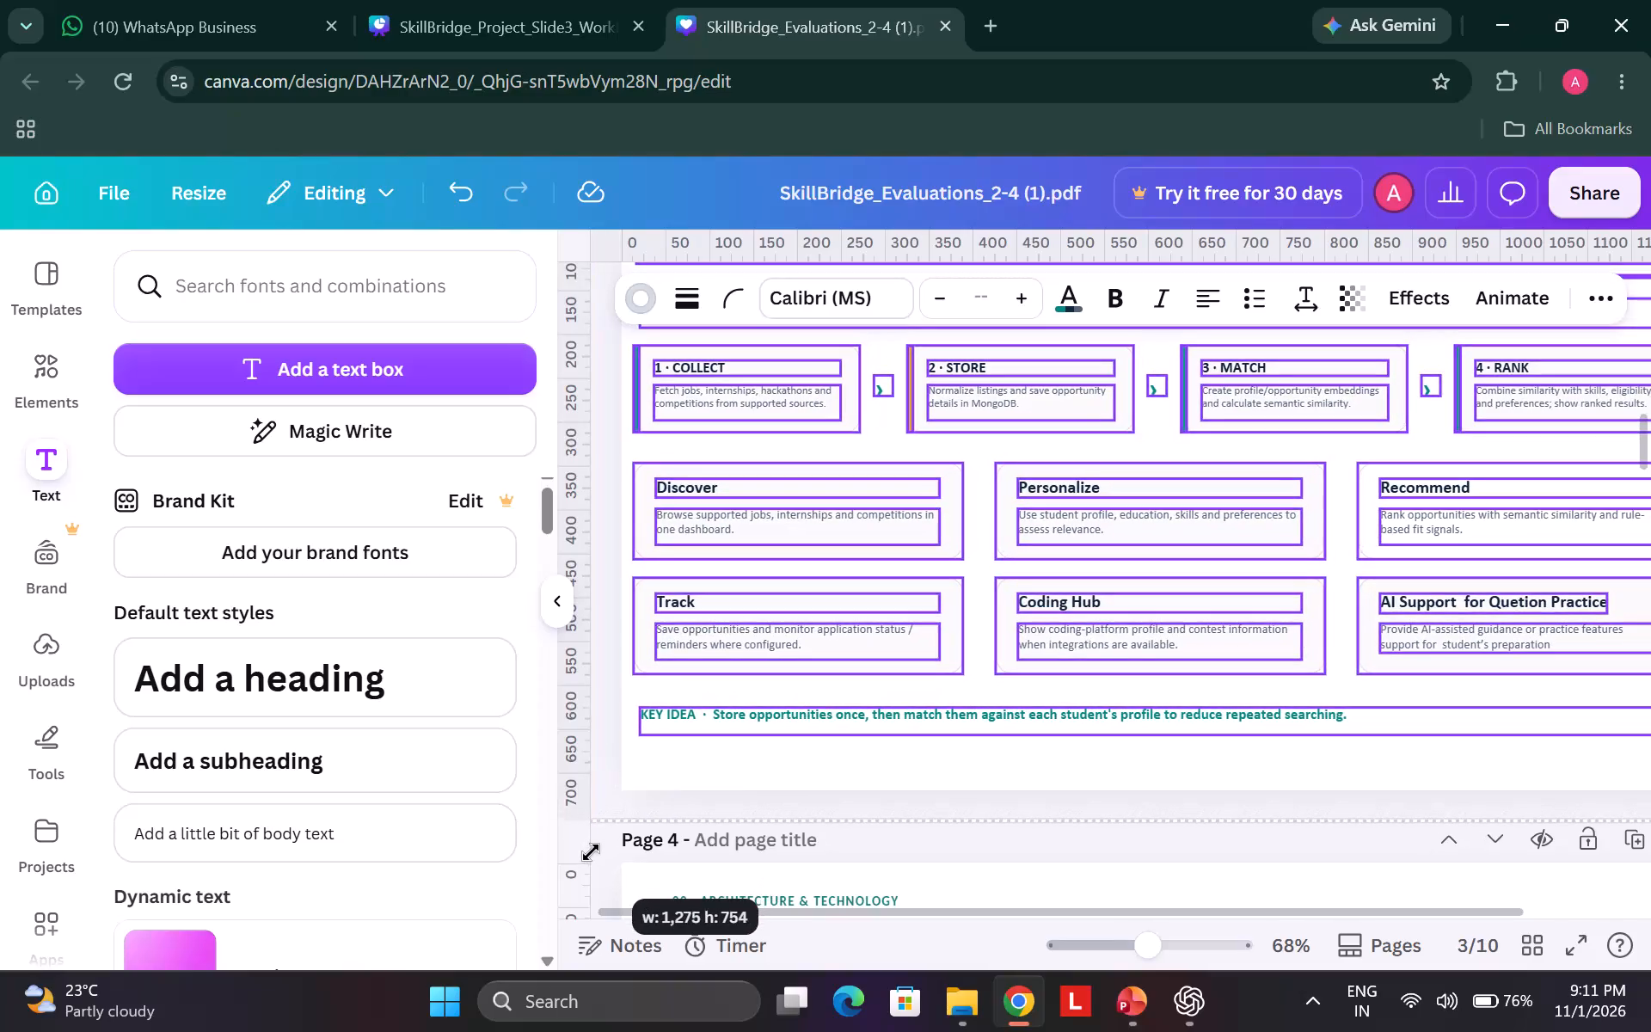
{"action": "left_click_drag", "start_coordinate": [591, 852], "coordinate": [641, 839]}
{"action": "scroll", "coordinate": [641, 839], "scroll_direction": "up", "scroll_amount": 2}
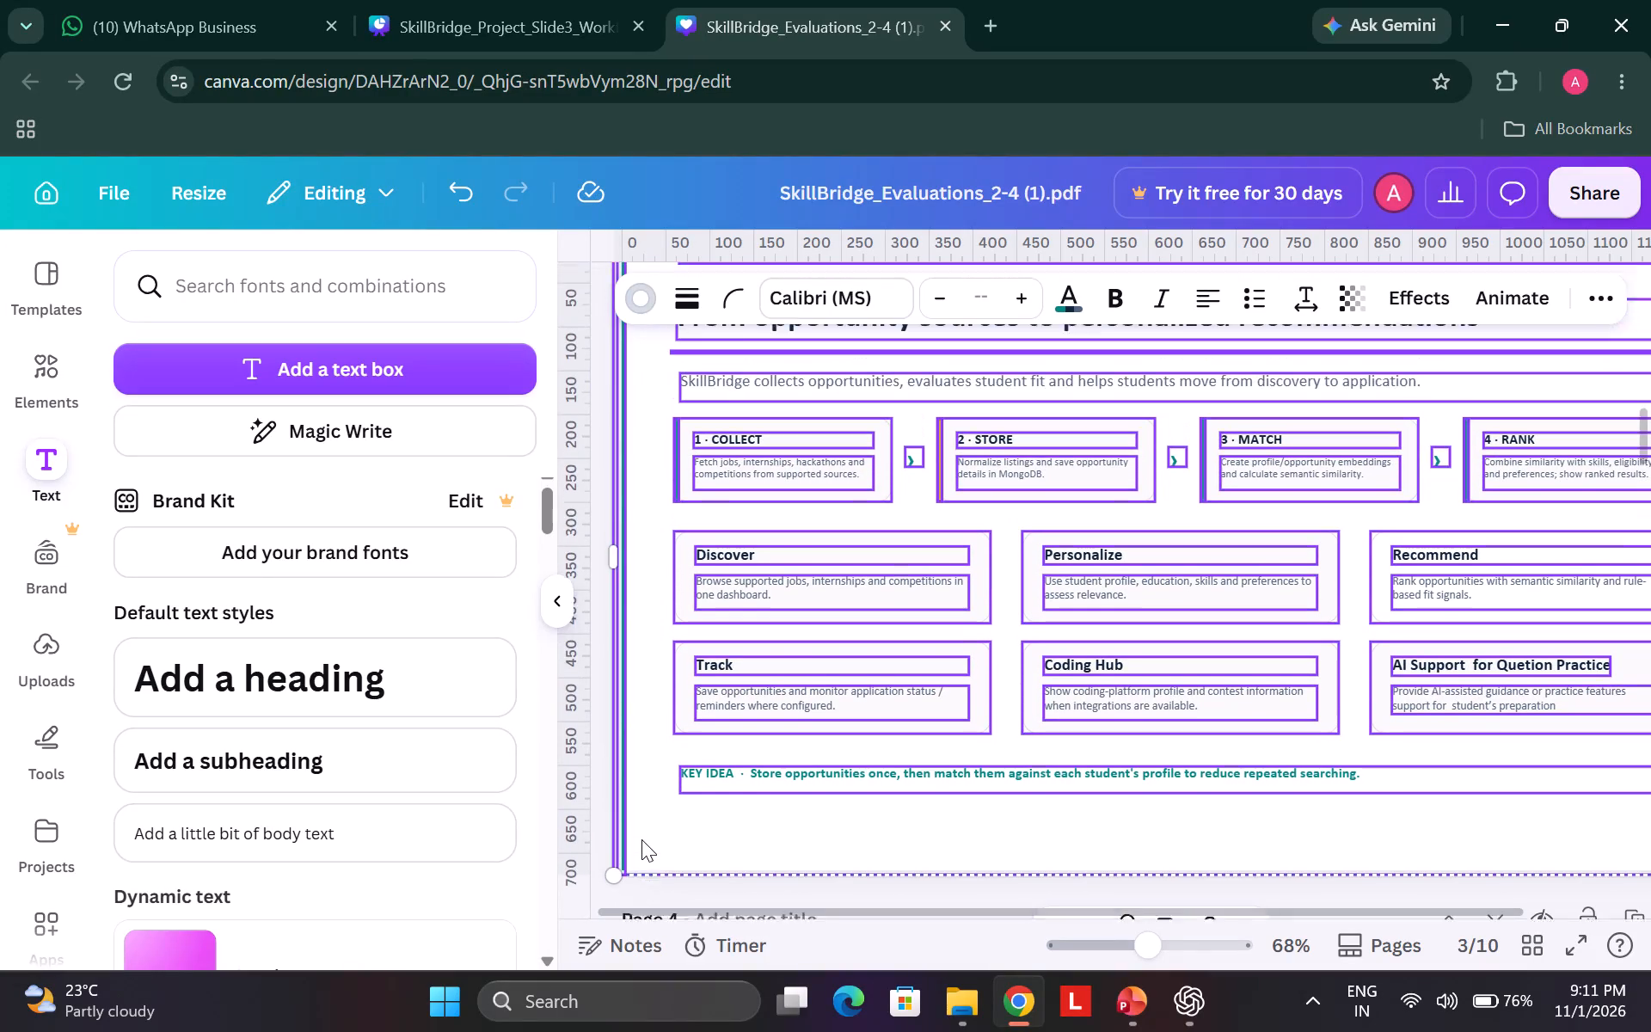
Move the "KEY IDEA" line on page 3 slightly lower, widening the gap beneath the feature cards.
{"action": "scroll", "coordinate": [641, 839], "scroll_direction": "up", "scroll_amount": 1}
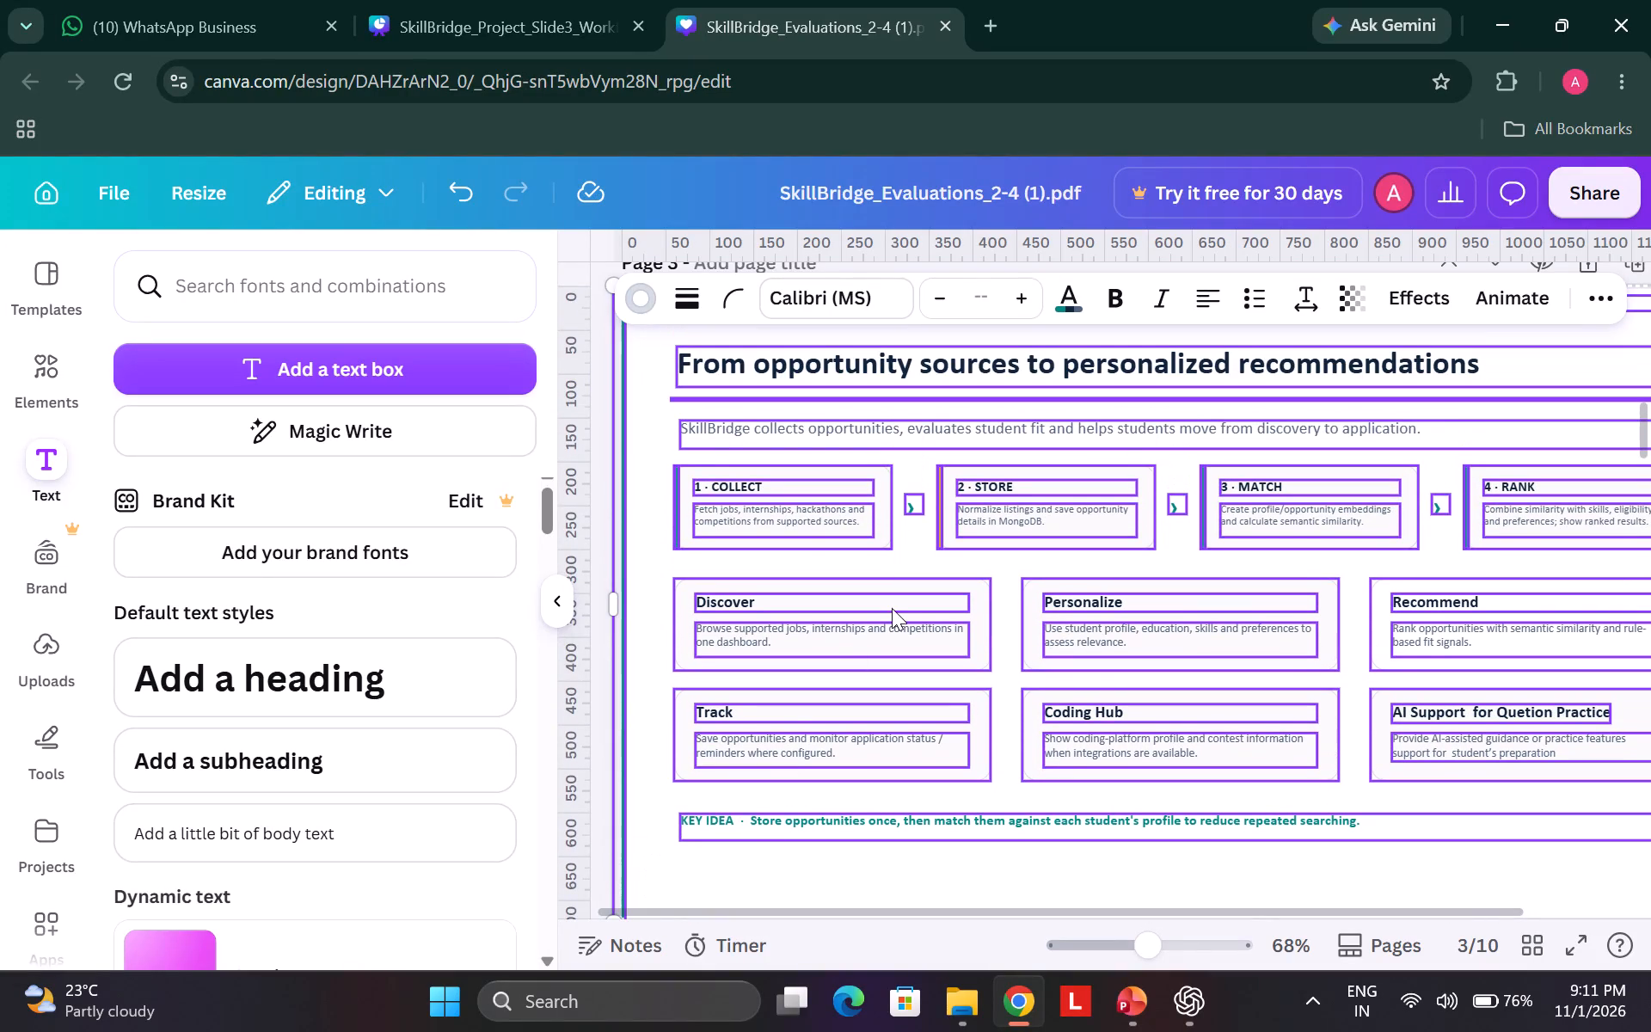
{"action": "left_click", "coordinate": [836, 858]}
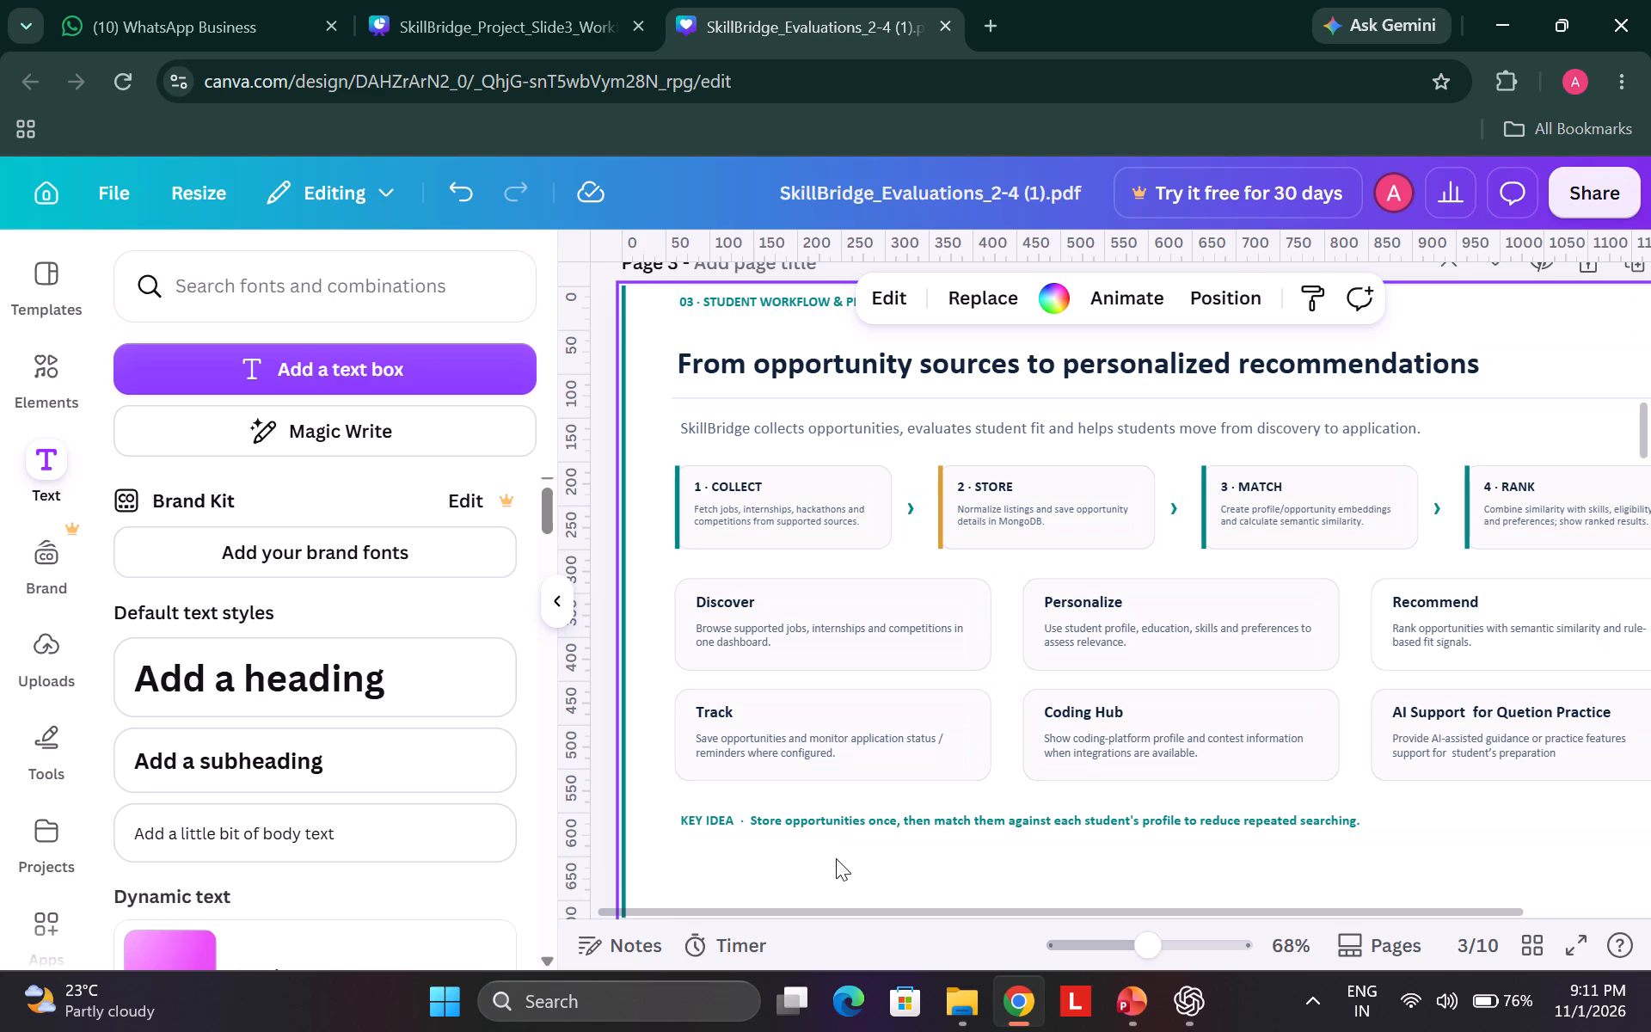
{"action": "scroll", "coordinate": [982, 729], "scroll_direction": "left", "scroll_amount": 1}
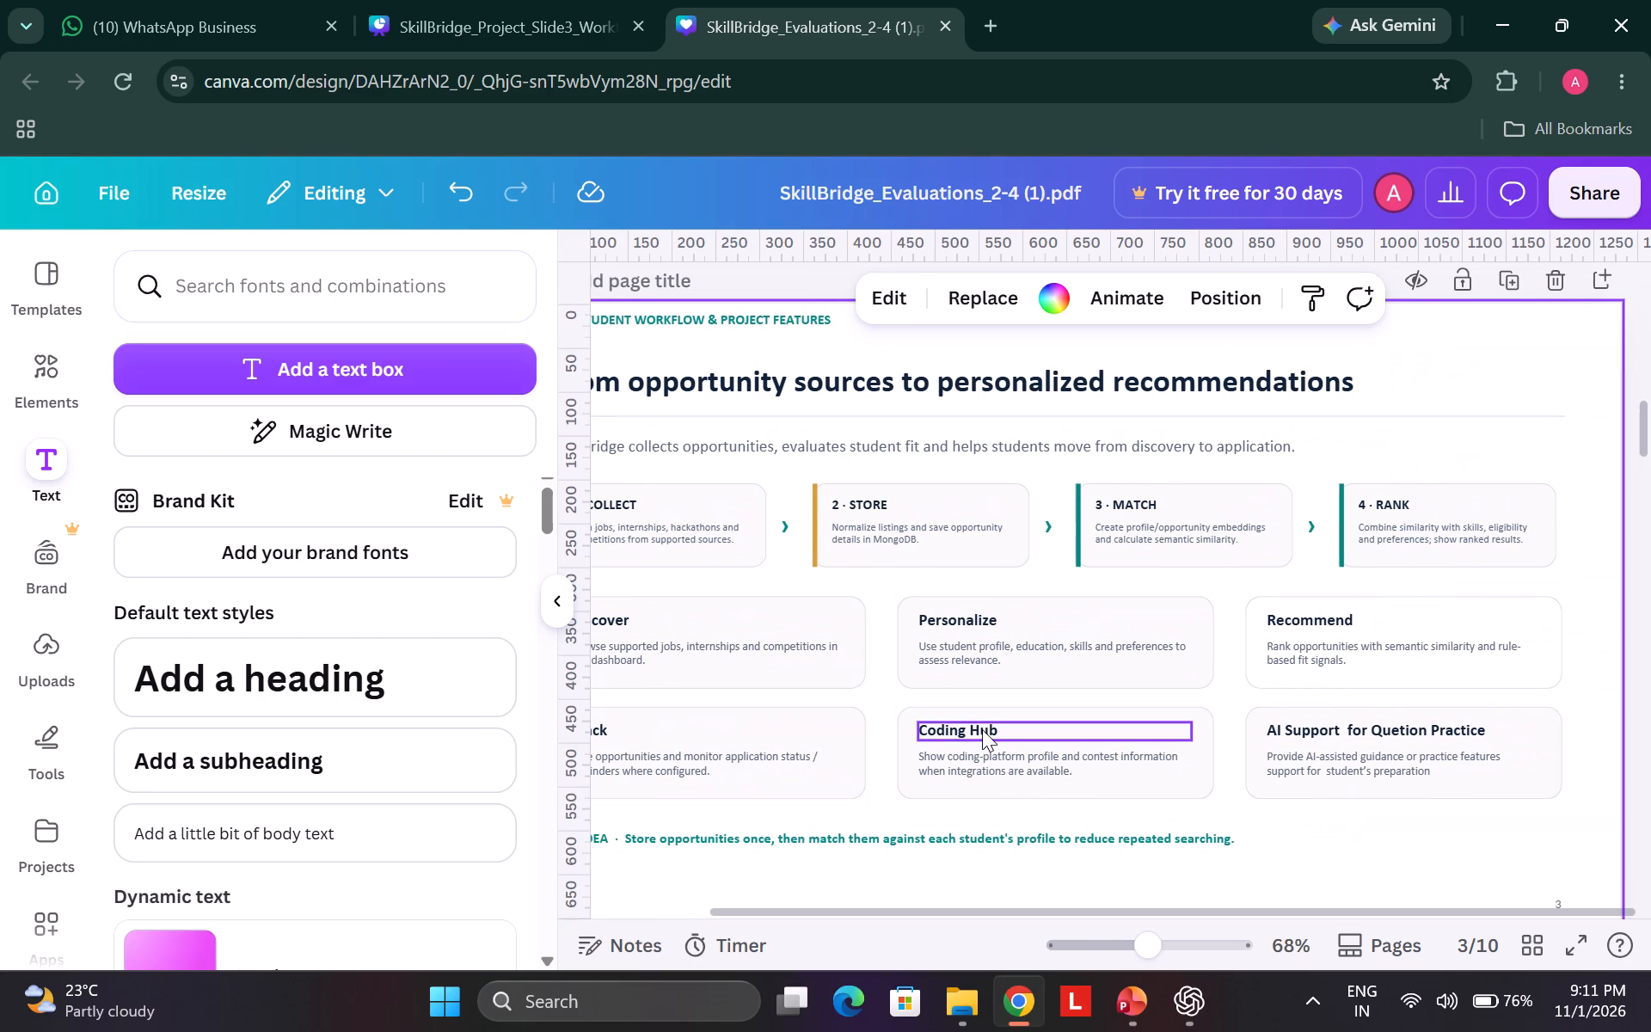
{"action": "scroll", "coordinate": [982, 729], "scroll_direction": "left", "scroll_amount": 1}
{"action": "scroll", "coordinate": [982, 729], "scroll_direction": "right", "scroll_amount": 1}
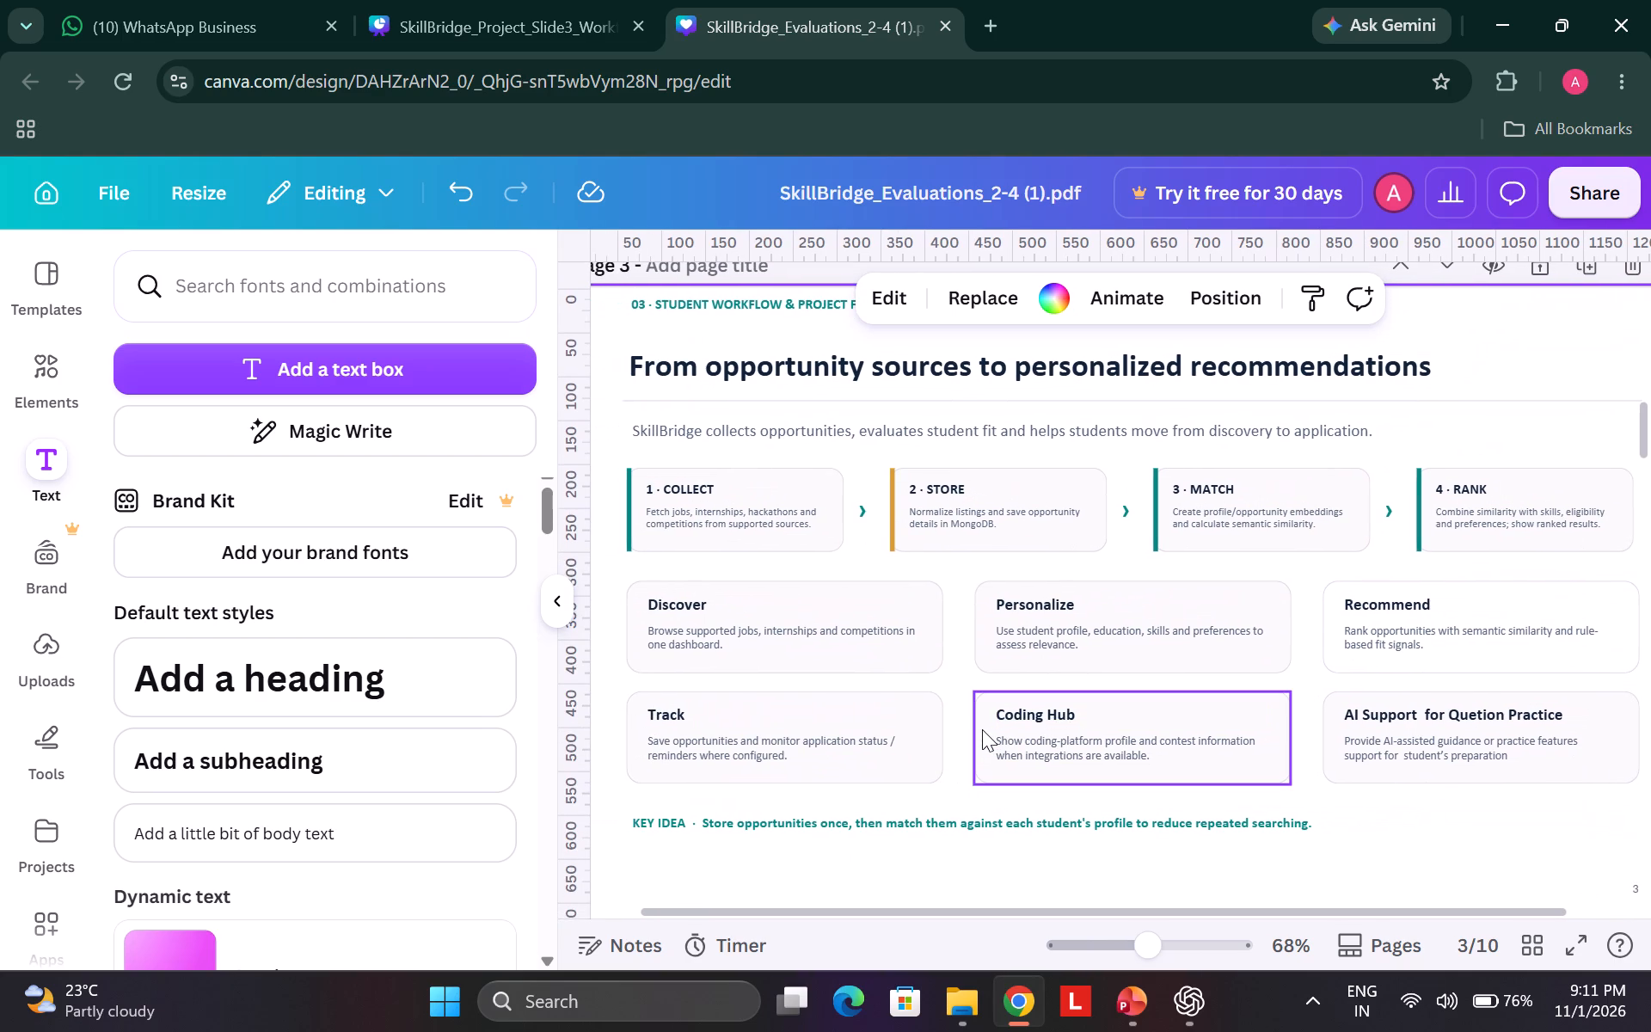
{"action": "scroll", "coordinate": [982, 729], "scroll_direction": "down", "scroll_amount": 1}
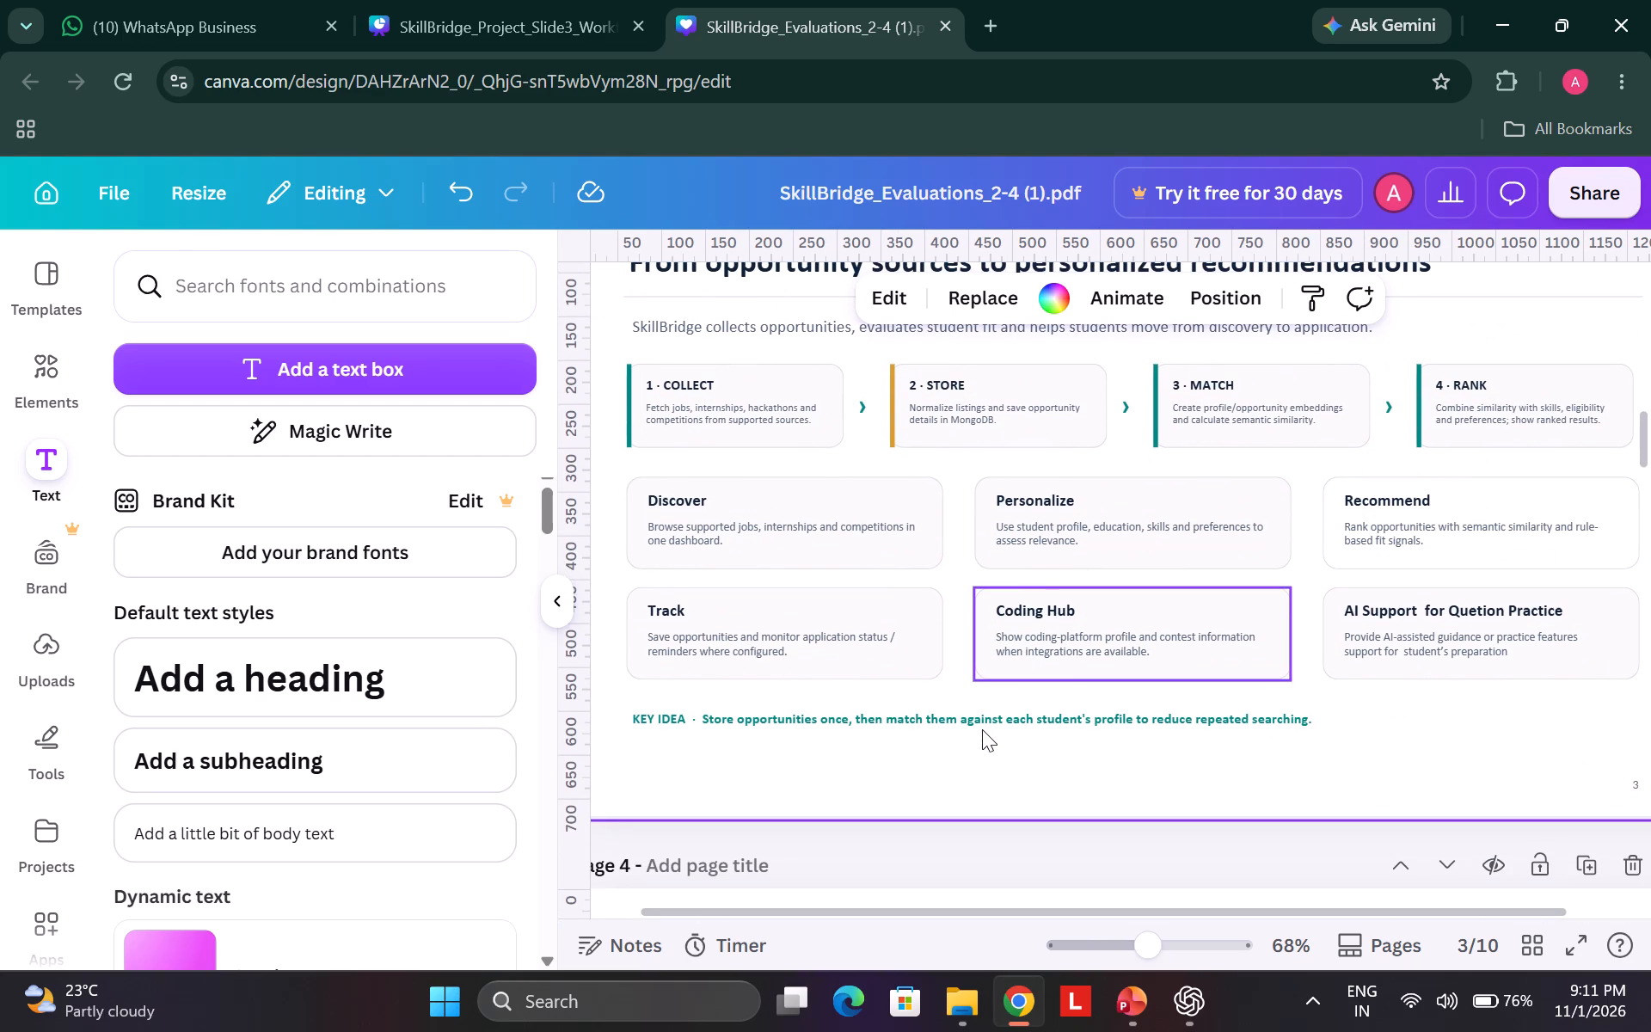
{"action": "left_click", "coordinate": [963, 727]}
{"action": "left_click_drag", "start_coordinate": [963, 727], "coordinate": [962, 735]}
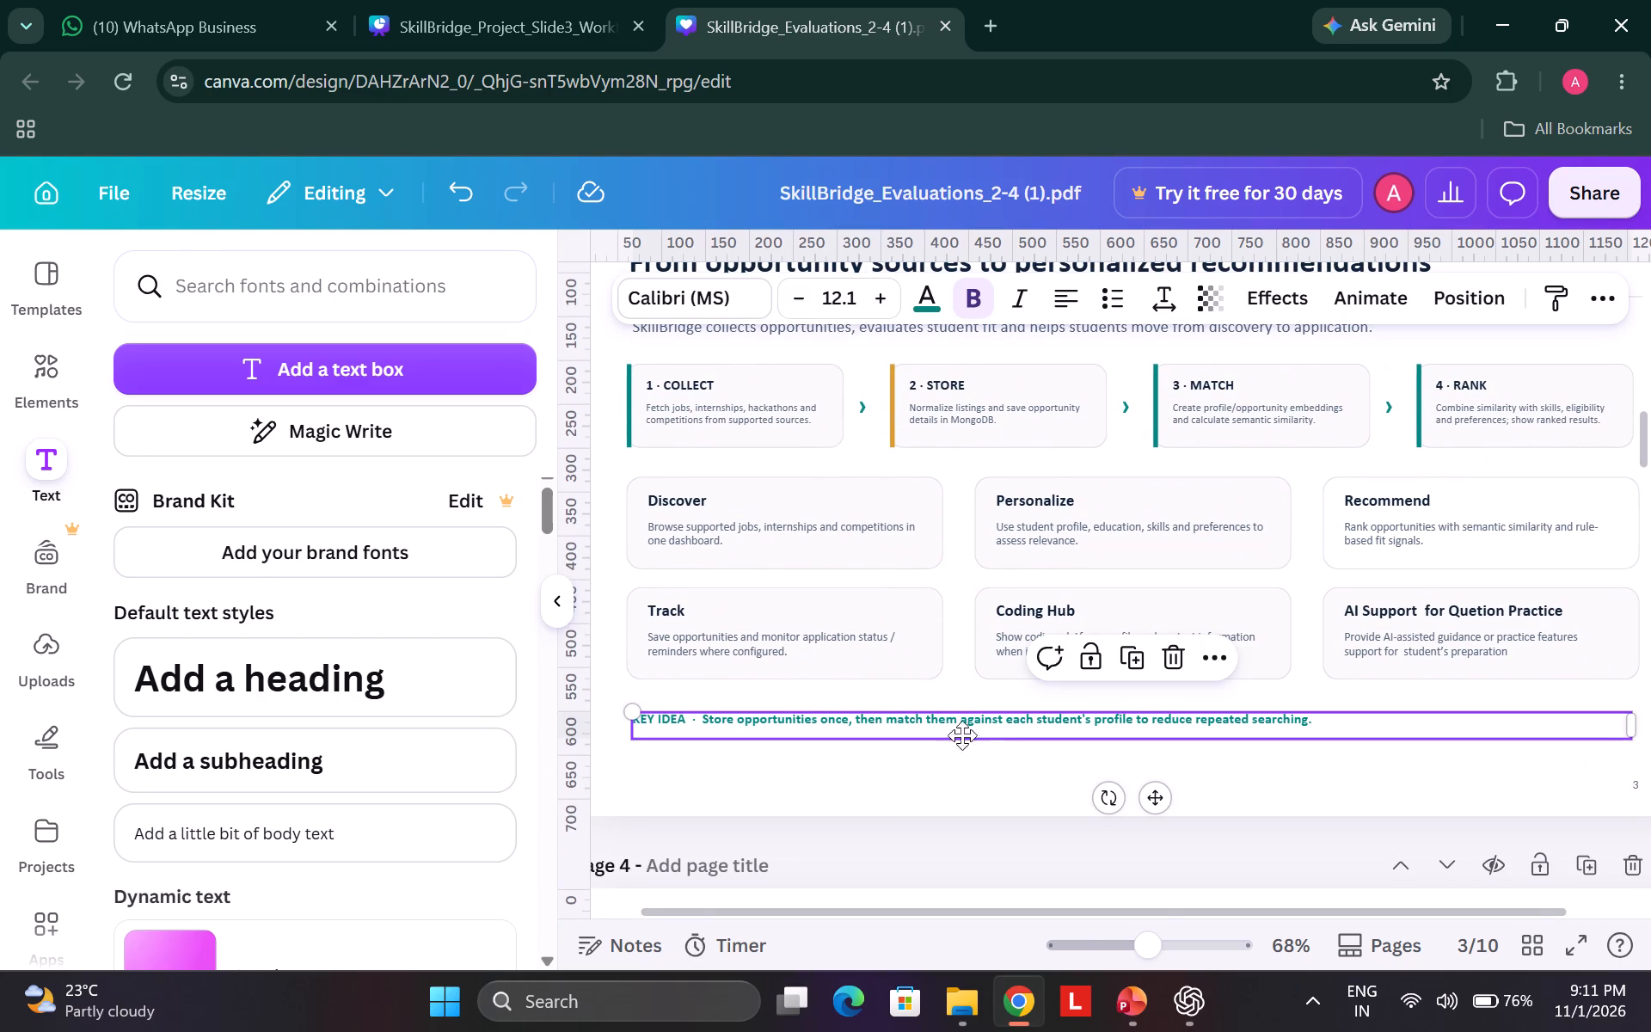
{"action": "left_click_drag", "start_coordinate": [962, 735], "coordinate": [962, 753]}
{"action": "left_click", "coordinate": [887, 714]}
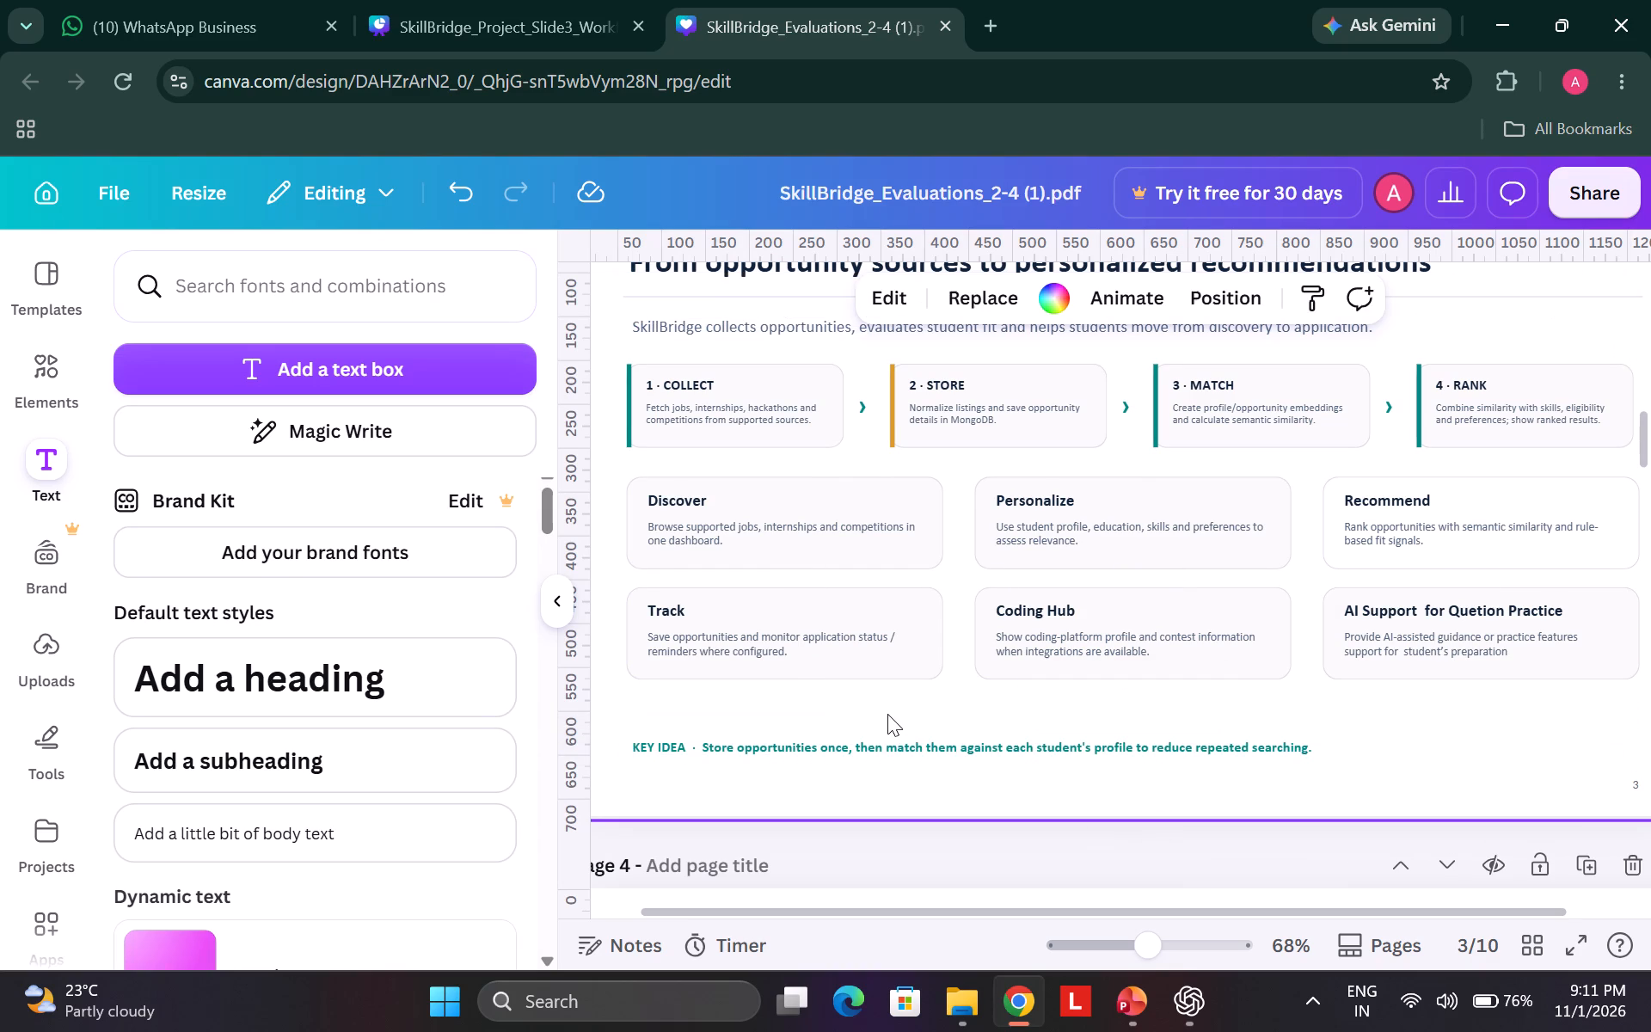
Set the font size of the "SkillBridge collects opportunities..." sentence under page 3's heading to 16.1.
{"action": "scroll", "coordinate": [887, 714], "scroll_direction": "up", "scroll_amount": 2}
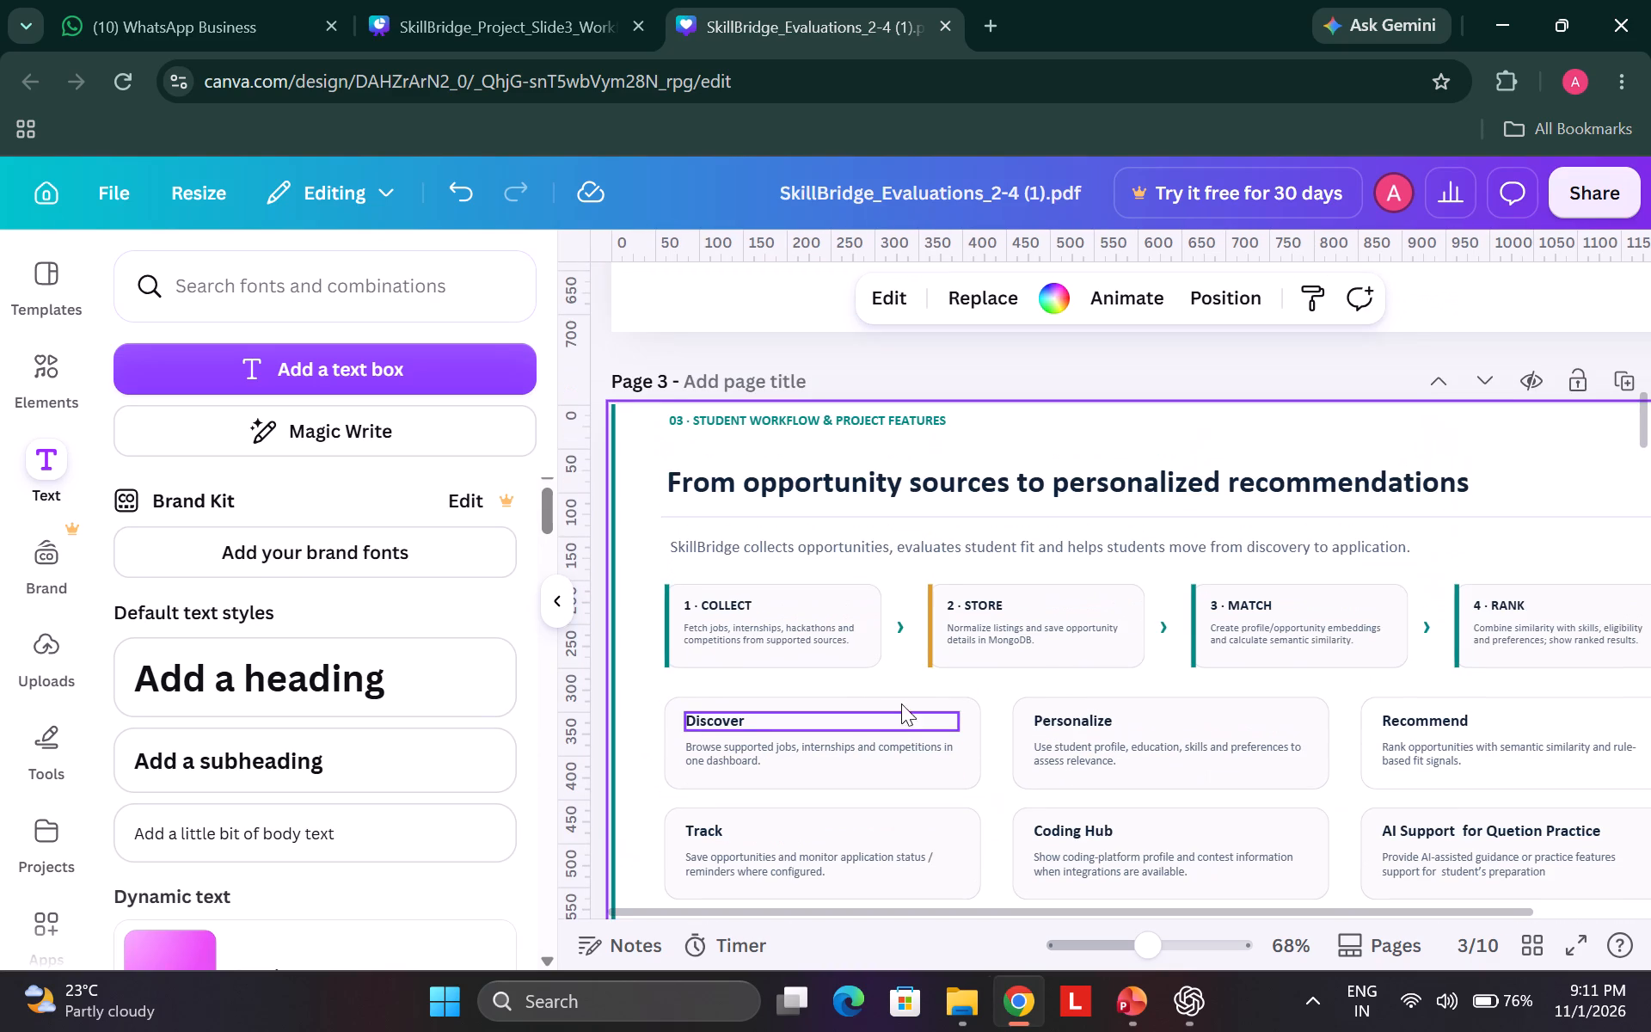
{"action": "left_click", "coordinate": [1004, 537]}
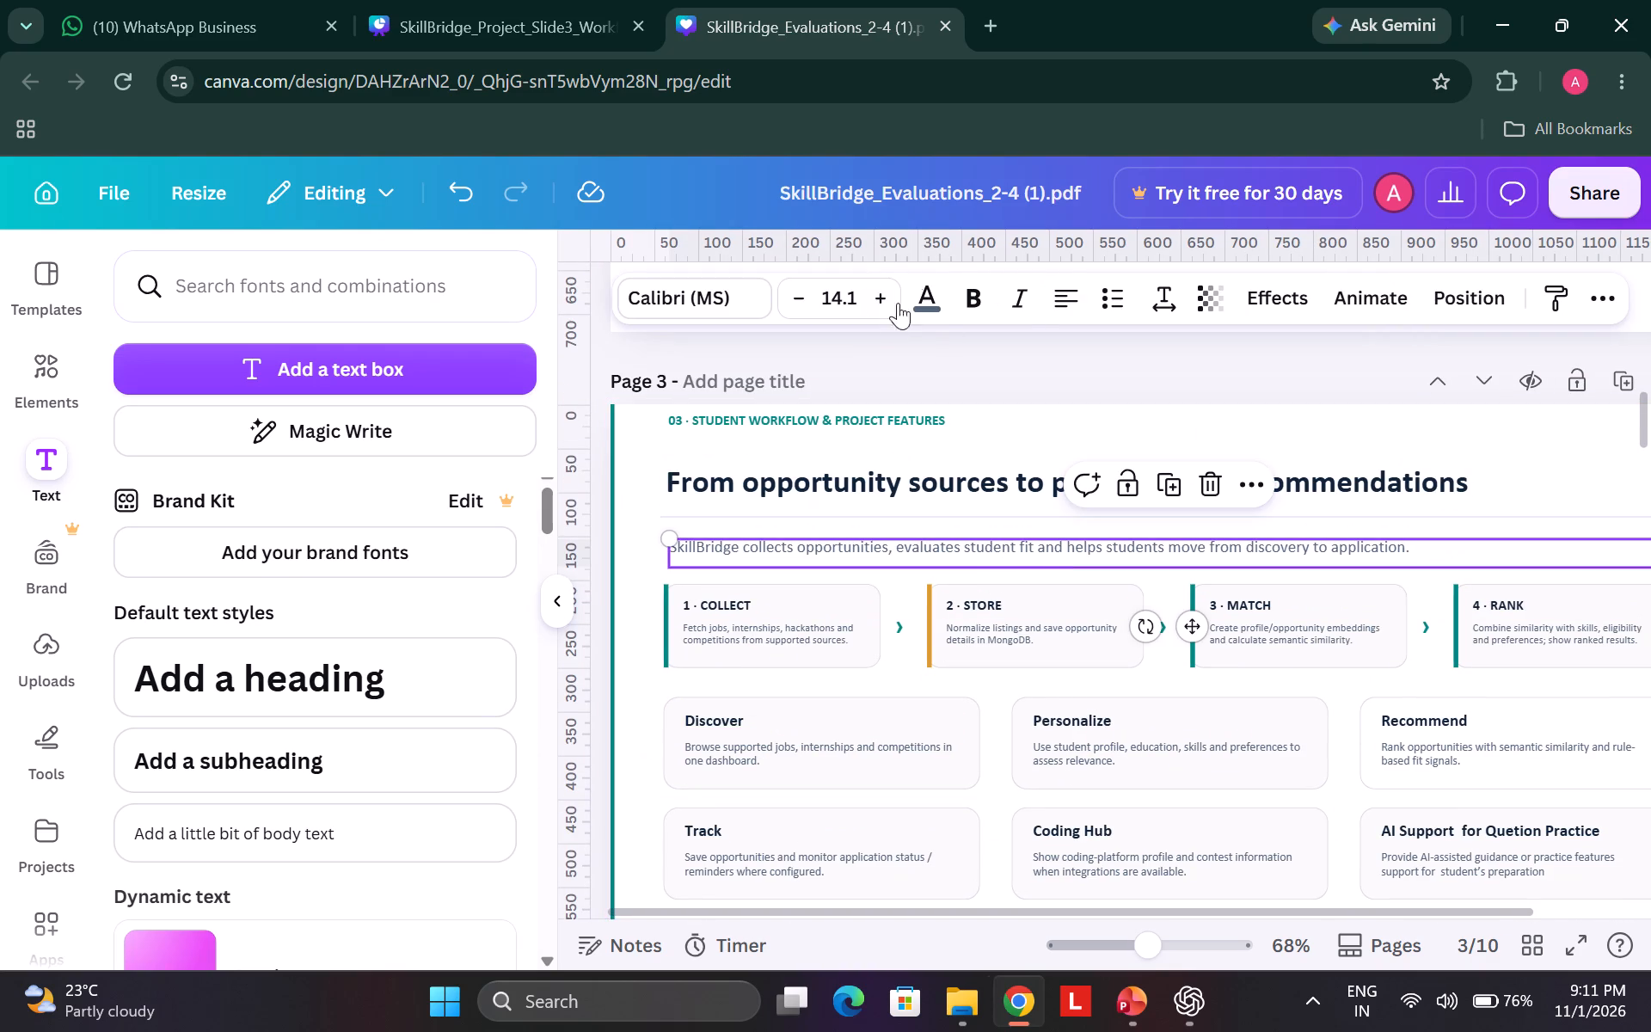
{"action": "left_click", "coordinate": [881, 299]}
{"action": "left_click", "coordinate": [881, 299]}
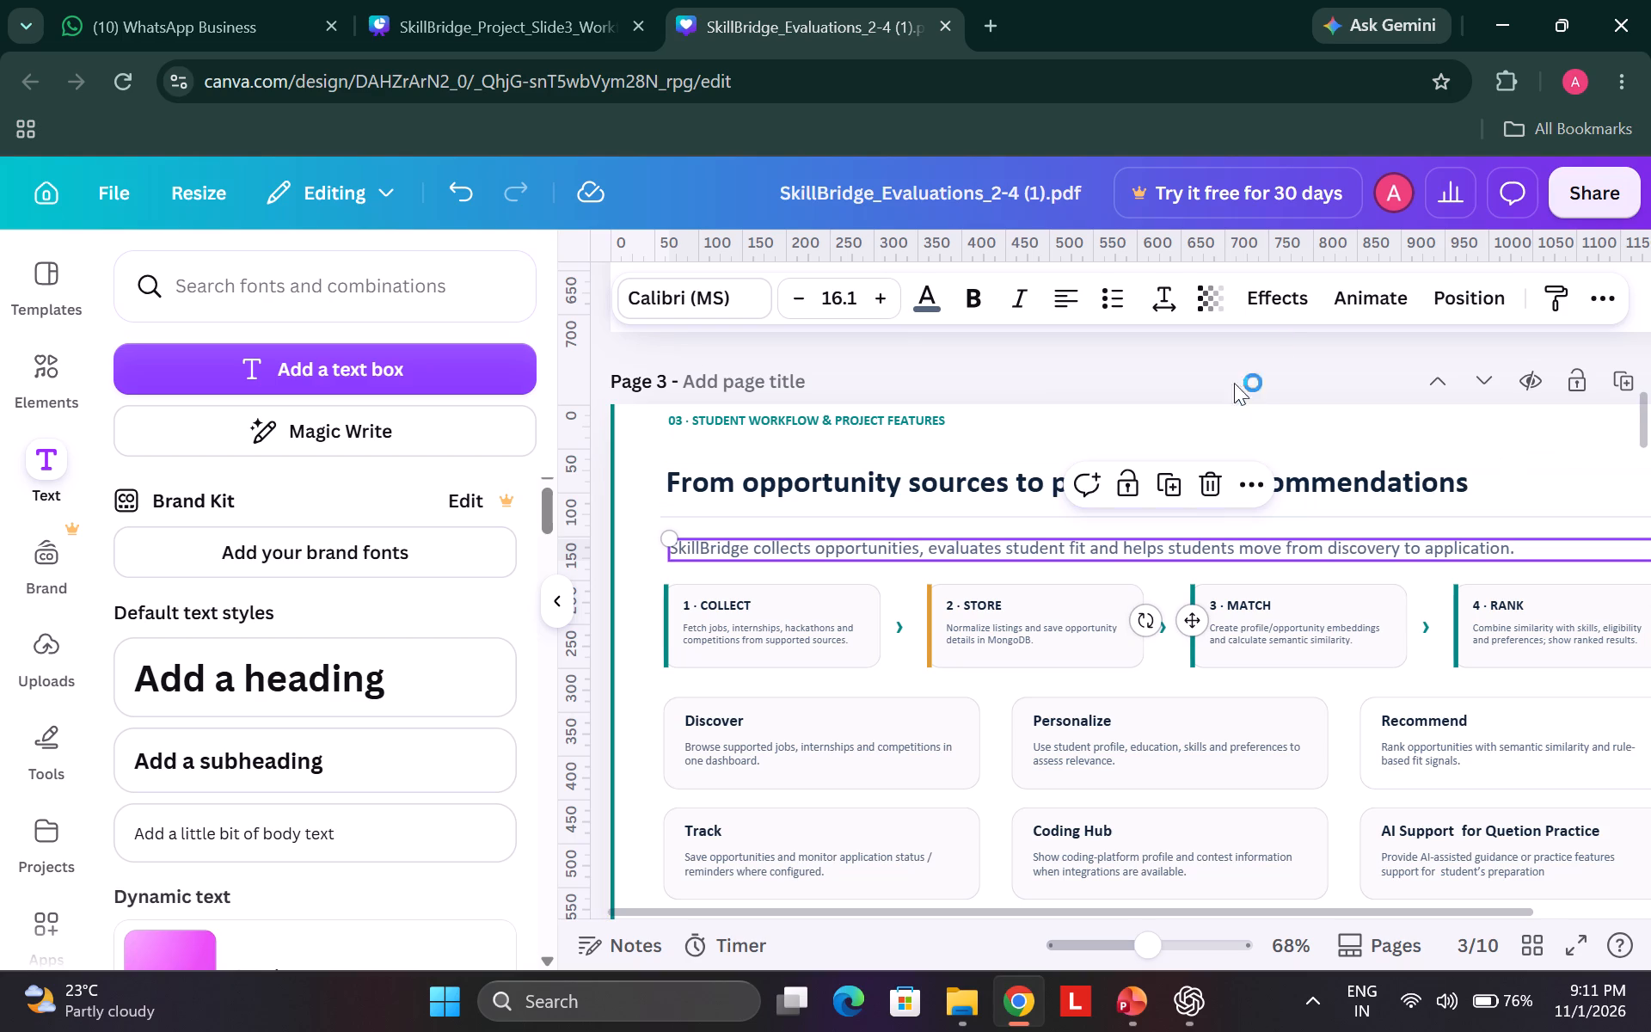
{"action": "left_click", "coordinate": [1259, 353]}
Review page 3 against the neighbouring pages, comparing layout and the section label style on page 2.
{"action": "scroll", "coordinate": [1086, 539], "scroll_direction": "down", "scroll_amount": 1}
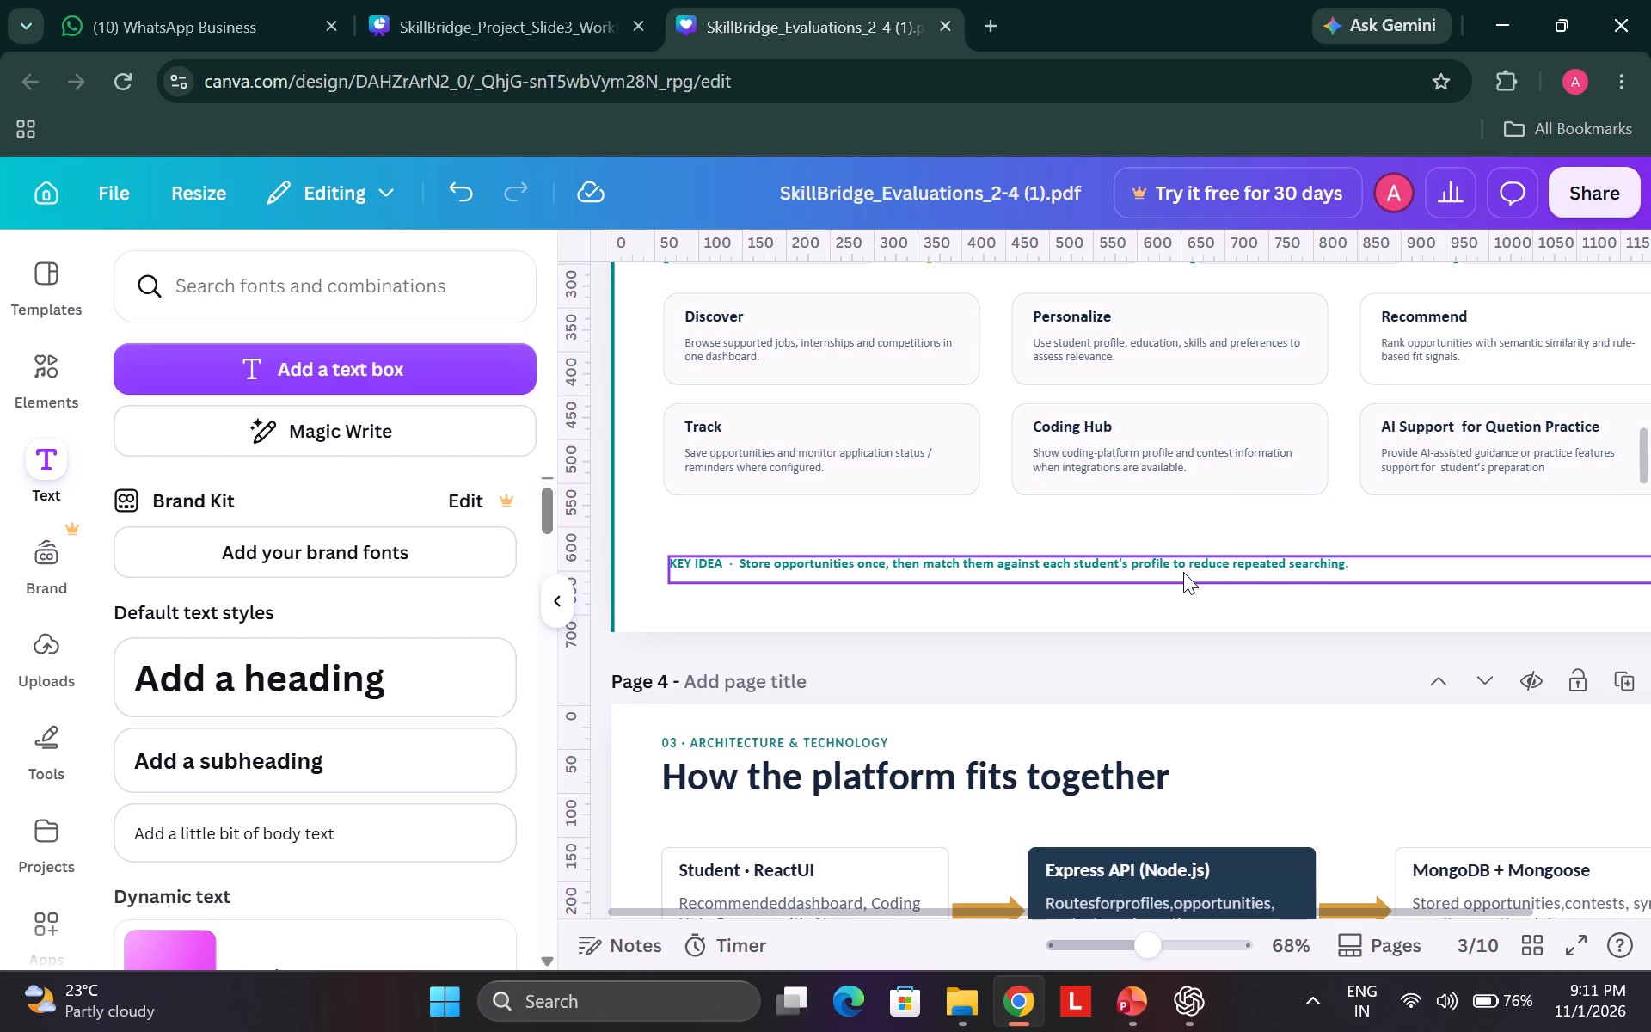
{"action": "left_click", "coordinate": [1008, 653]}
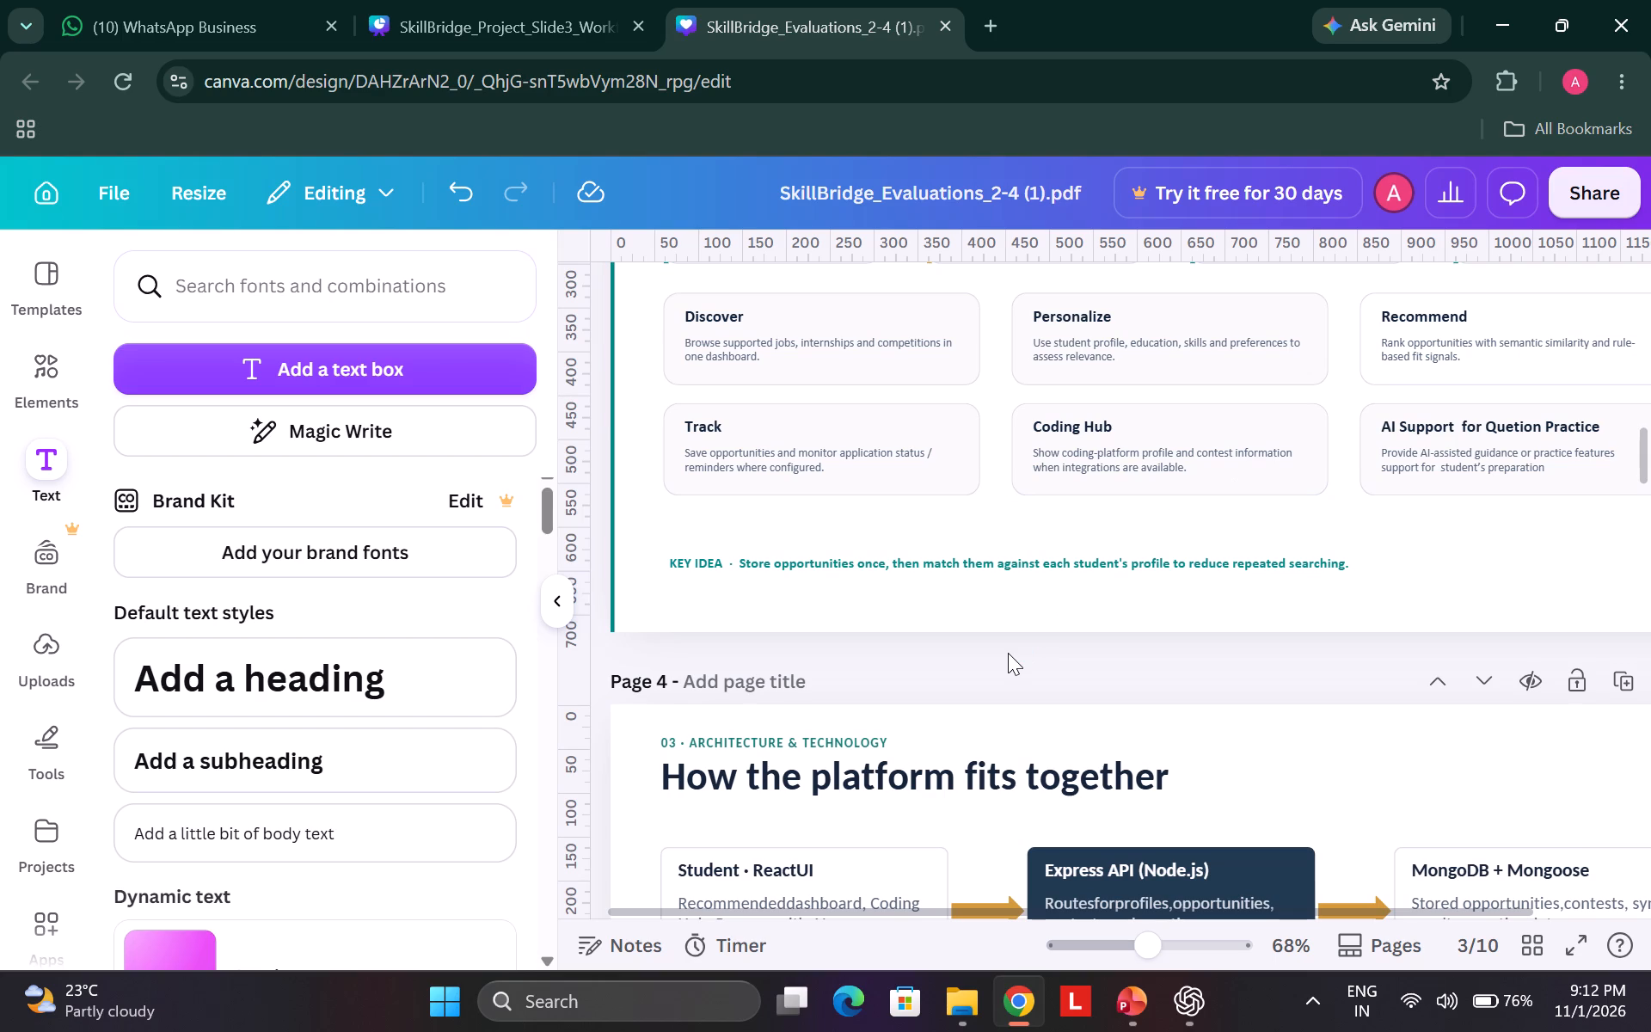
{"action": "scroll", "coordinate": [1008, 653], "scroll_direction": "up", "scroll_amount": 2}
{"action": "scroll", "coordinate": [1008, 653], "scroll_direction": "down", "scroll_amount": 1}
{"action": "scroll", "coordinate": [1008, 653], "scroll_direction": "up", "scroll_amount": 3}
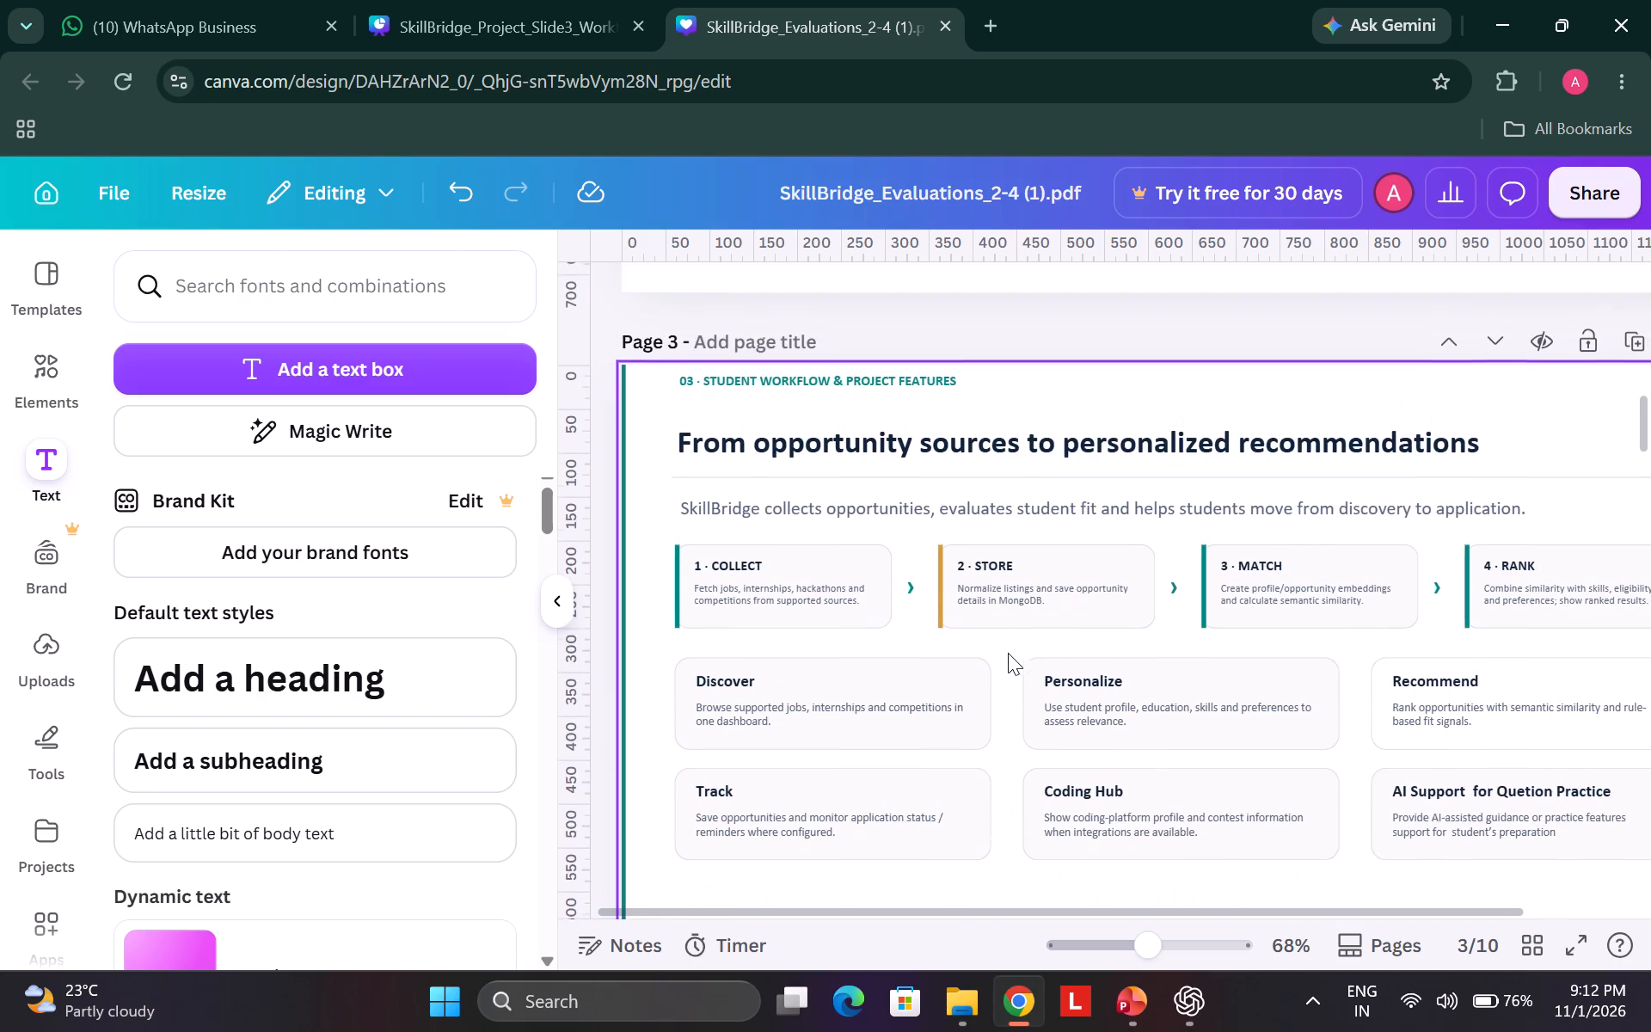
{"action": "scroll", "coordinate": [1008, 653], "scroll_direction": "up", "scroll_amount": 5}
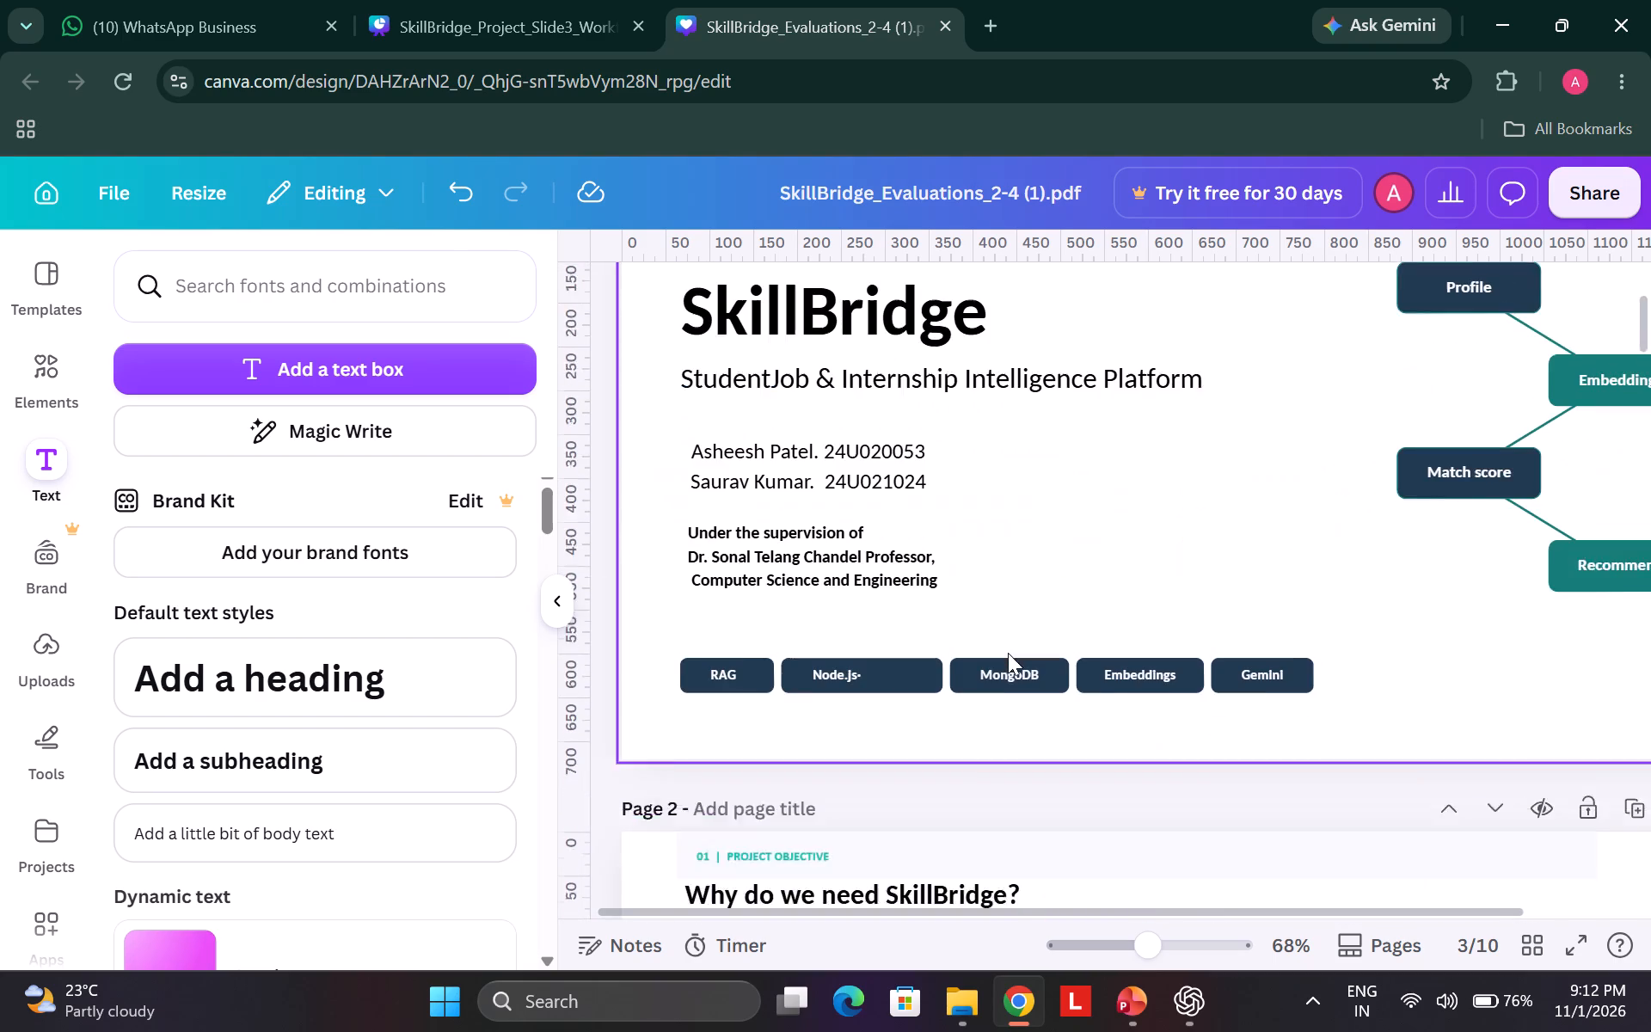
{"action": "scroll", "coordinate": [1008, 653], "scroll_direction": "up", "scroll_amount": 1}
{"action": "scroll", "coordinate": [1008, 653], "scroll_direction": "down", "scroll_amount": 4}
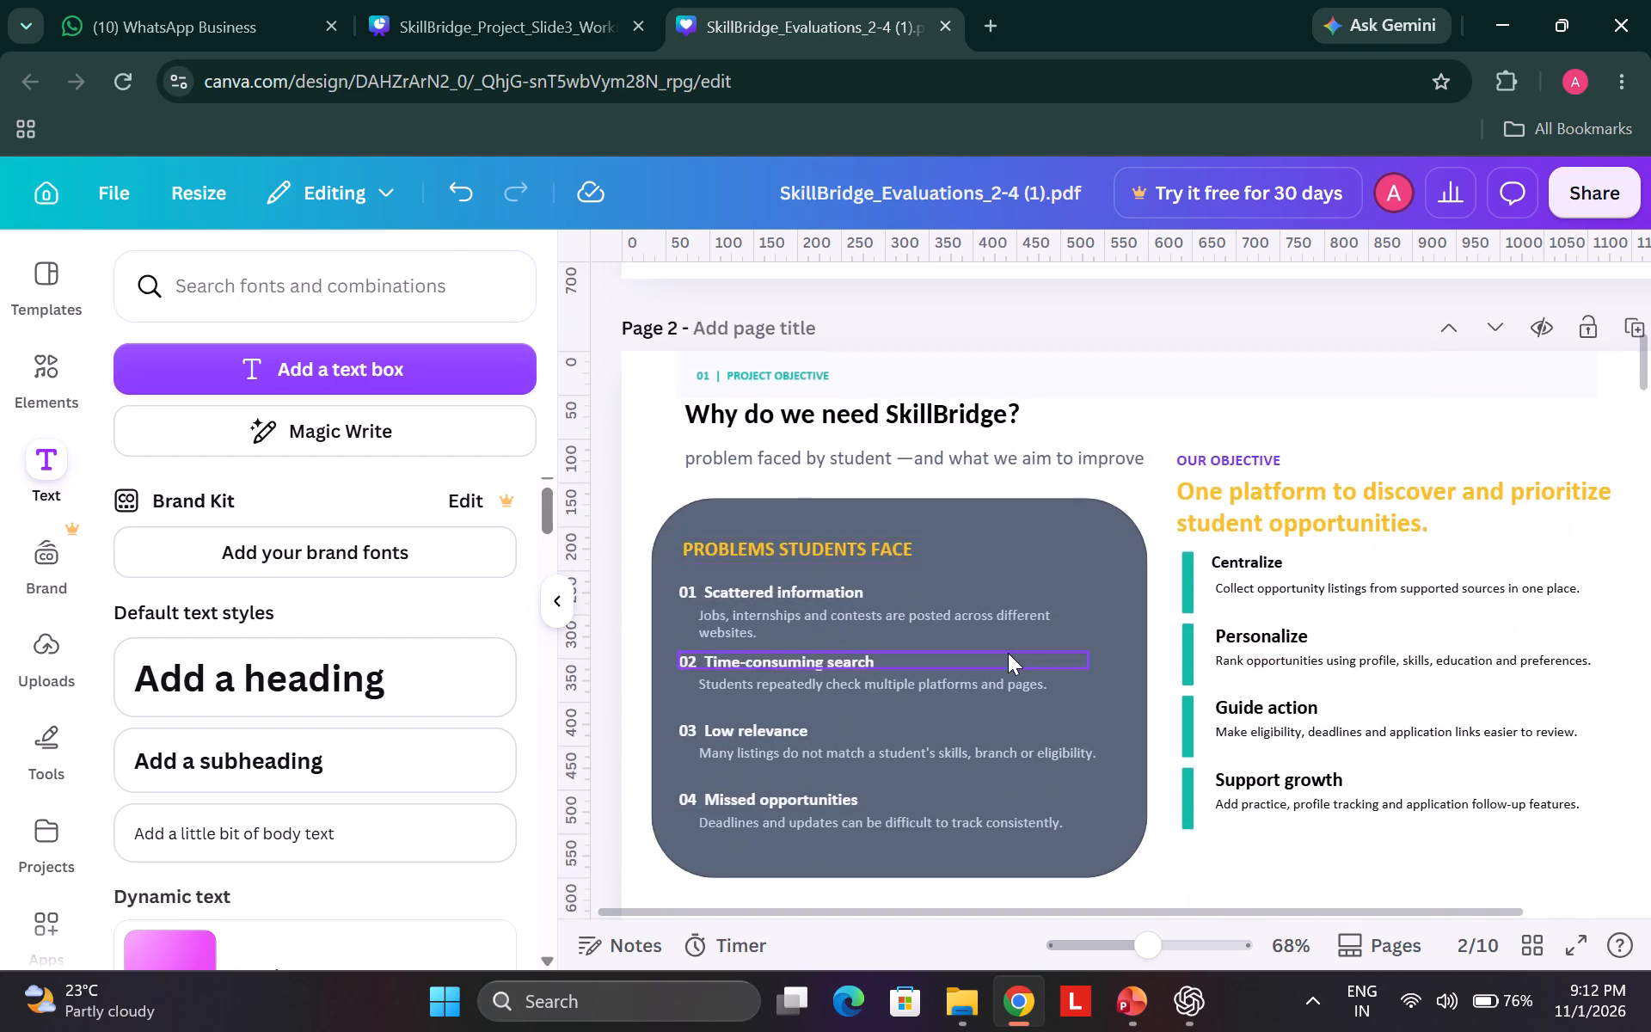
{"action": "scroll", "coordinate": [1008, 653], "scroll_direction": "down", "scroll_amount": 1}
{"action": "scroll", "coordinate": [1008, 653], "scroll_direction": "up", "scroll_amount": 2}
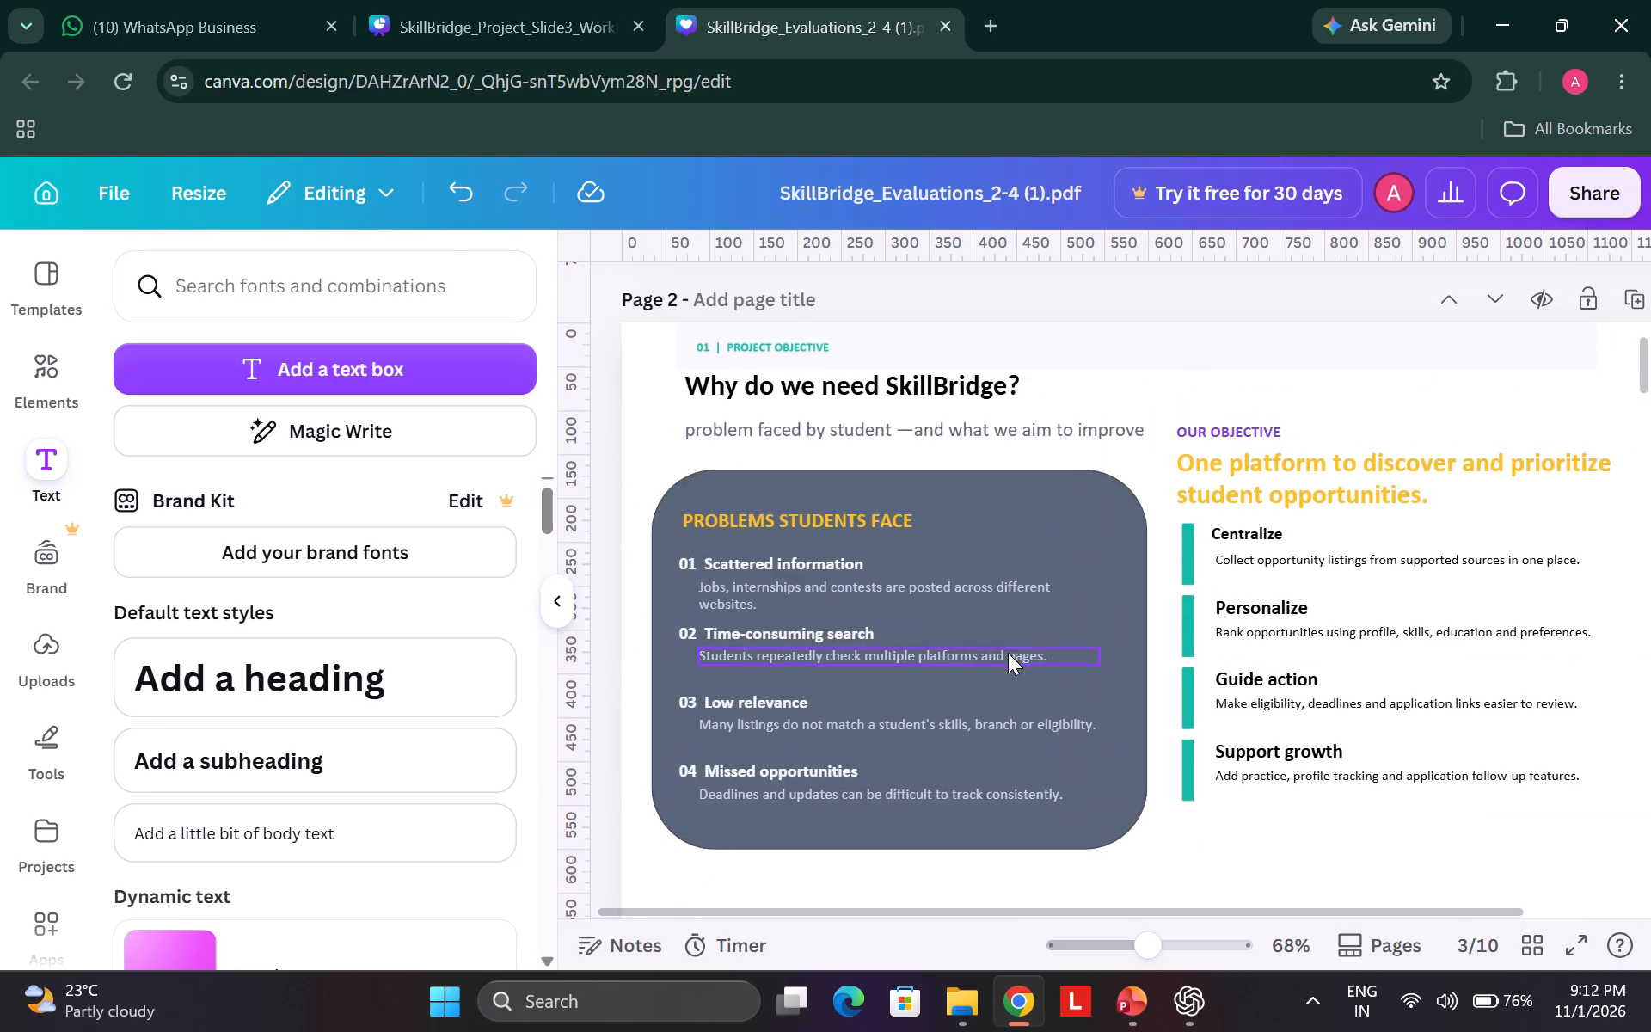
{"action": "scroll", "coordinate": [1008, 653], "scroll_direction": "up", "scroll_amount": 1}
{"action": "scroll", "coordinate": [1008, 653], "scroll_direction": "down", "scroll_amount": 2}
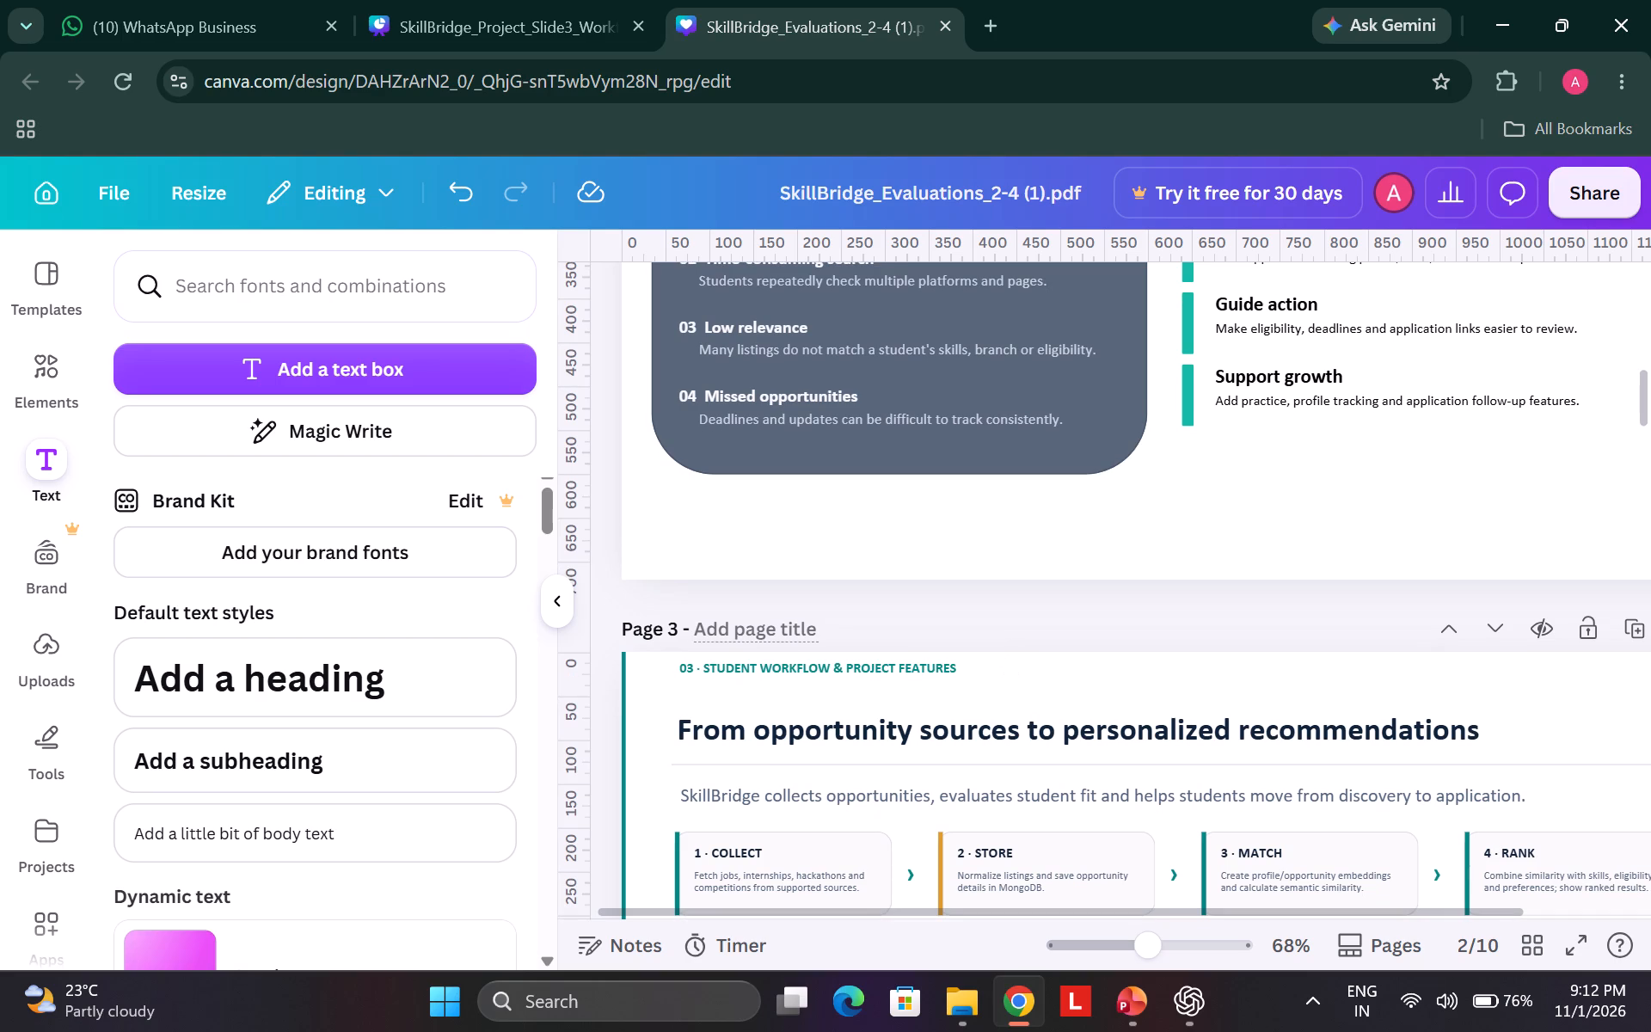
Change the prefix of page 3's "STUDENT WORKFLOW & PROJECT FEATURES" section label to "02 |".
{"action": "left_click", "coordinate": [692, 663]}
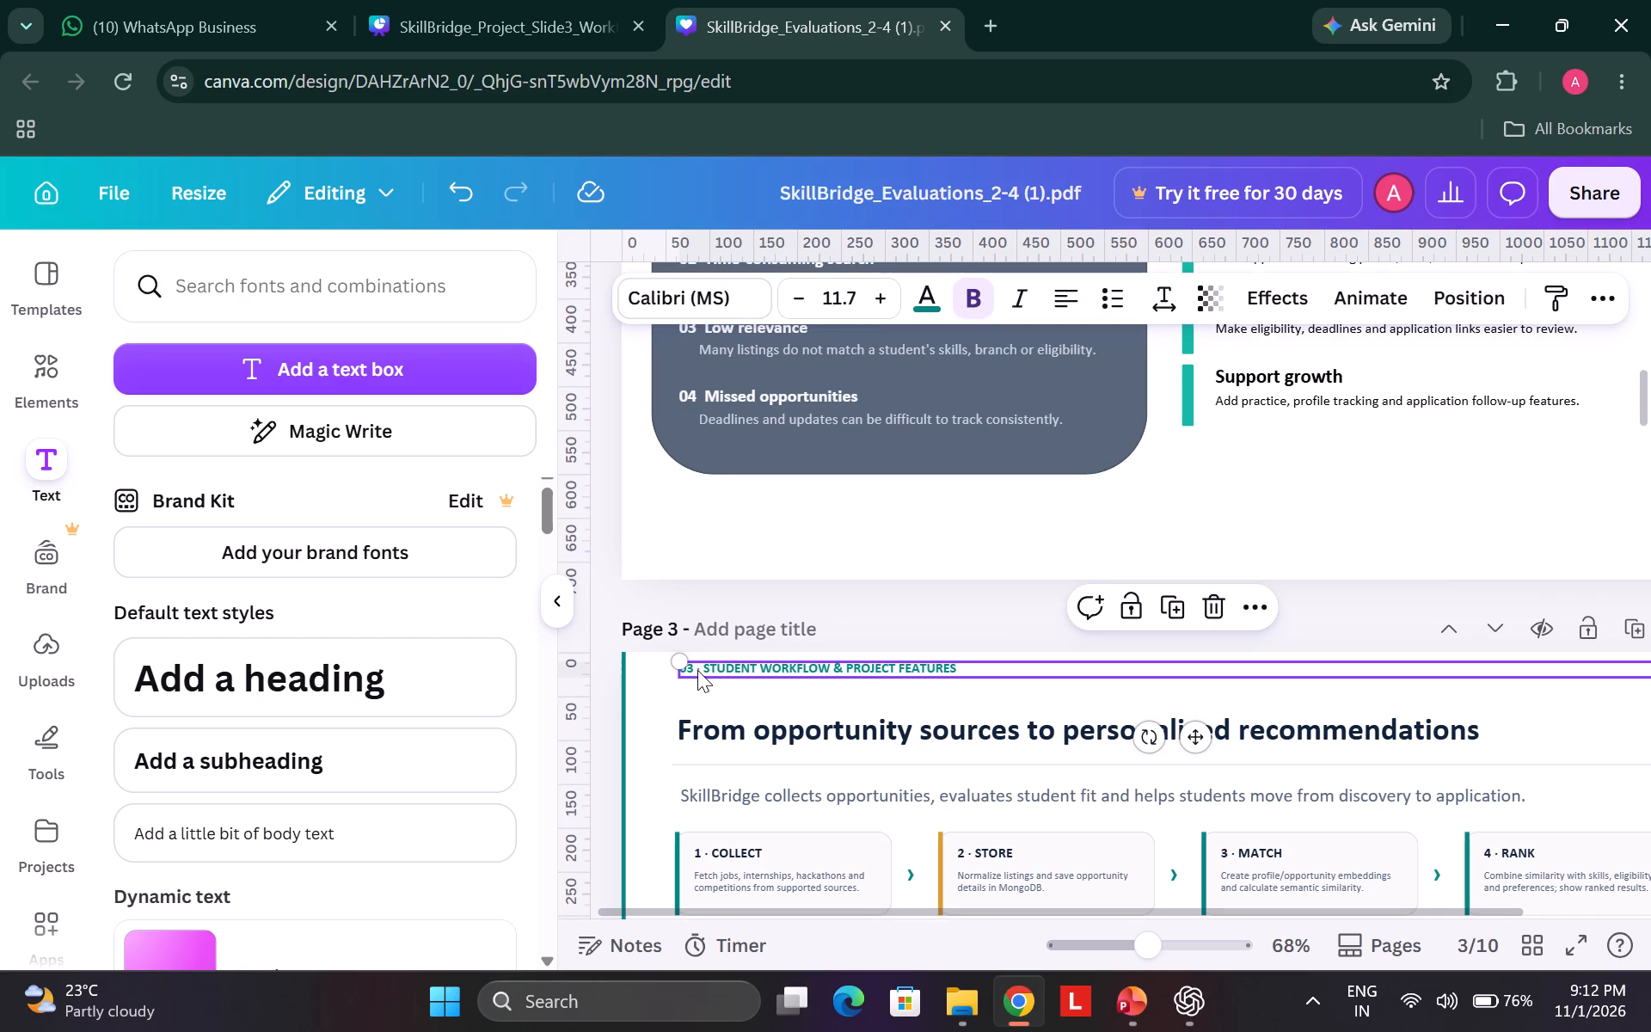
{"action": "left_click", "coordinate": [697, 670]}
{"action": "left_click", "coordinate": [697, 670]}
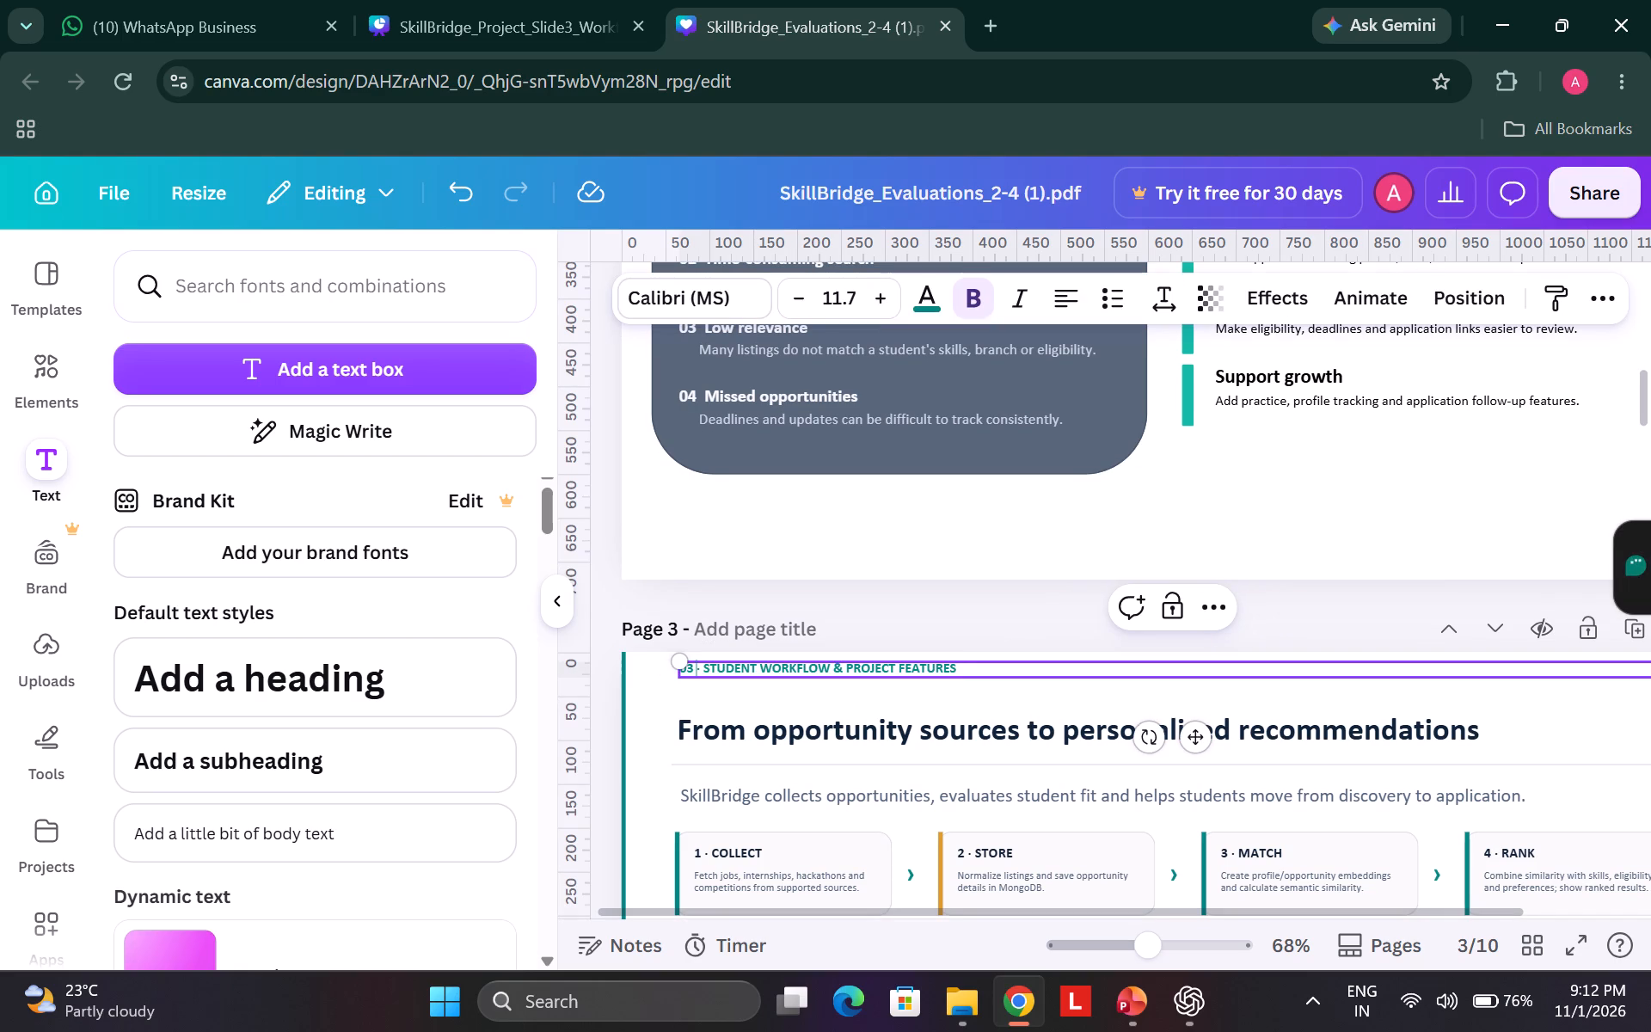
{"action": "key", "text": "BackSpace"}
{"action": "key", "text": "BackSpace"}
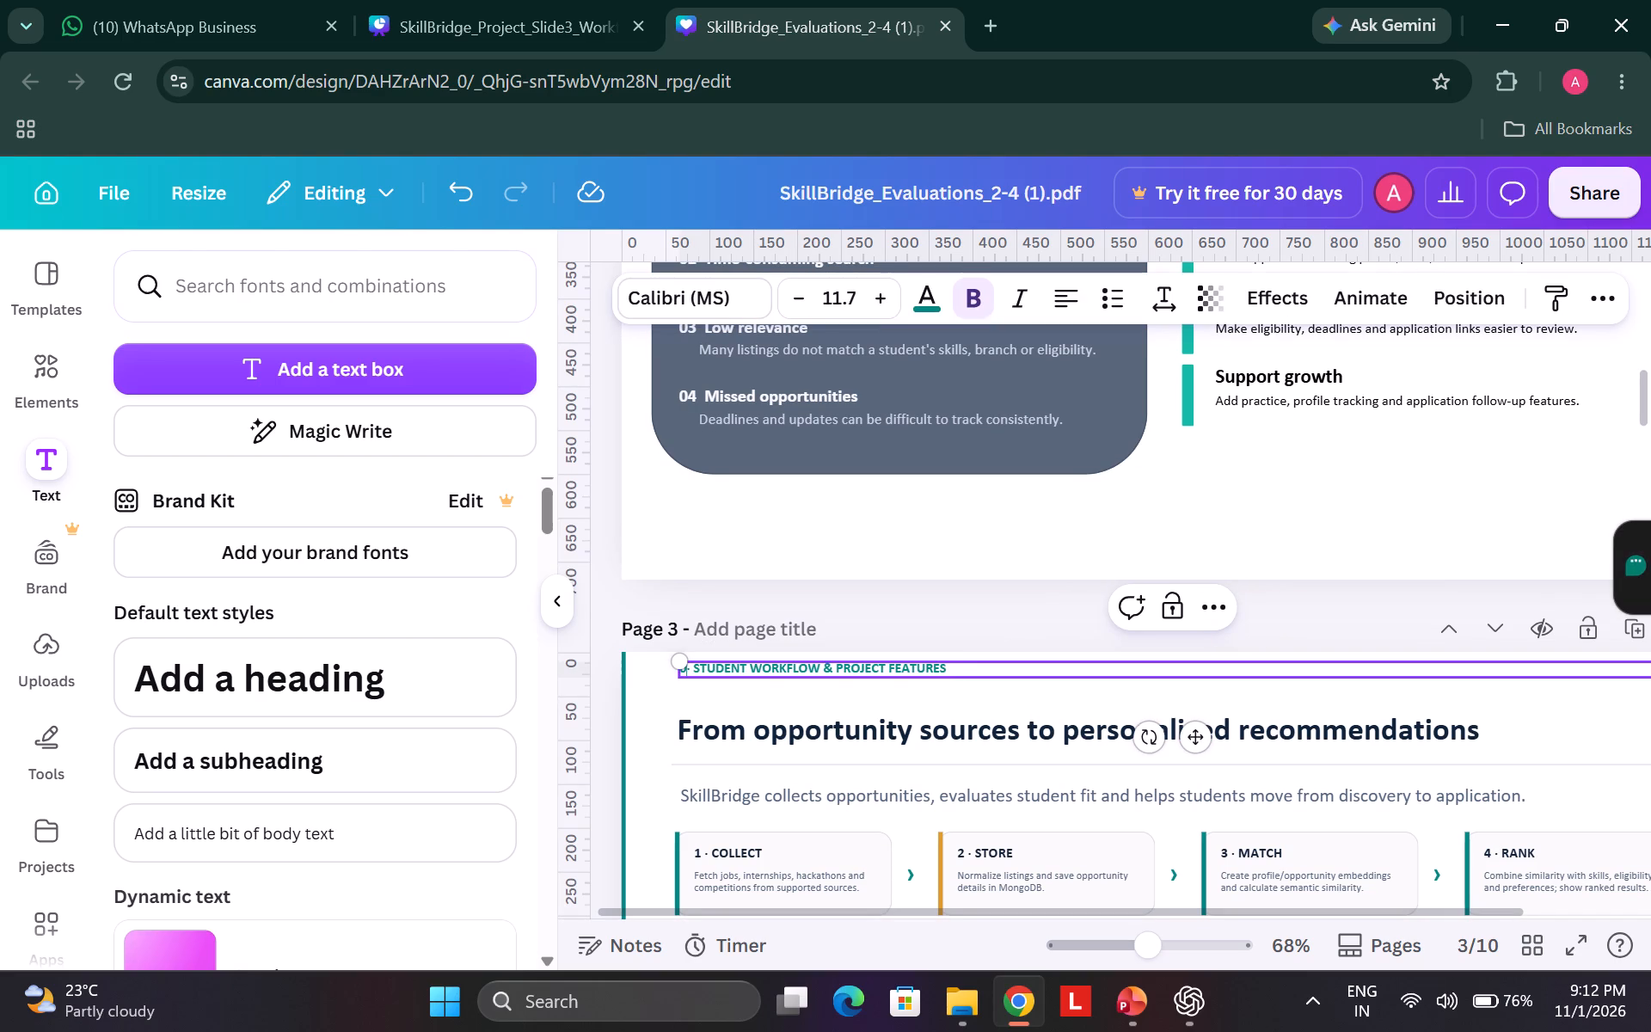
{"action": "key", "text": "2"}
{"action": "key", "text": "Right"}
{"action": "key", "text": "Right"}
{"action": "key", "text": "Left"}
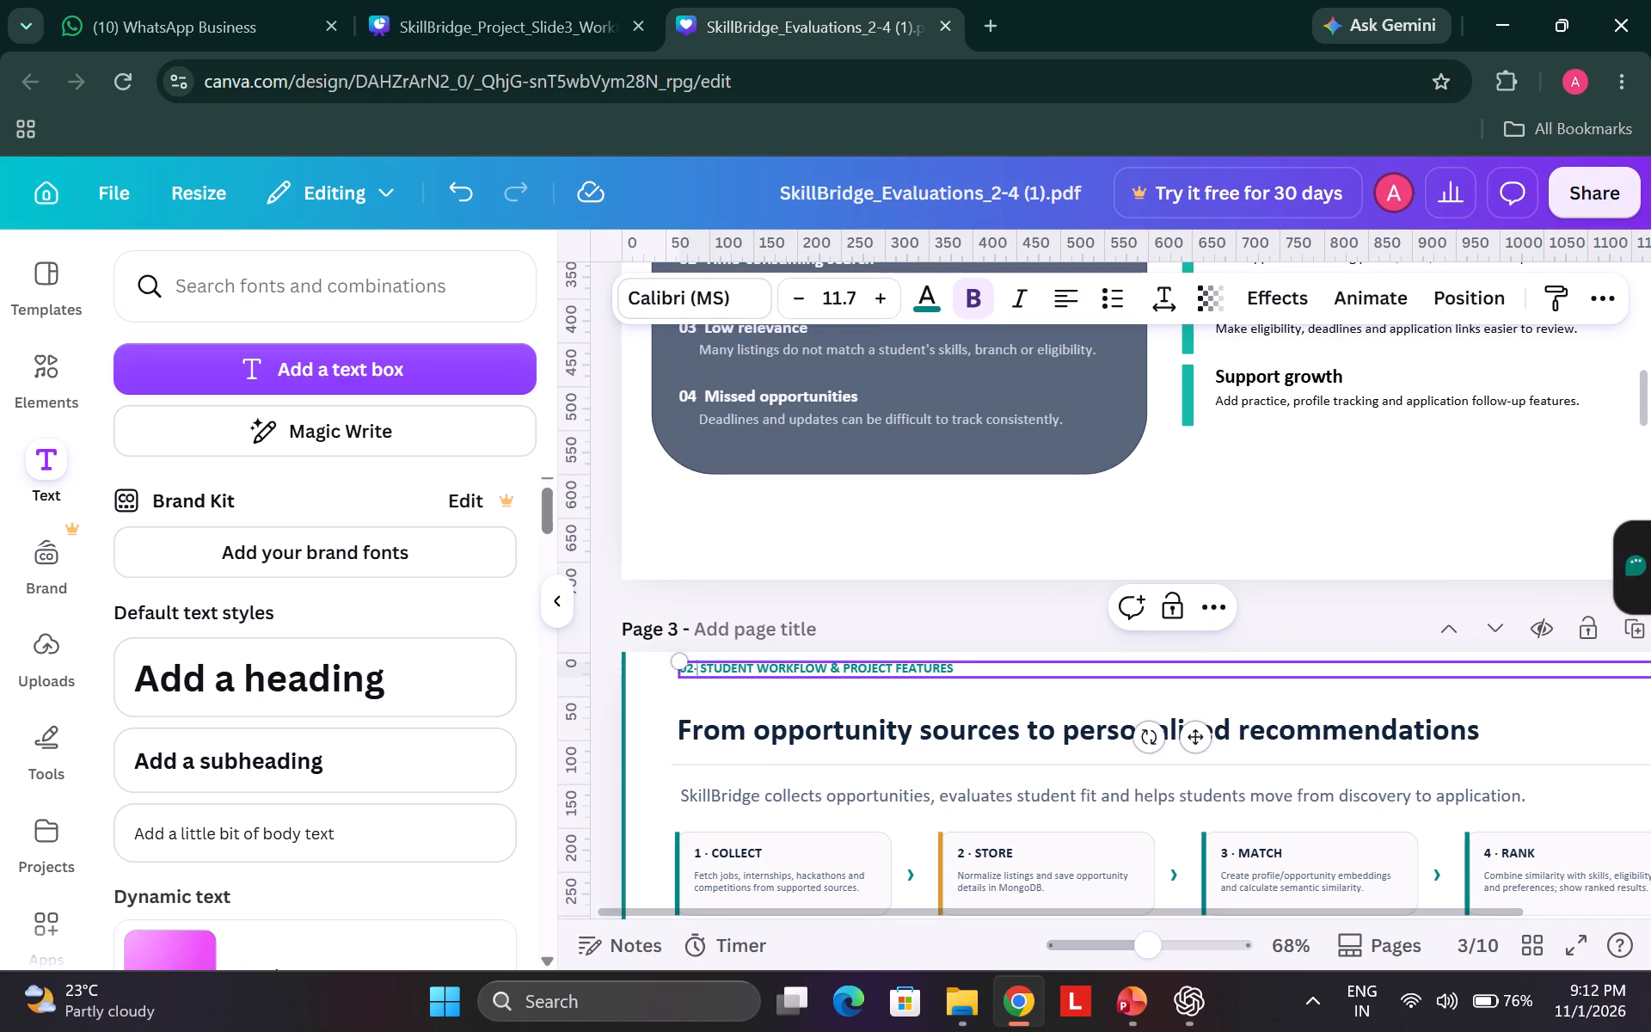
{"action": "key", "text": "BackSpace"}
{"action": "key", "text": "space"}
{"action": "type", "text": "|"}
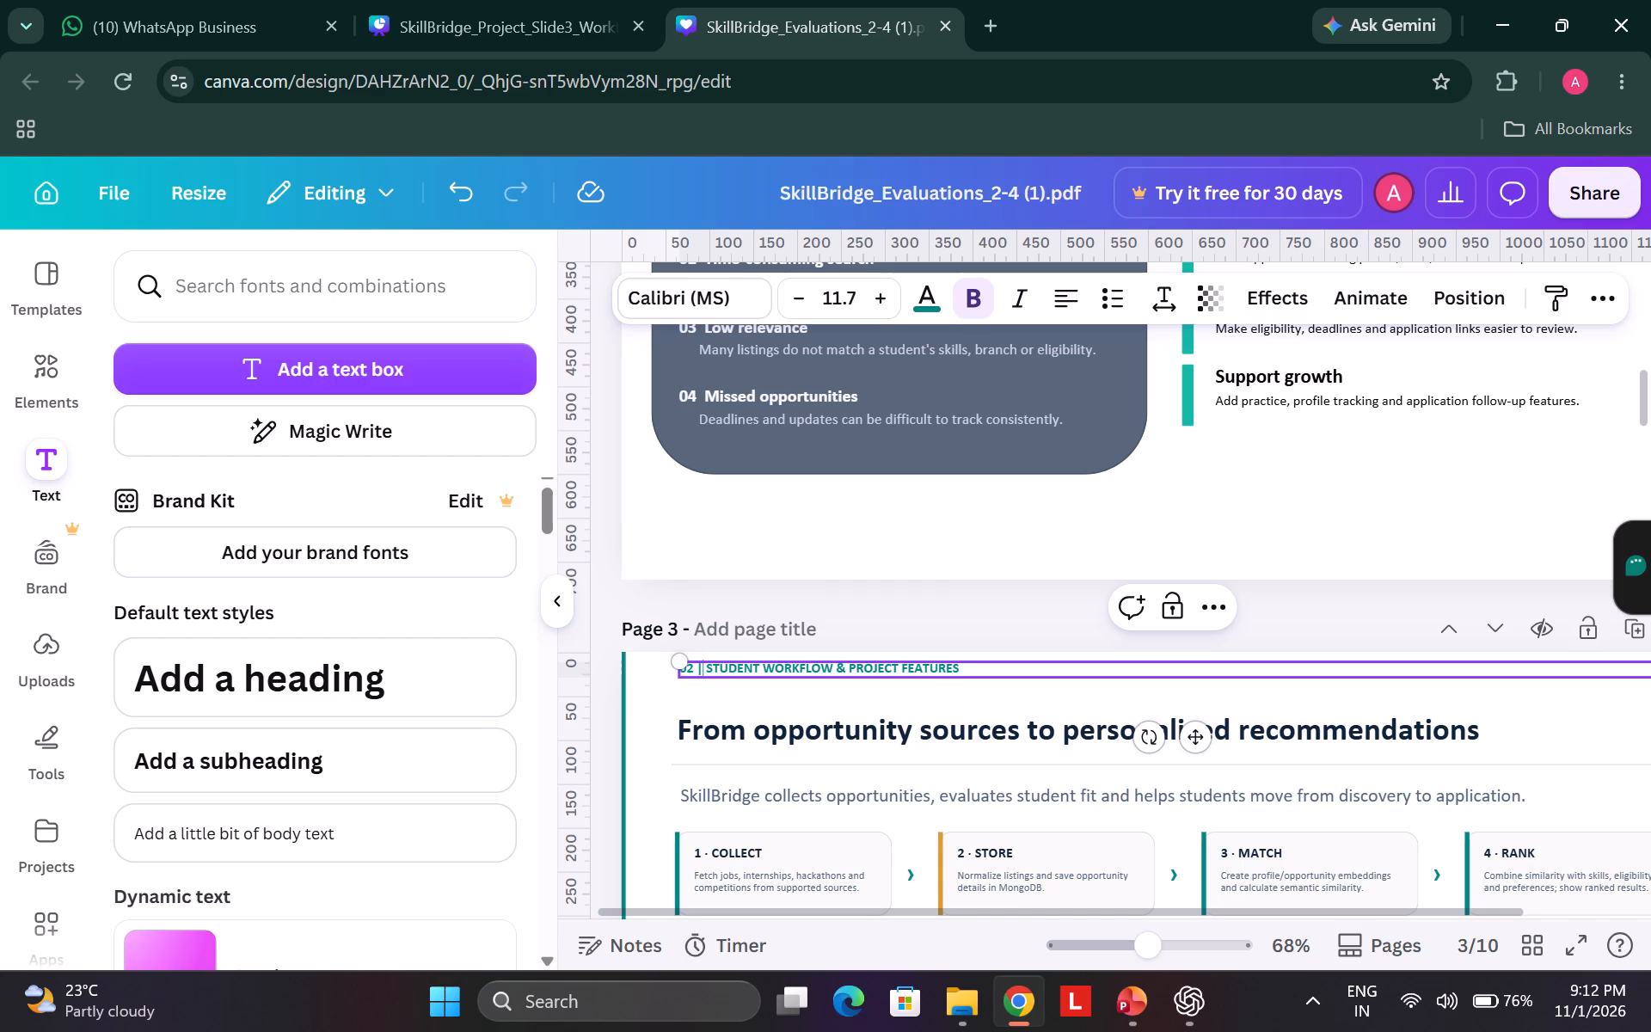
{"action": "left_click", "coordinate": [656, 682]}
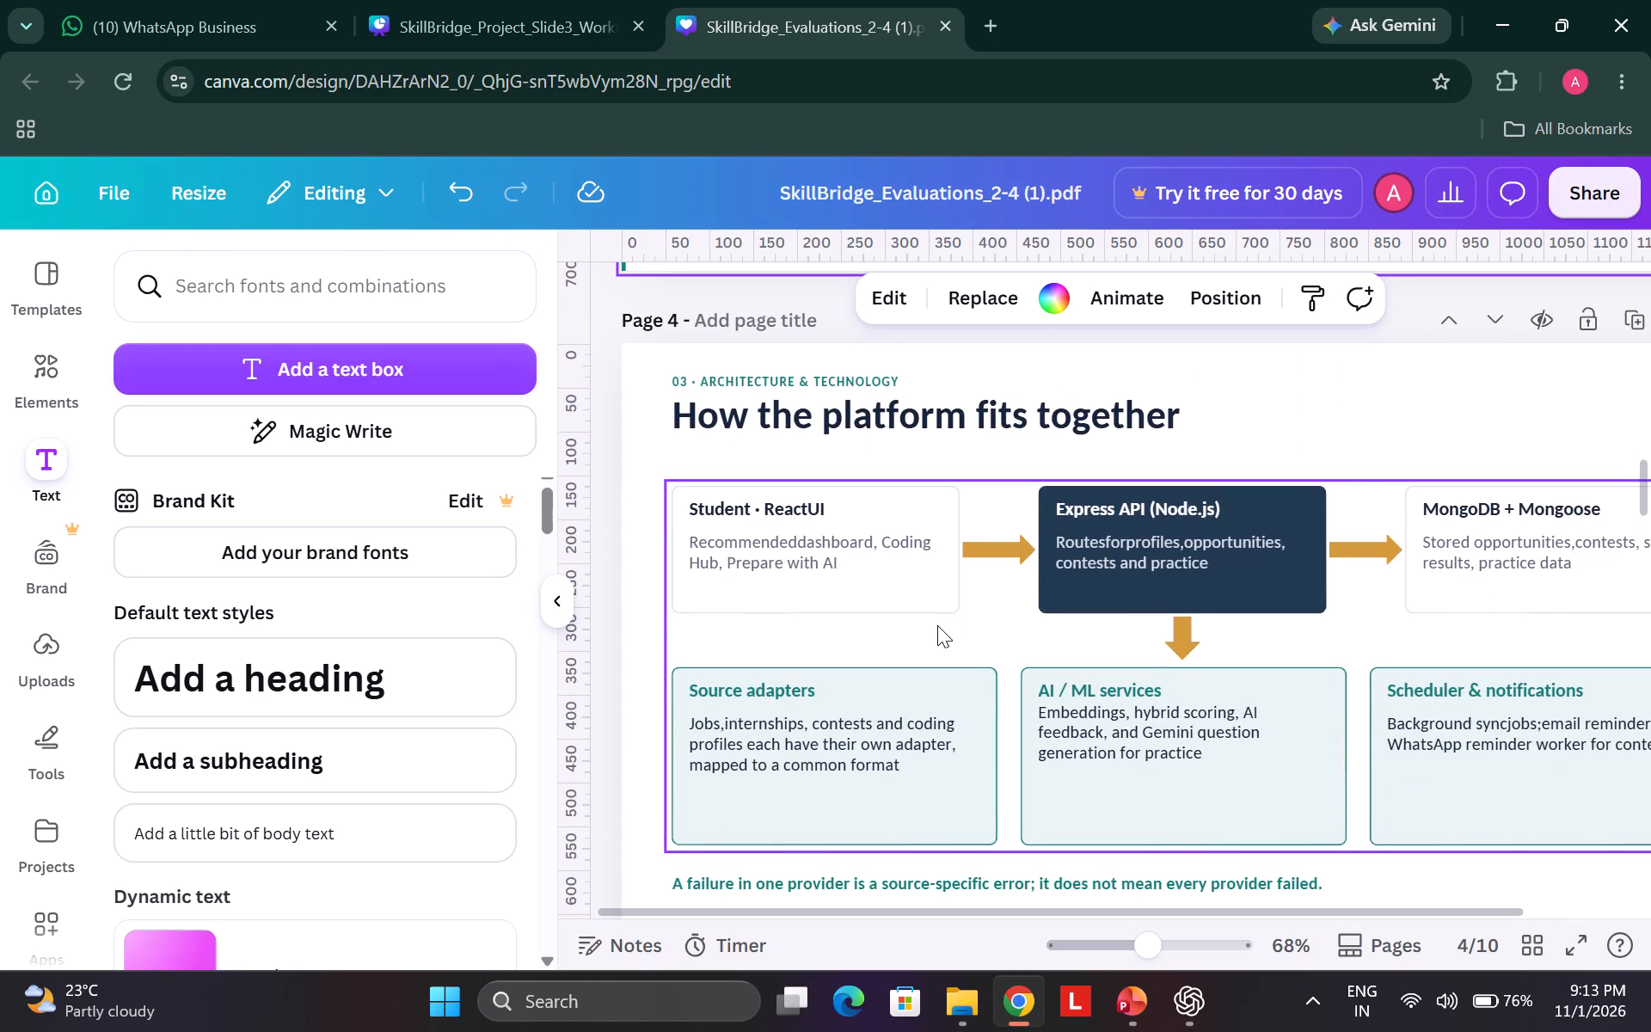
{"action": "scroll", "coordinate": [937, 625], "scroll_direction": "down", "scroll_amount": 1}
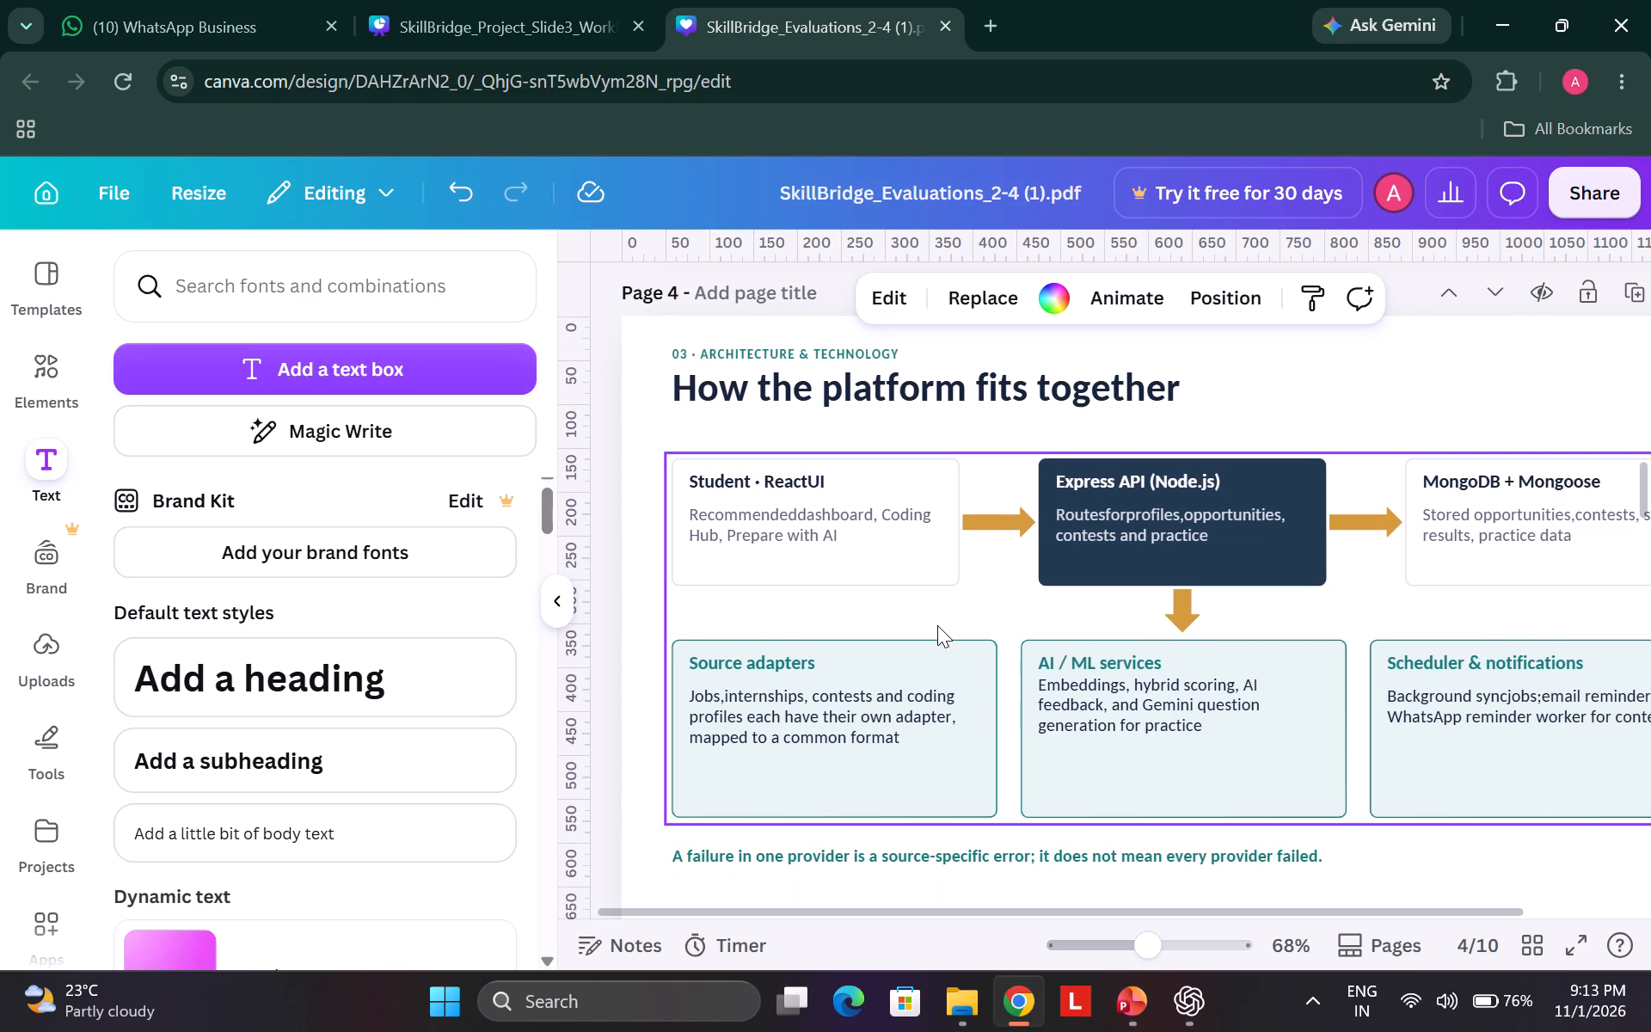
{"action": "scroll", "coordinate": [937, 625], "scroll_direction": "down", "scroll_amount": 1}
{"action": "scroll", "coordinate": [850, 693], "scroll_direction": "up", "scroll_amount": 1}
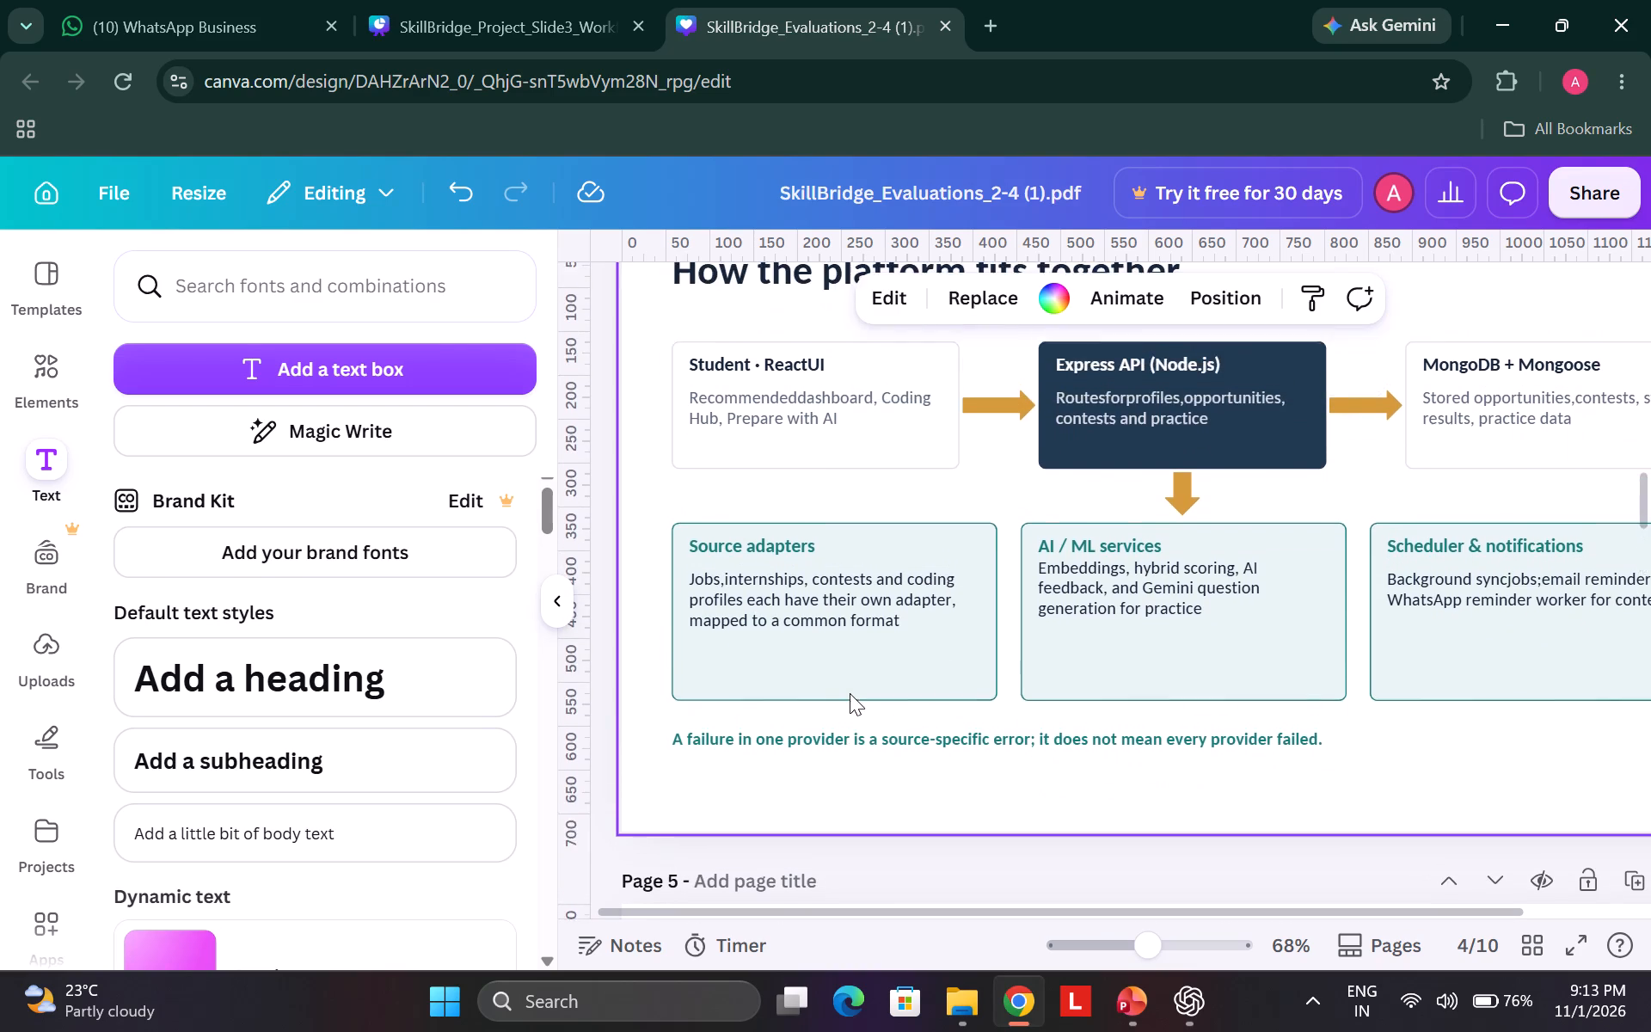
{"action": "scroll", "coordinate": [850, 693], "scroll_direction": "up", "scroll_amount": 1}
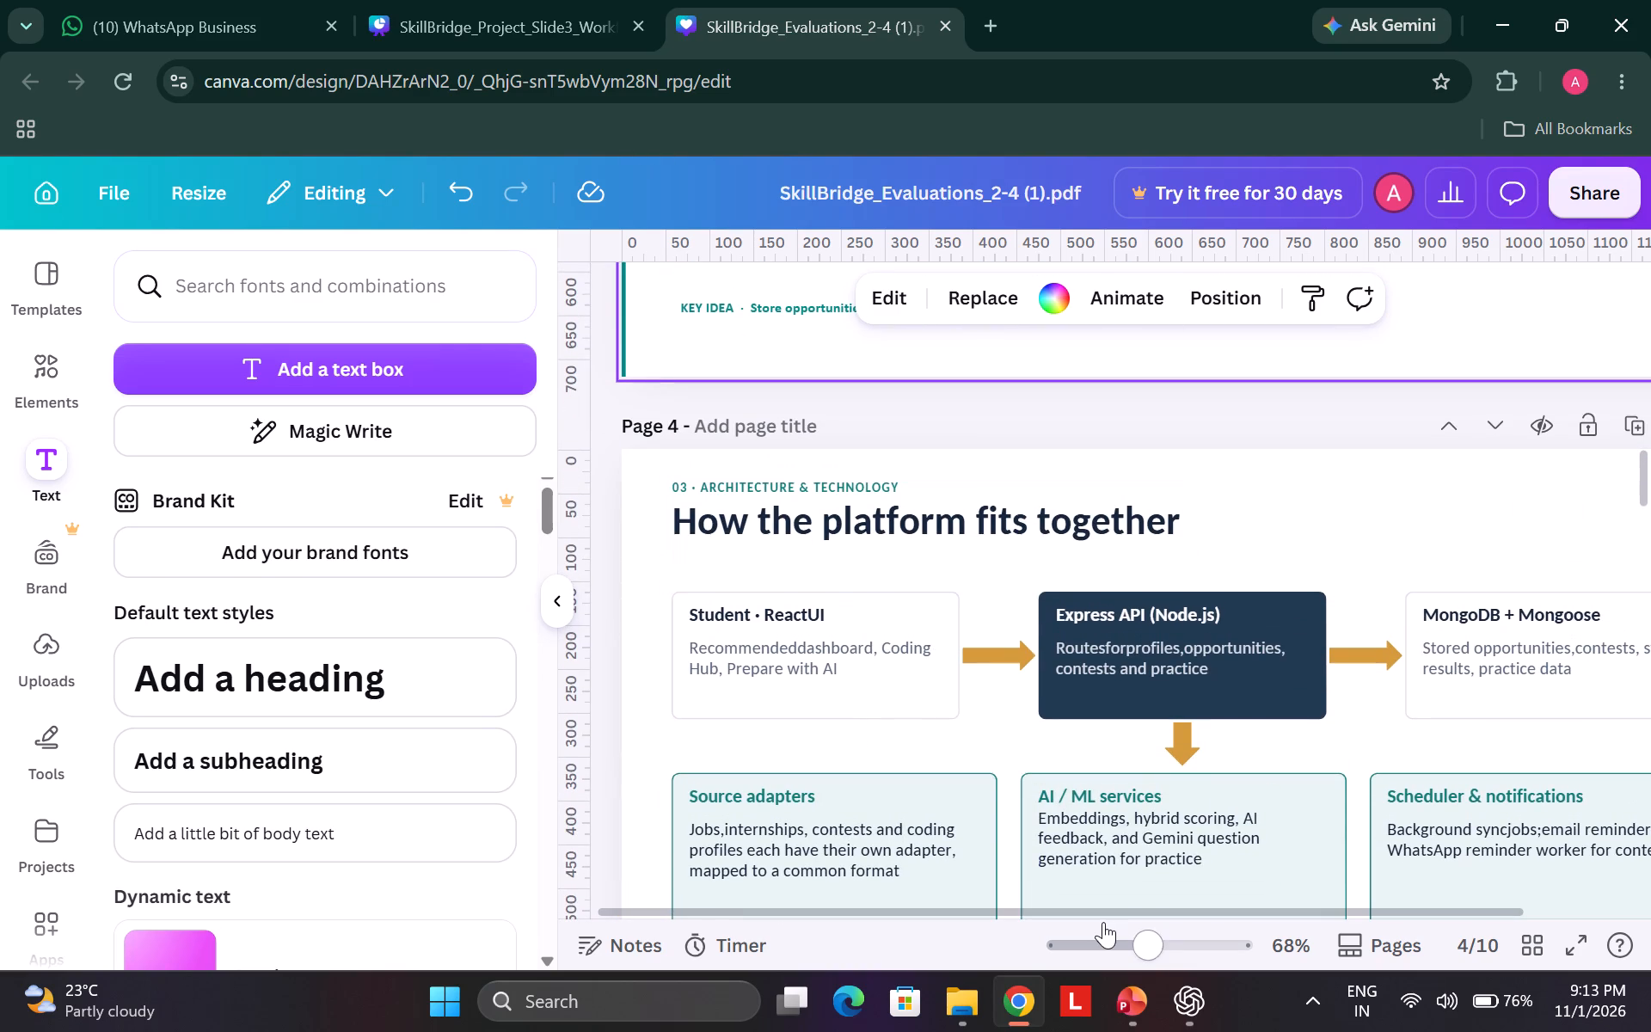
Switch to the StudyMate presentation in PowerPoint and browse its slides for reference, displaying slide 3, the student workflow and features slide.
{"action": "left_click", "coordinate": [1129, 981]}
{"action": "scroll", "coordinate": [987, 662], "scroll_direction": "down", "scroll_amount": 1}
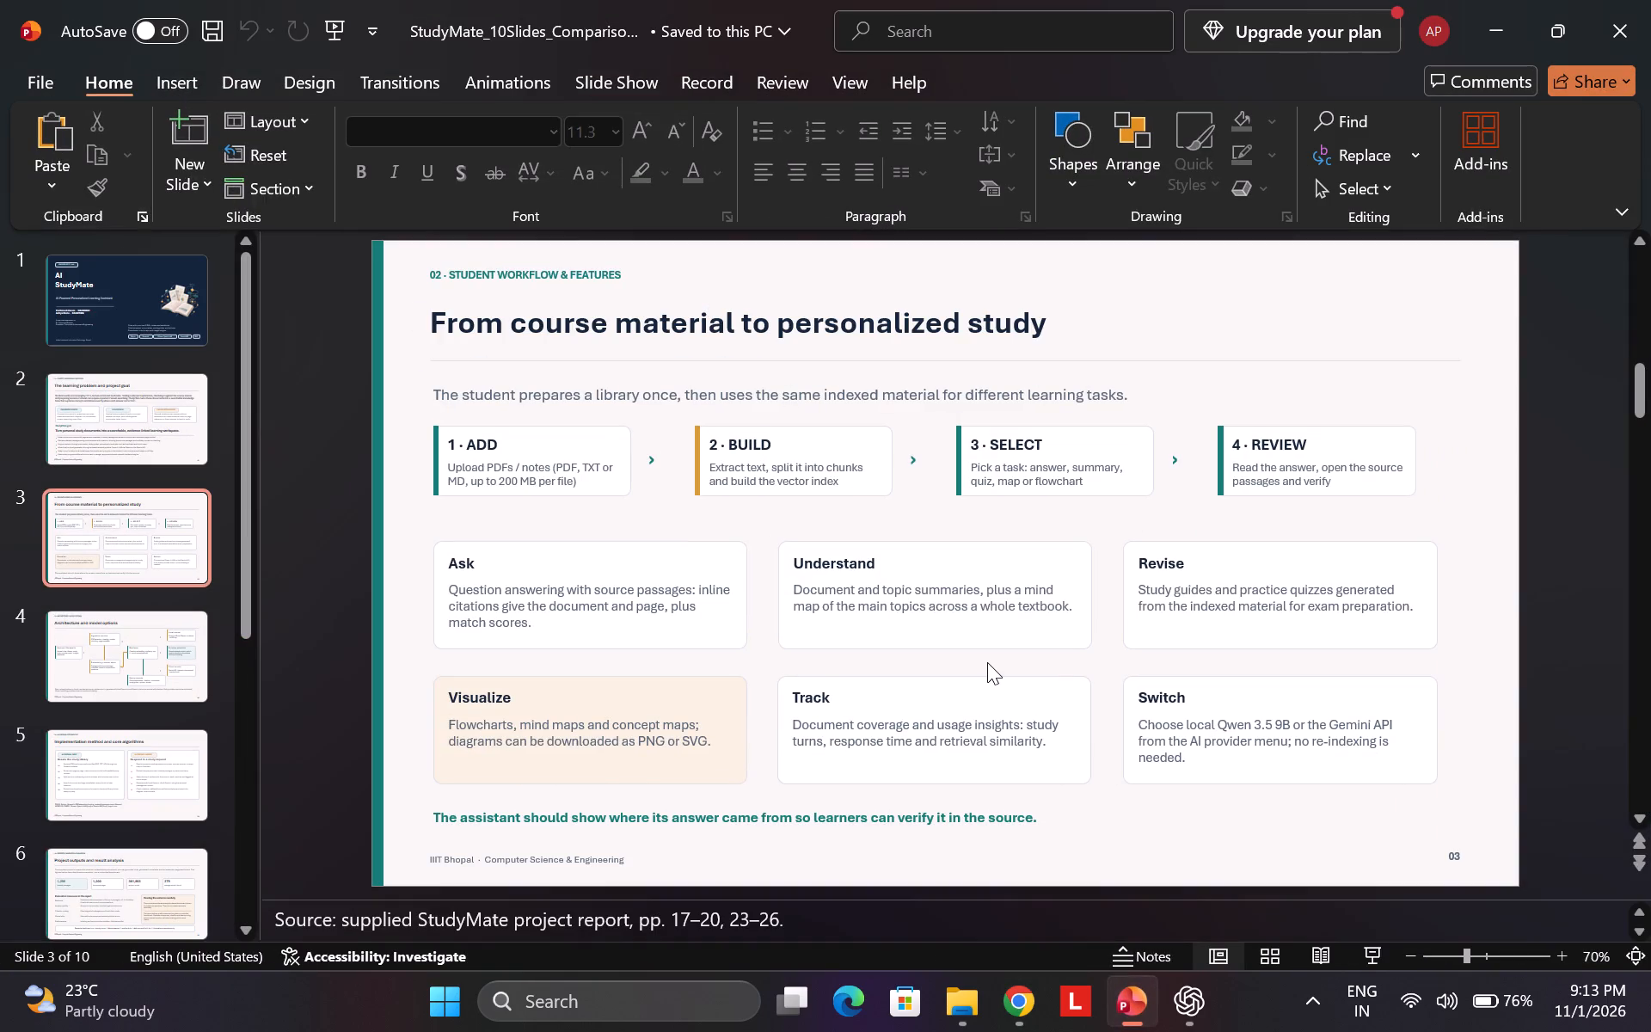
{"action": "scroll", "coordinate": [987, 662], "scroll_direction": "down", "scroll_amount": 1}
{"action": "scroll", "coordinate": [987, 662], "scroll_direction": "left", "scroll_amount": 1}
{"action": "scroll", "coordinate": [987, 662], "scroll_direction": "down", "scroll_amount": 2}
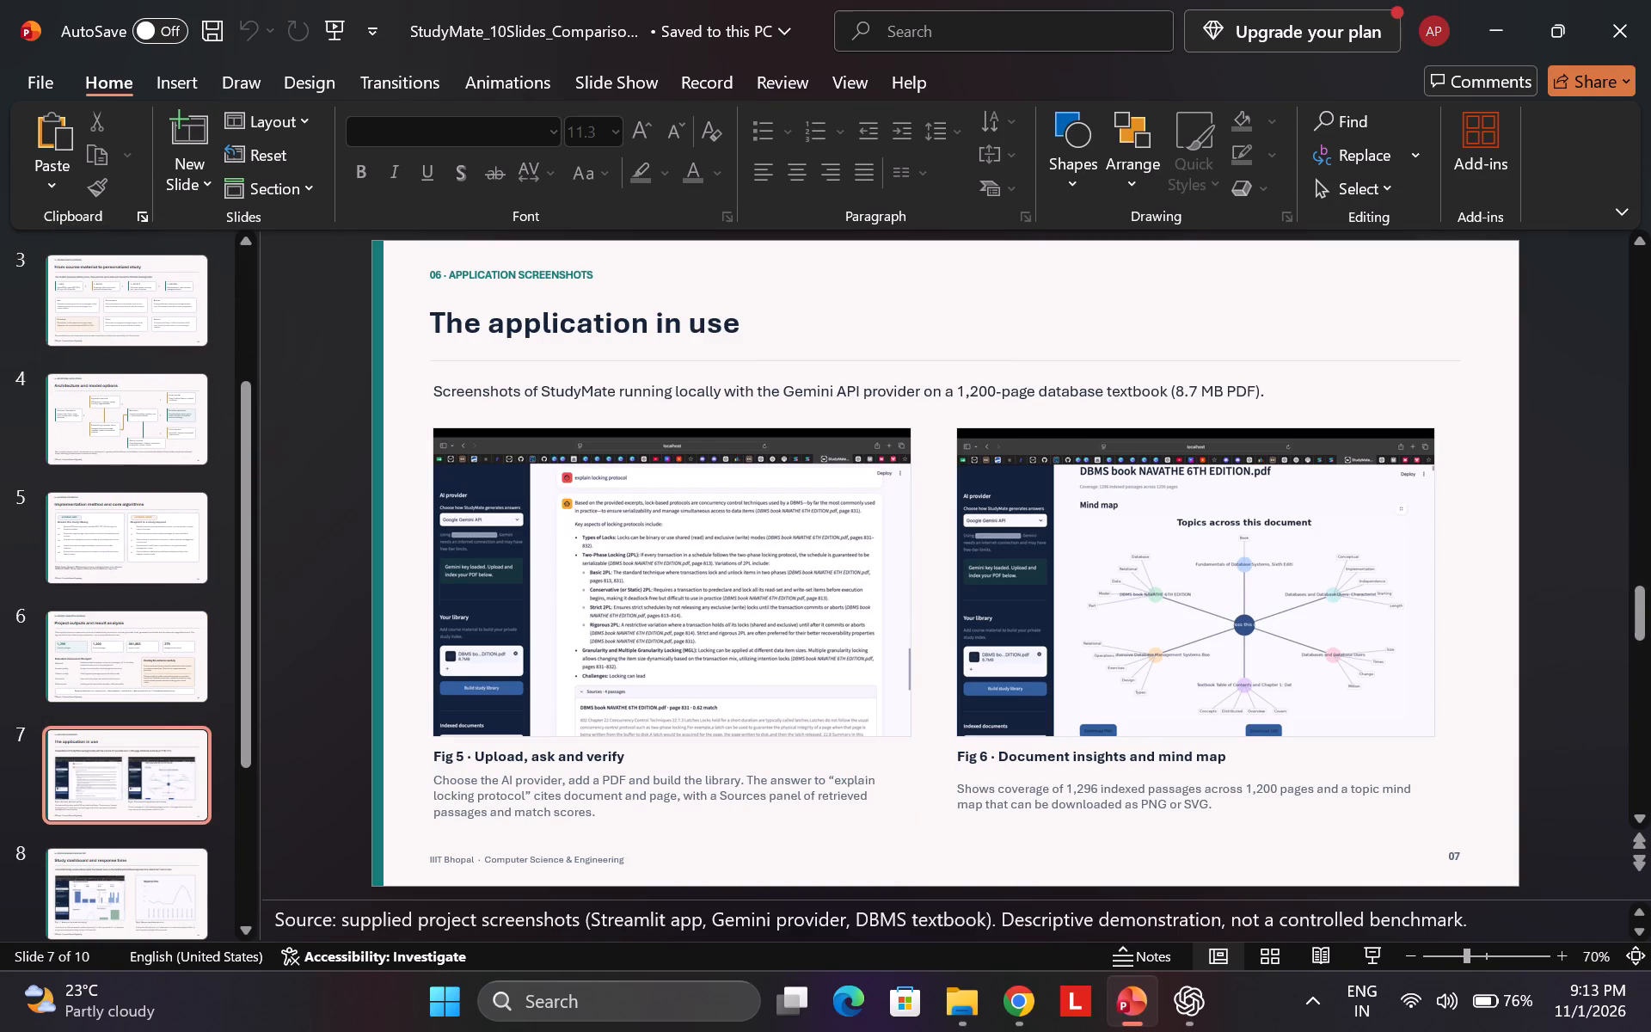
{"action": "scroll", "coordinate": [164, 508], "scroll_direction": "up", "scroll_amount": 1}
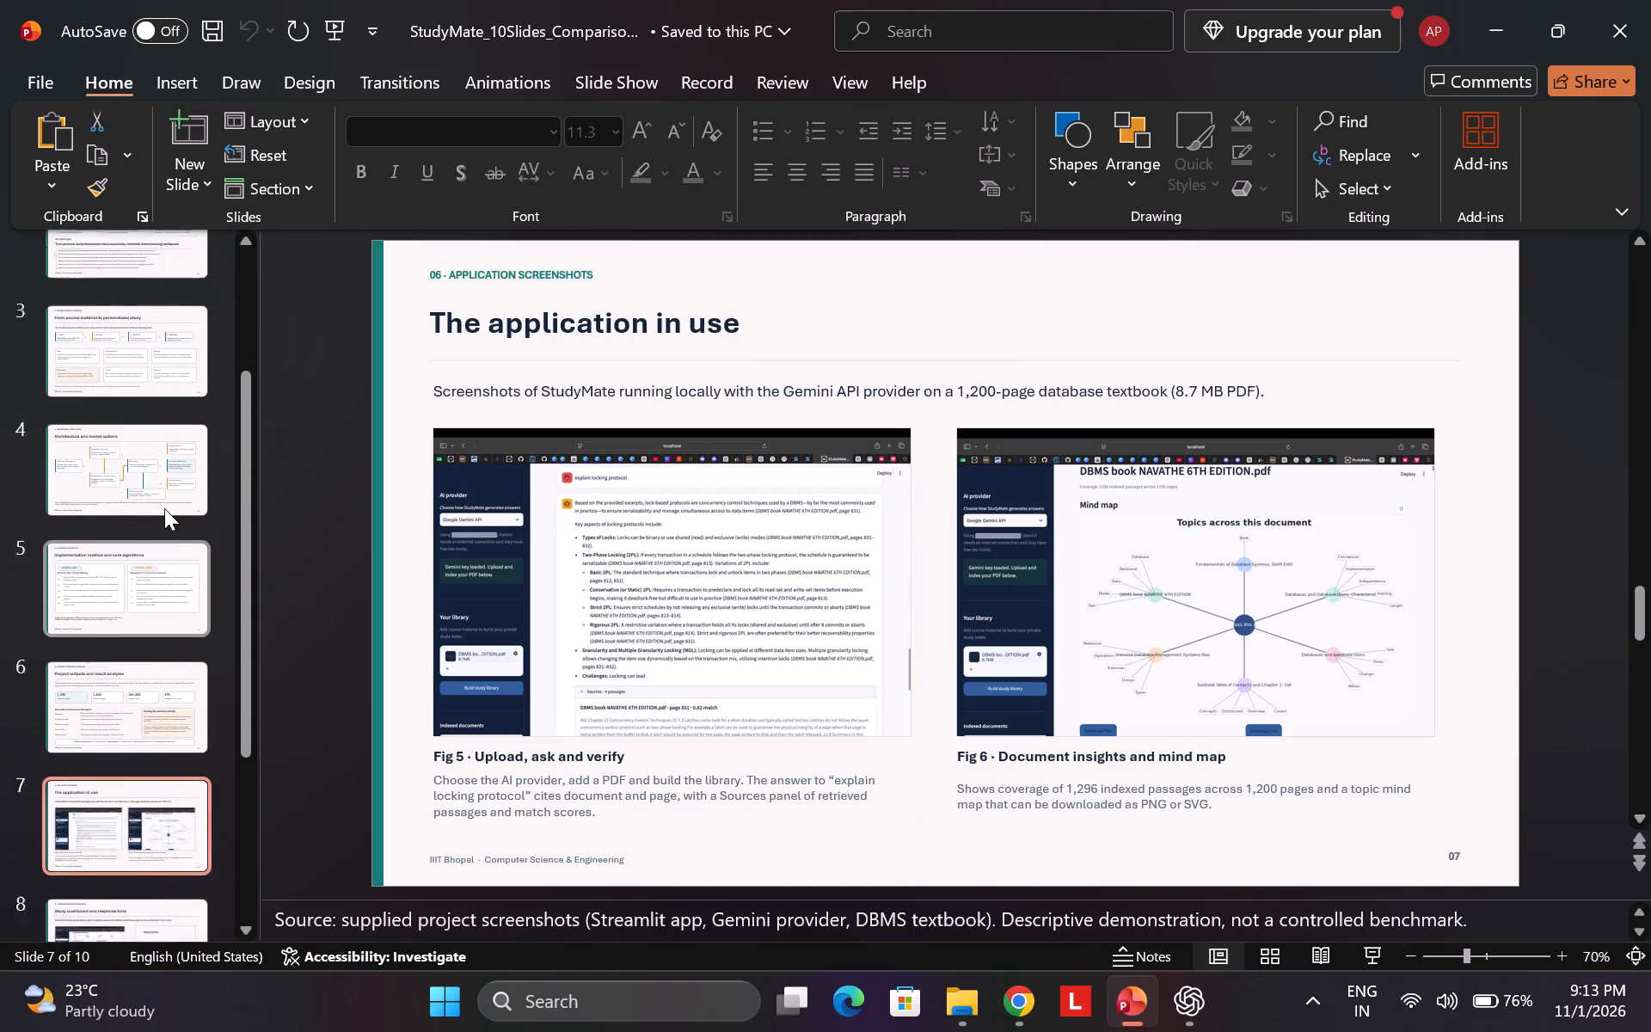
{"action": "scroll", "coordinate": [164, 508], "scroll_direction": "up", "scroll_amount": 1}
{"action": "left_click", "coordinate": [154, 514]}
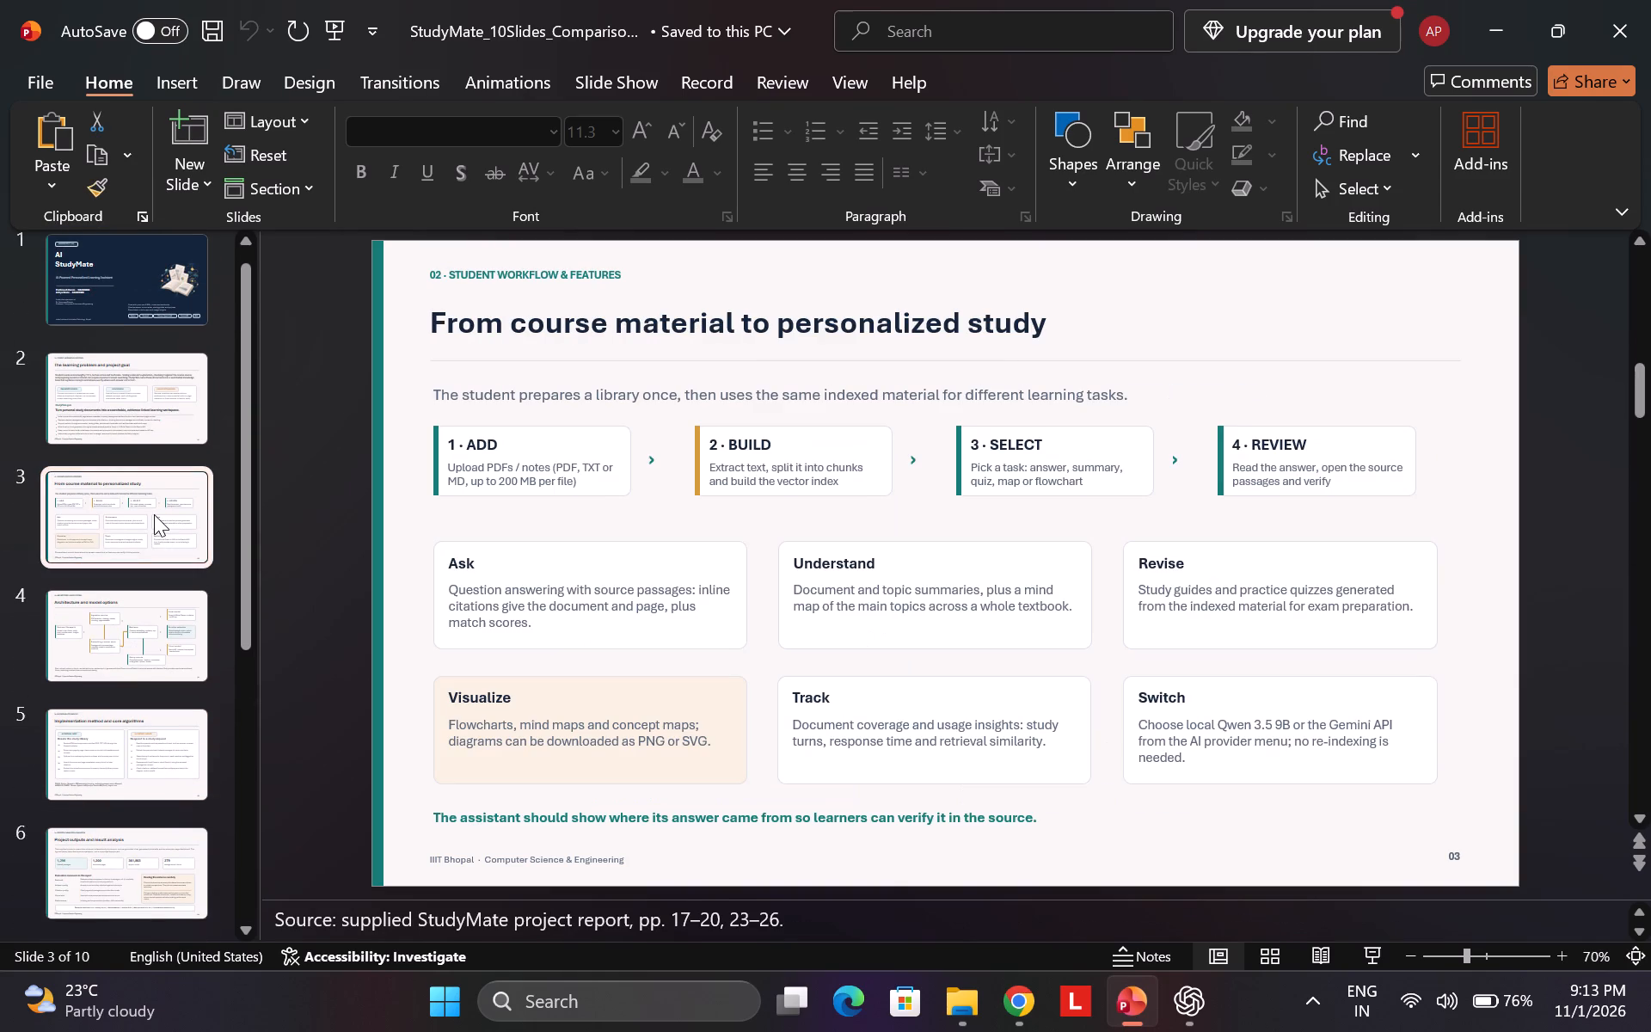
View StudyMate's slide 4, "Architecture and model options", and return to slide 3, the student workflow and features slide.
{"action": "left_click", "coordinate": [92, 635]}
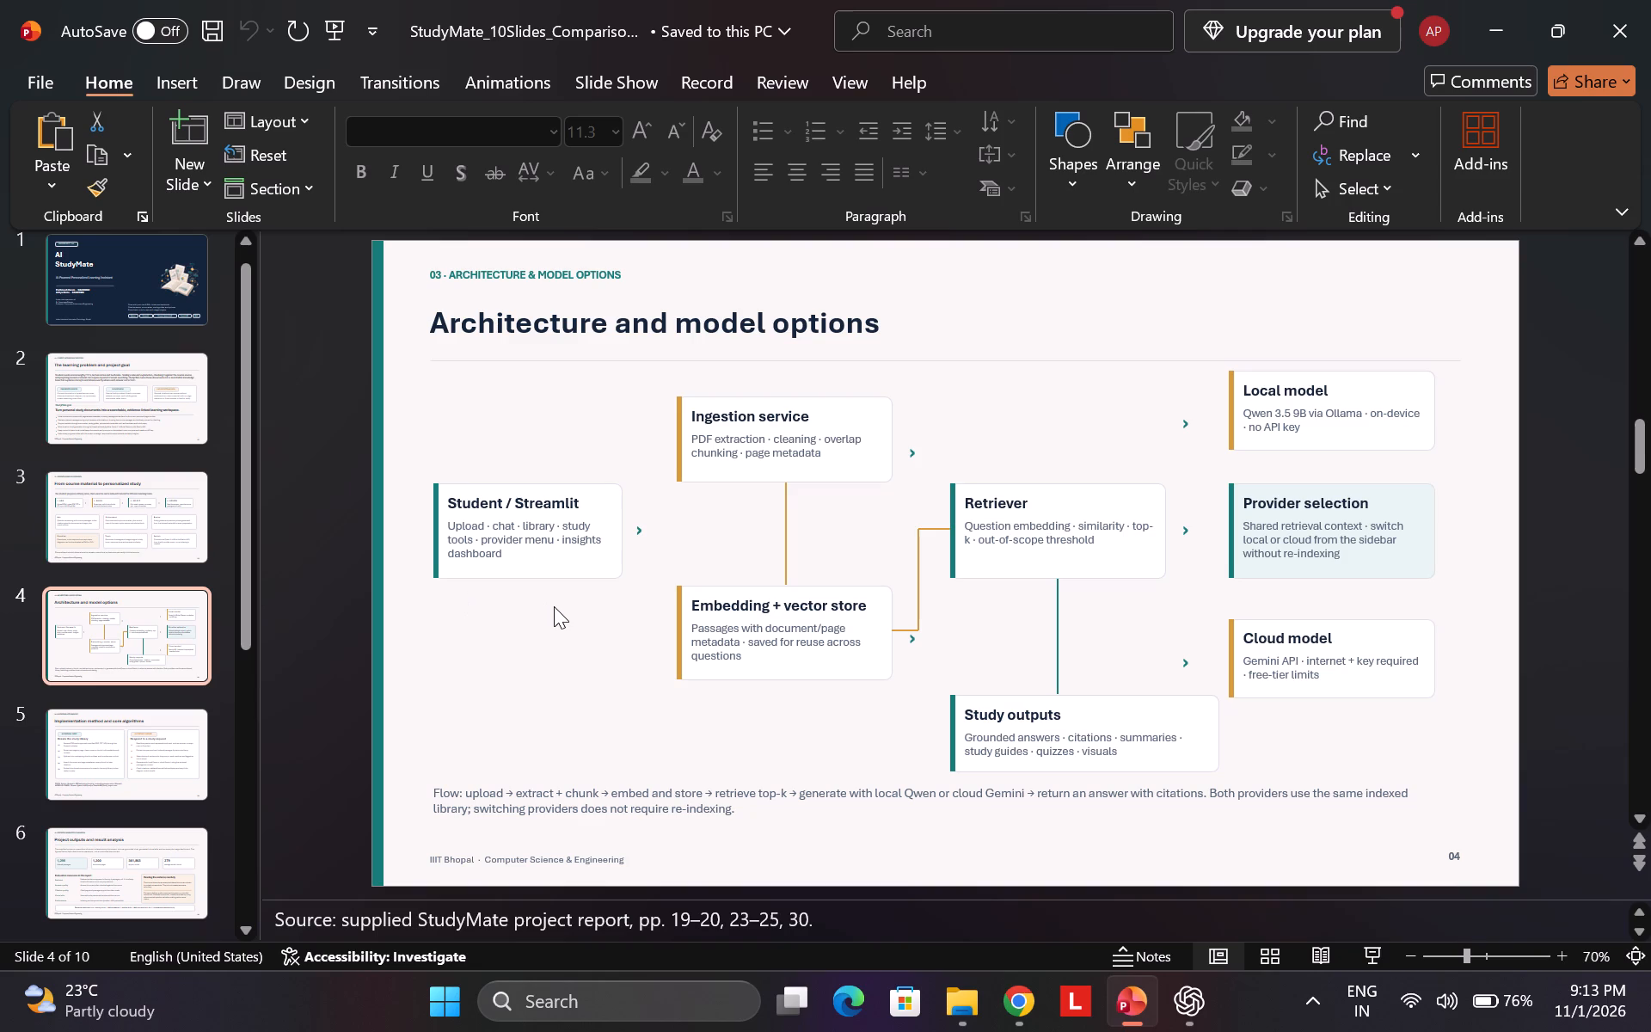
{"action": "left_click", "coordinate": [215, 520]}
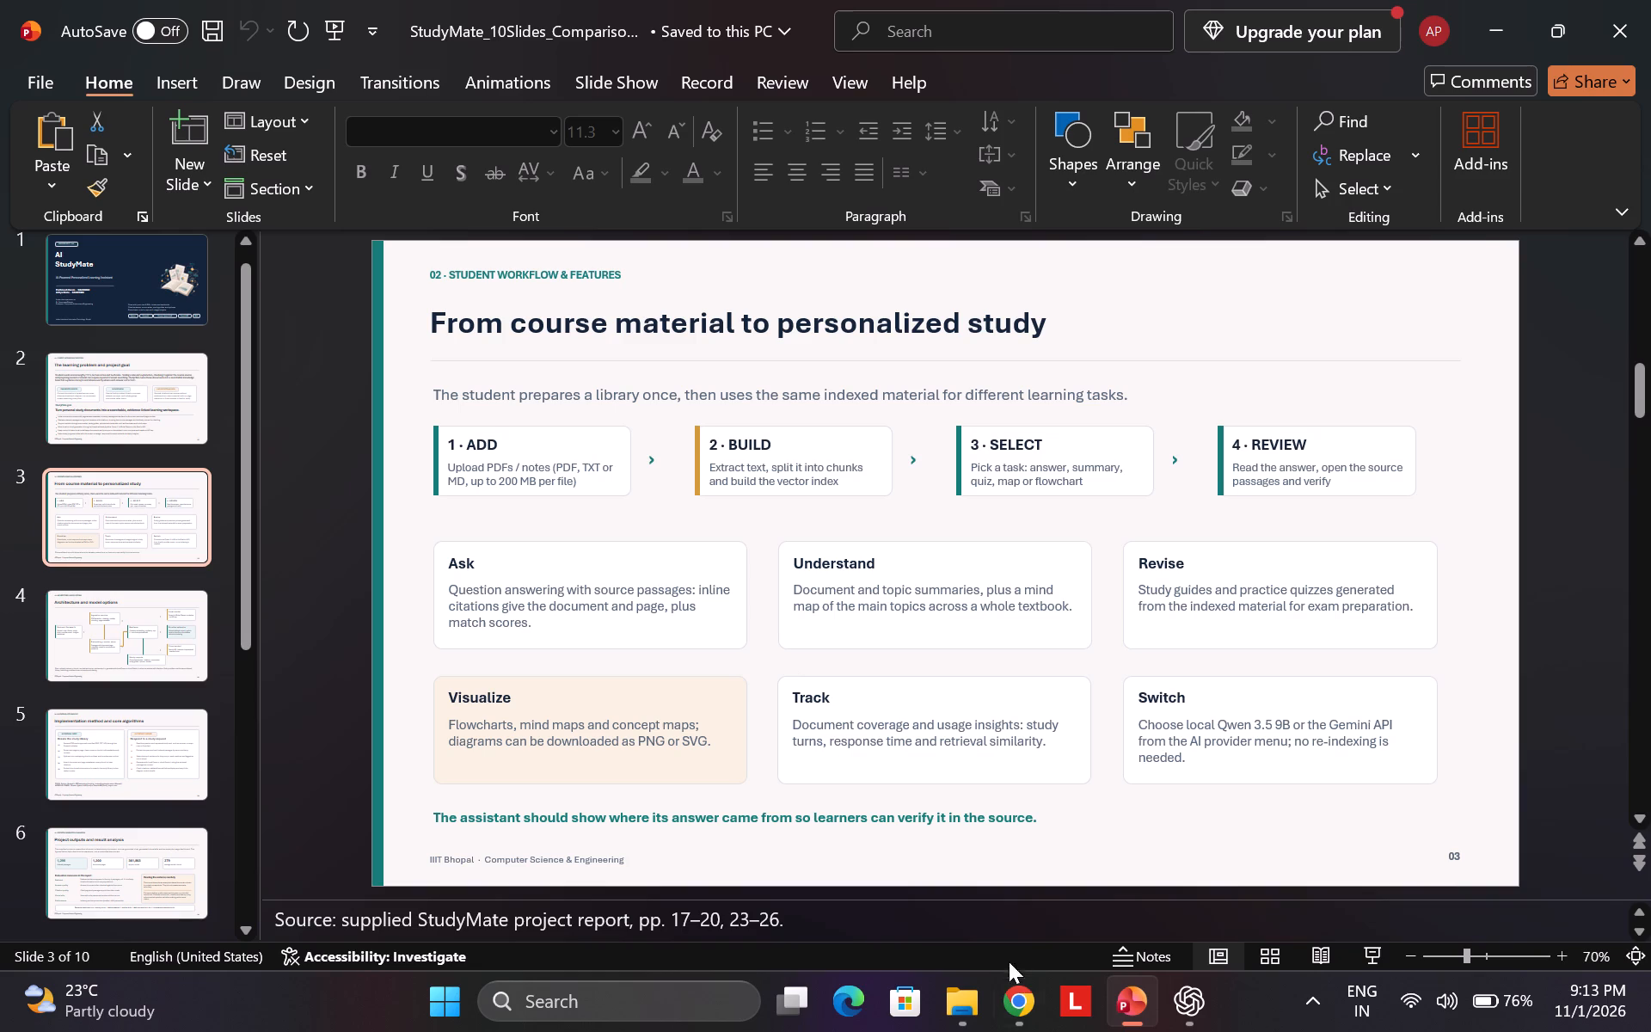
Switch to the SkillBridge deck in Canva in Chrome and review page 3's workflow steps, feature cards and key idea line.
{"action": "left_click", "coordinate": [1025, 1014]}
{"action": "scroll", "coordinate": [900, 506], "scroll_direction": "up", "scroll_amount": 3}
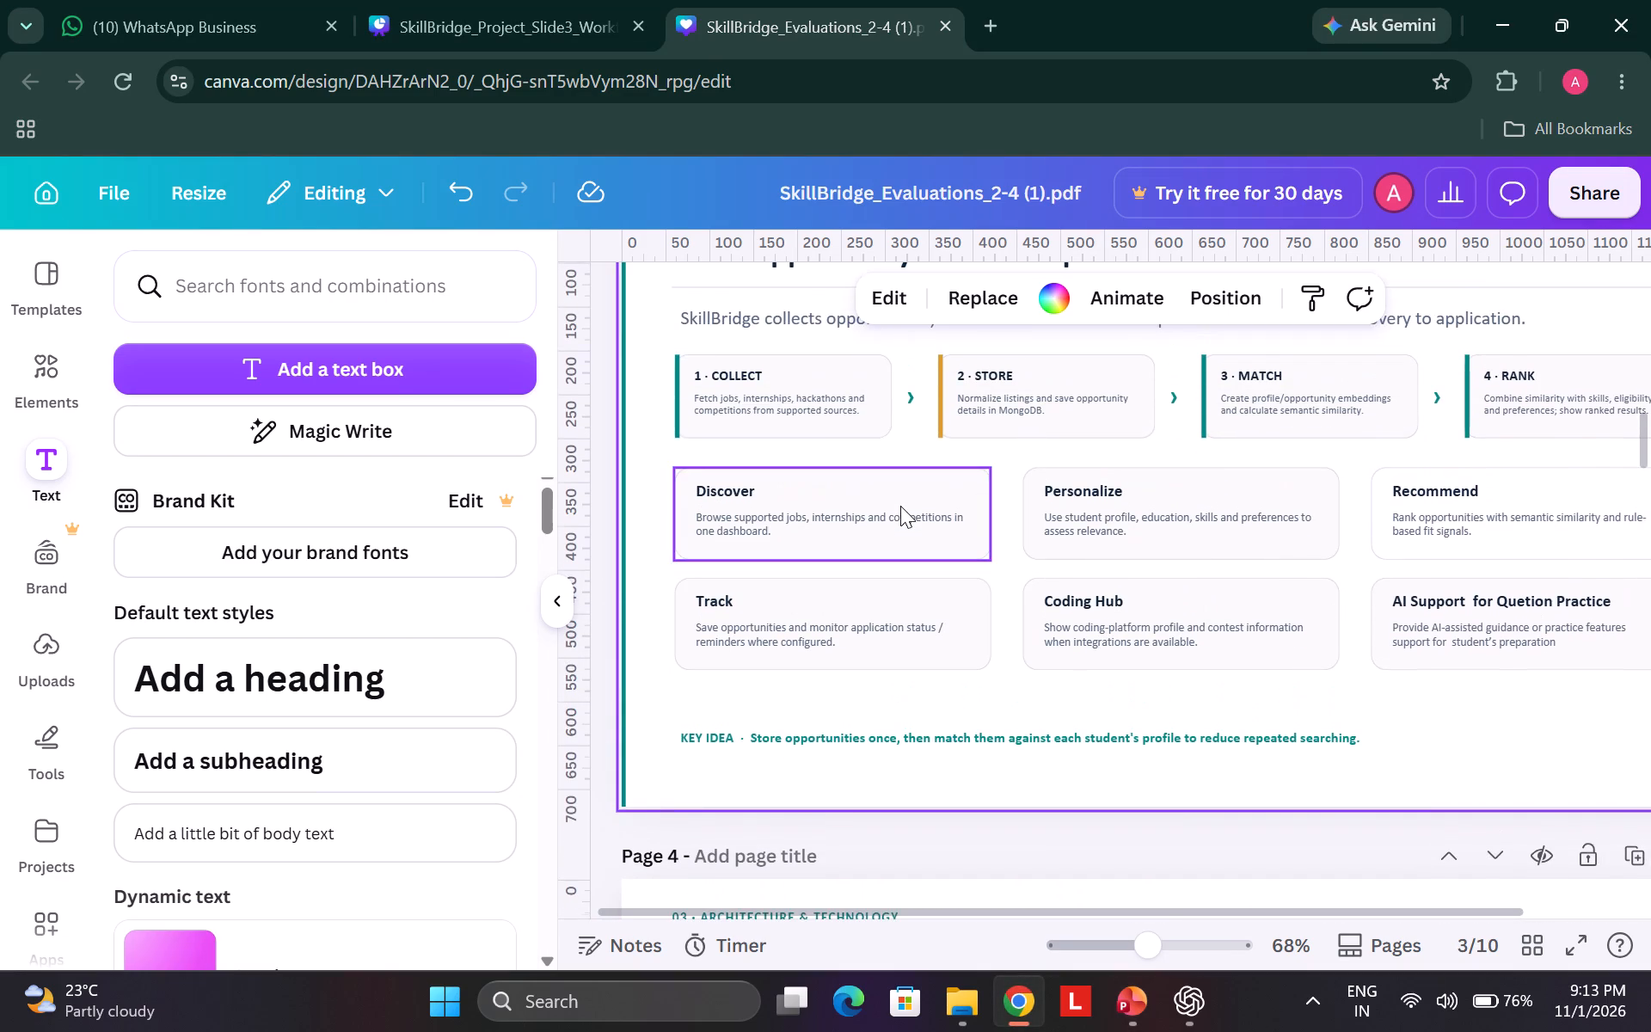
{"action": "scroll", "coordinate": [900, 506], "scroll_direction": "up", "scroll_amount": 1}
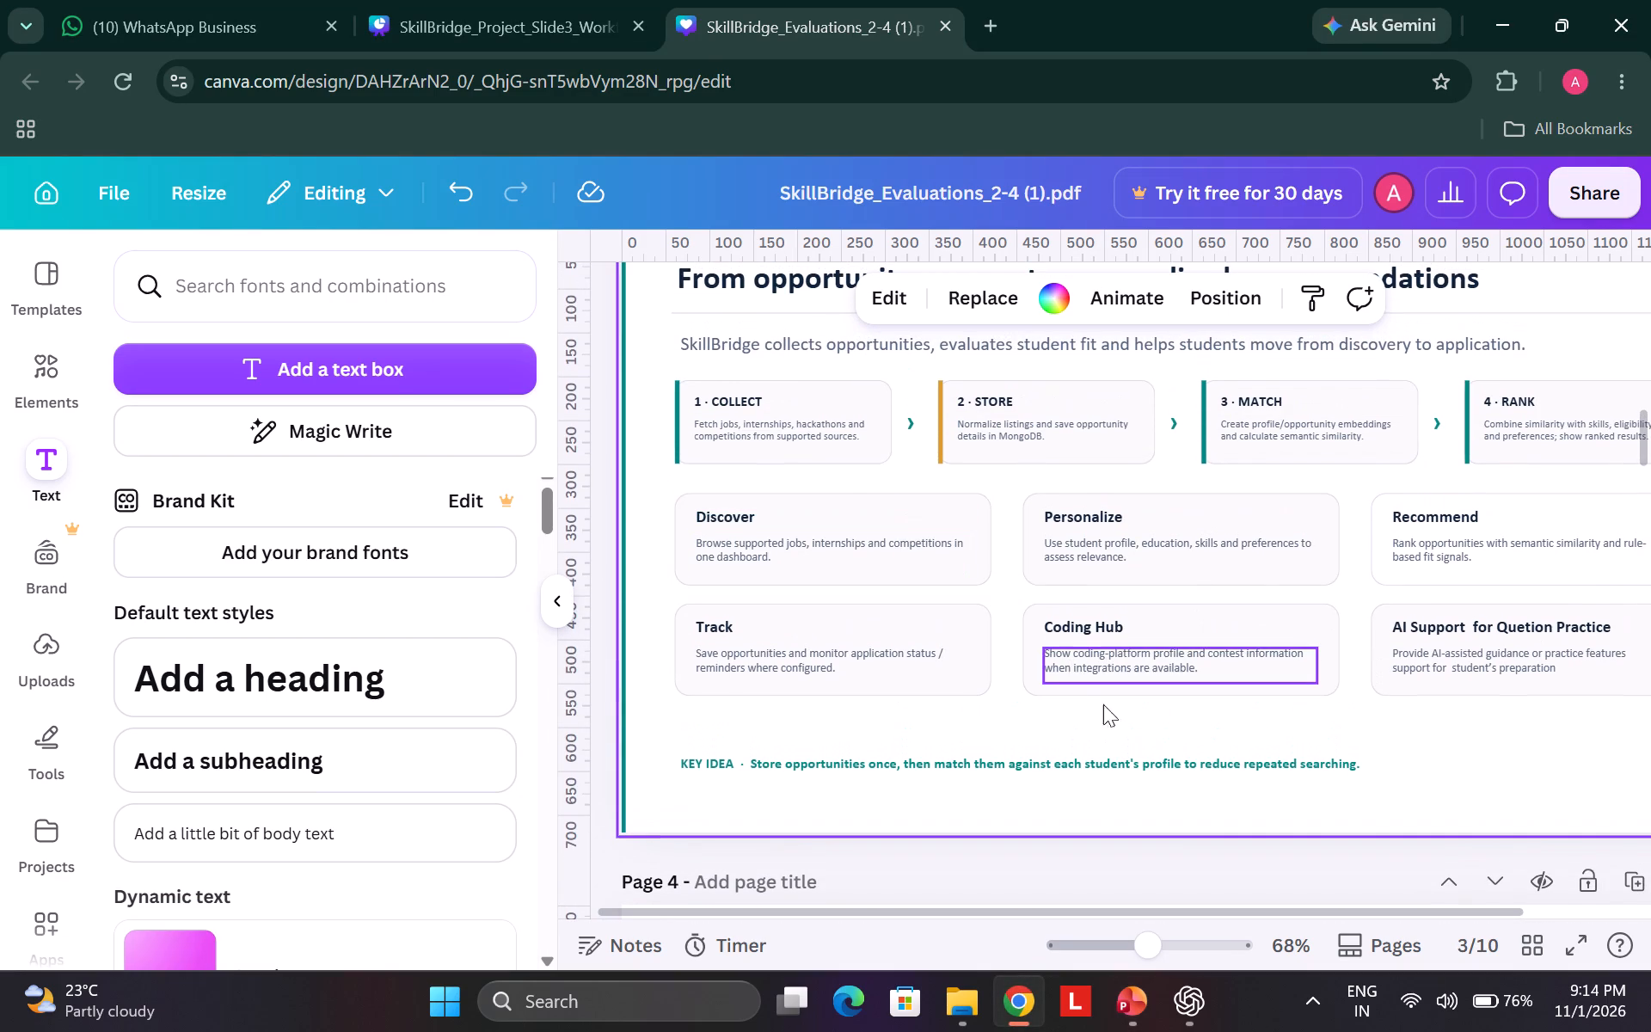
{"action": "scroll", "coordinate": [1113, 710], "scroll_direction": "up", "scroll_amount": 1}
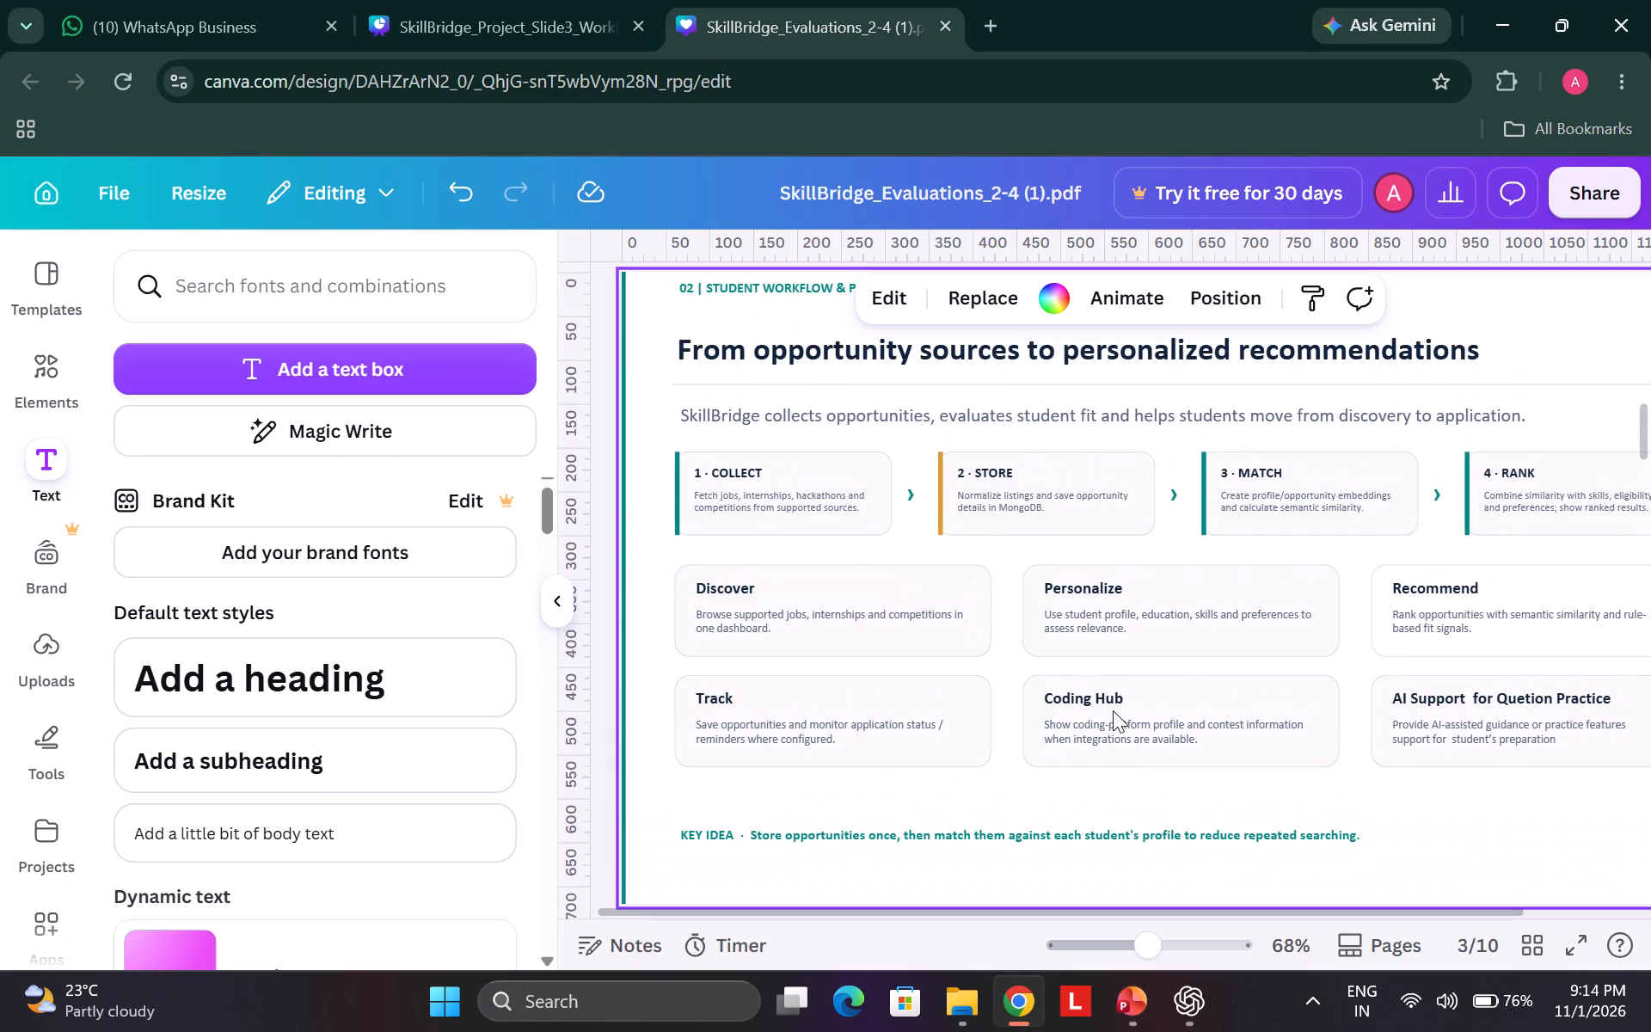
{"action": "scroll", "coordinate": [1113, 710], "scroll_direction": "down", "scroll_amount": 1}
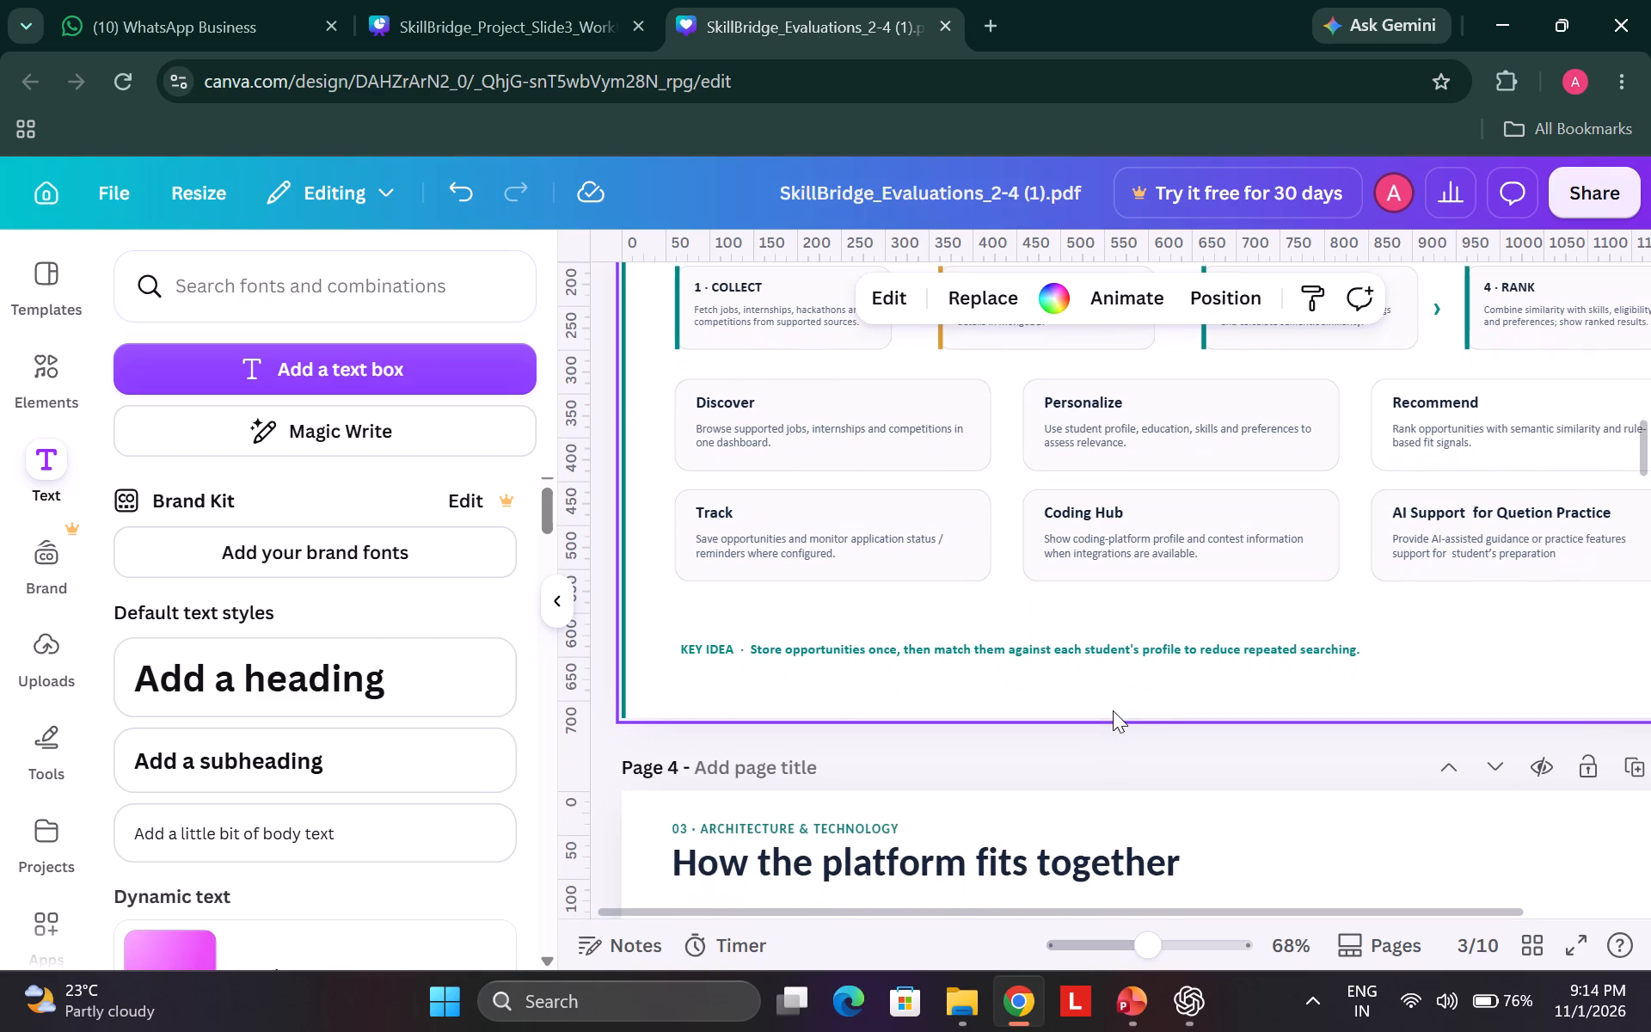
Examine page 4's architecture diagram and the full width of page 5, "Ranking opportunities by meaning and by skills".
{"action": "scroll", "coordinate": [1113, 710], "scroll_direction": "down", "scroll_amount": 1}
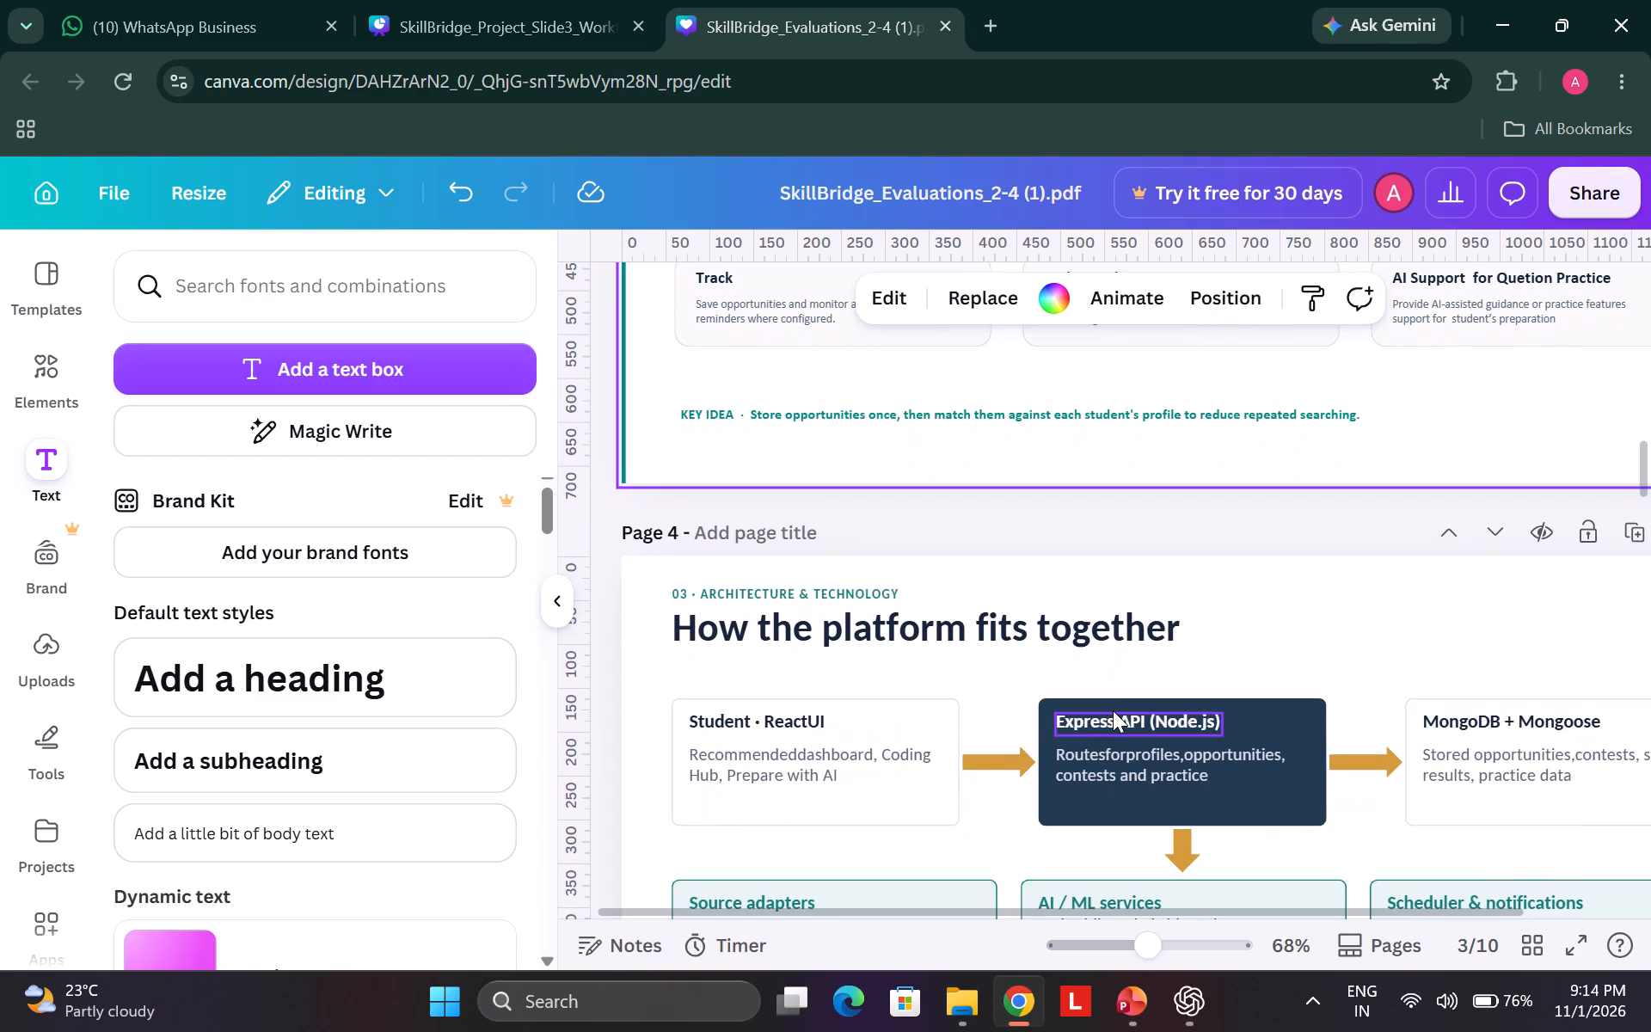
{"action": "scroll", "coordinate": [1113, 710], "scroll_direction": "down", "scroll_amount": 1}
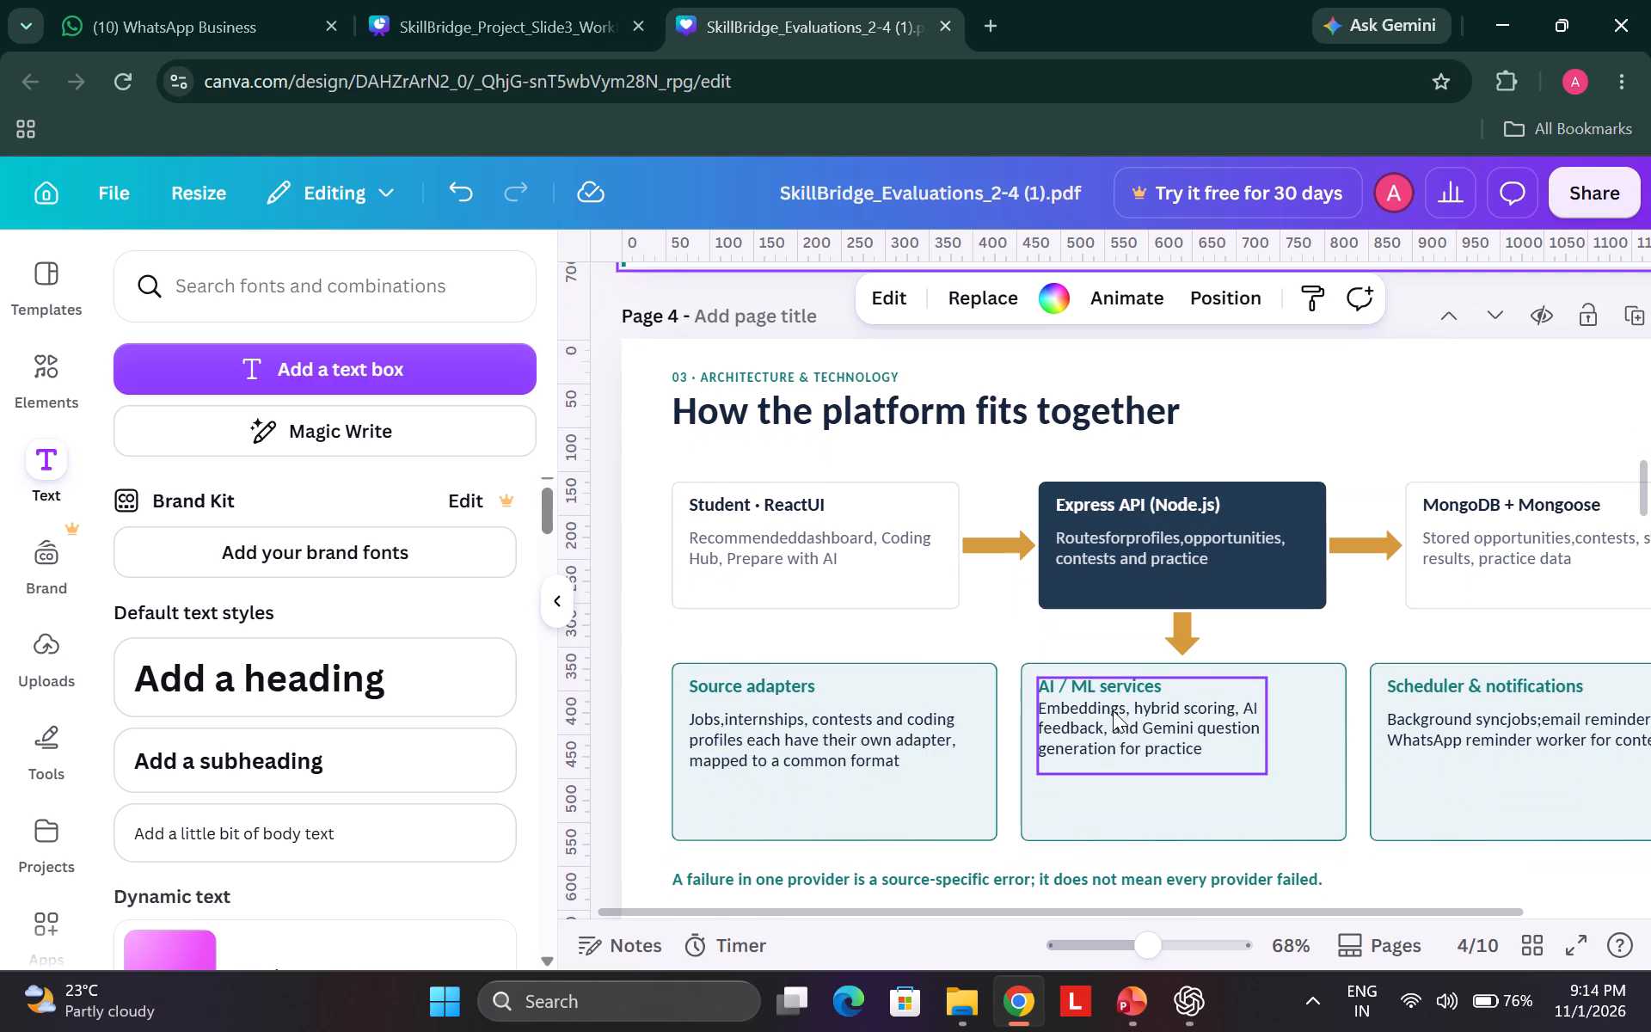
{"action": "scroll", "coordinate": [968, 767], "scroll_direction": "down", "scroll_amount": 3}
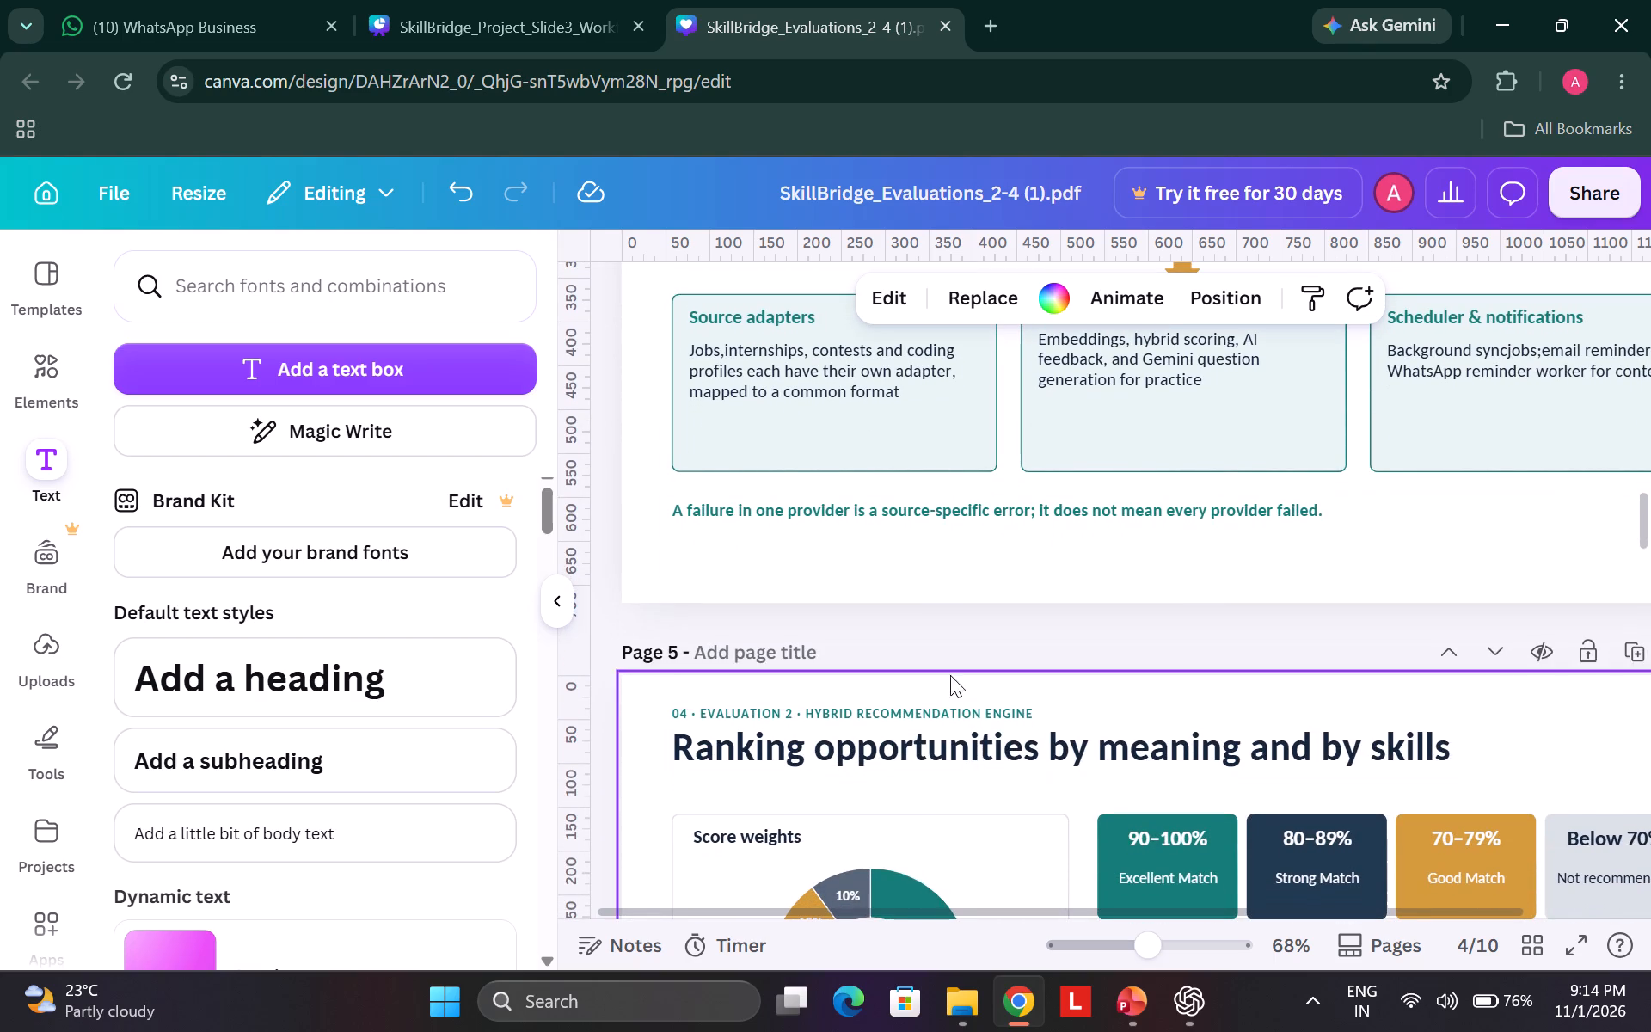
{"action": "scroll", "coordinate": [904, 615], "scroll_direction": "down", "scroll_amount": 1}
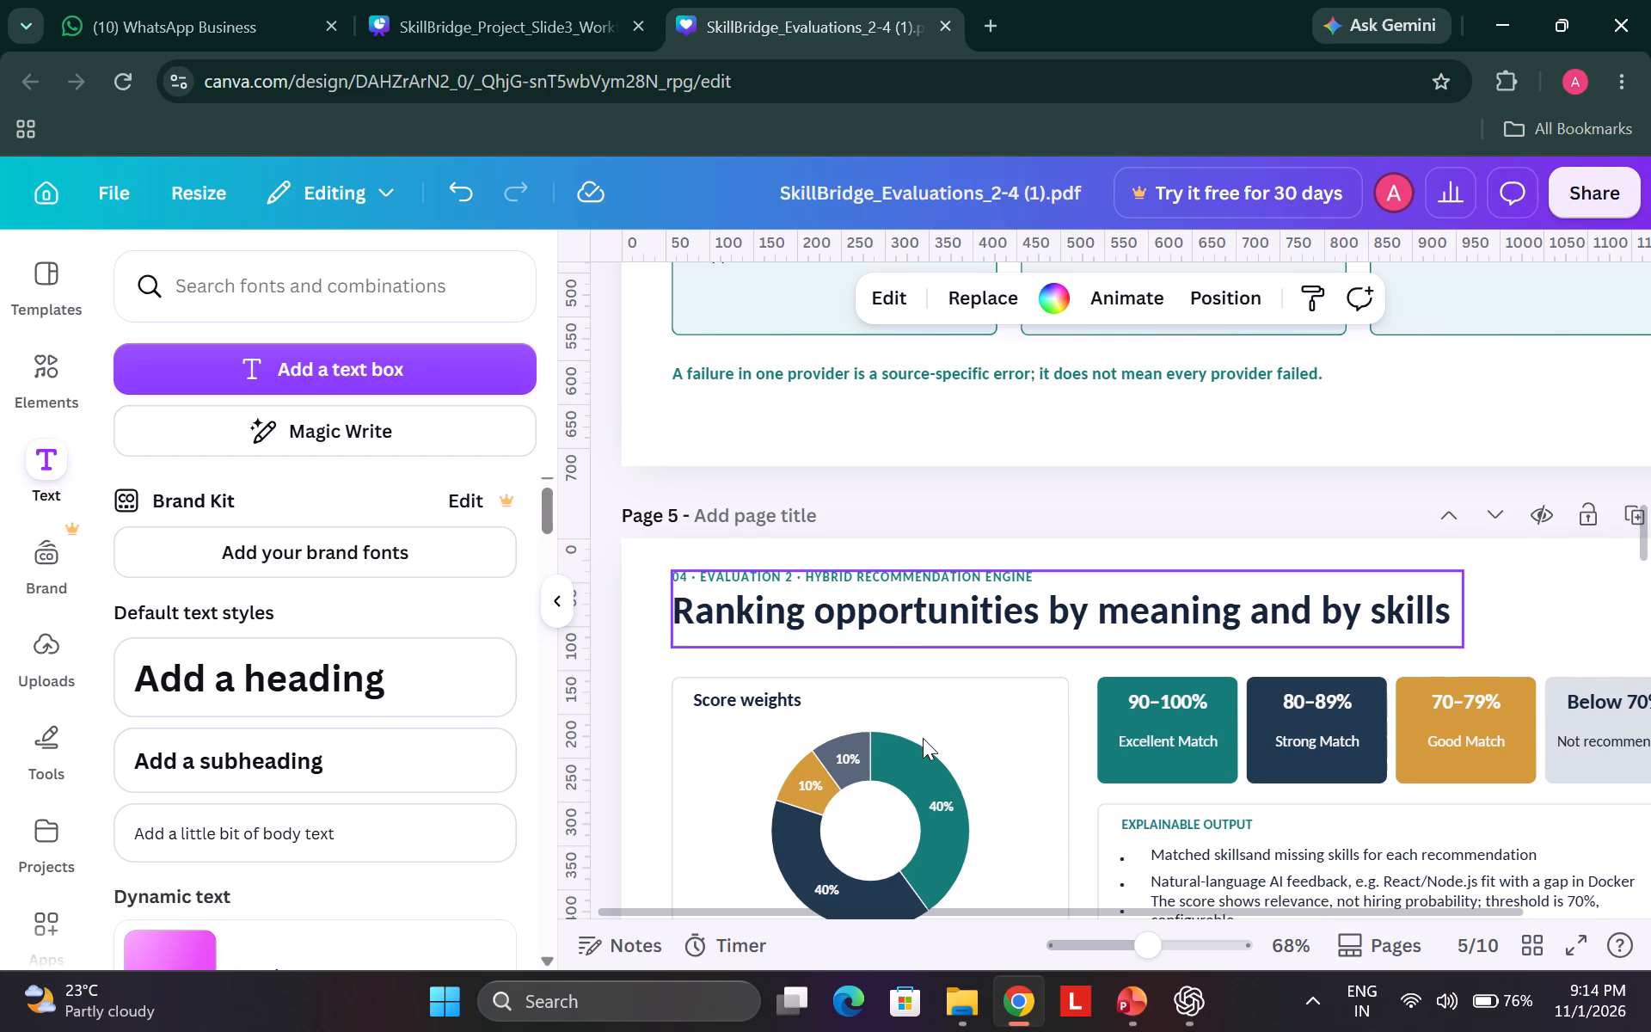
{"action": "scroll", "coordinate": [923, 738], "scroll_direction": "down", "scroll_amount": 2}
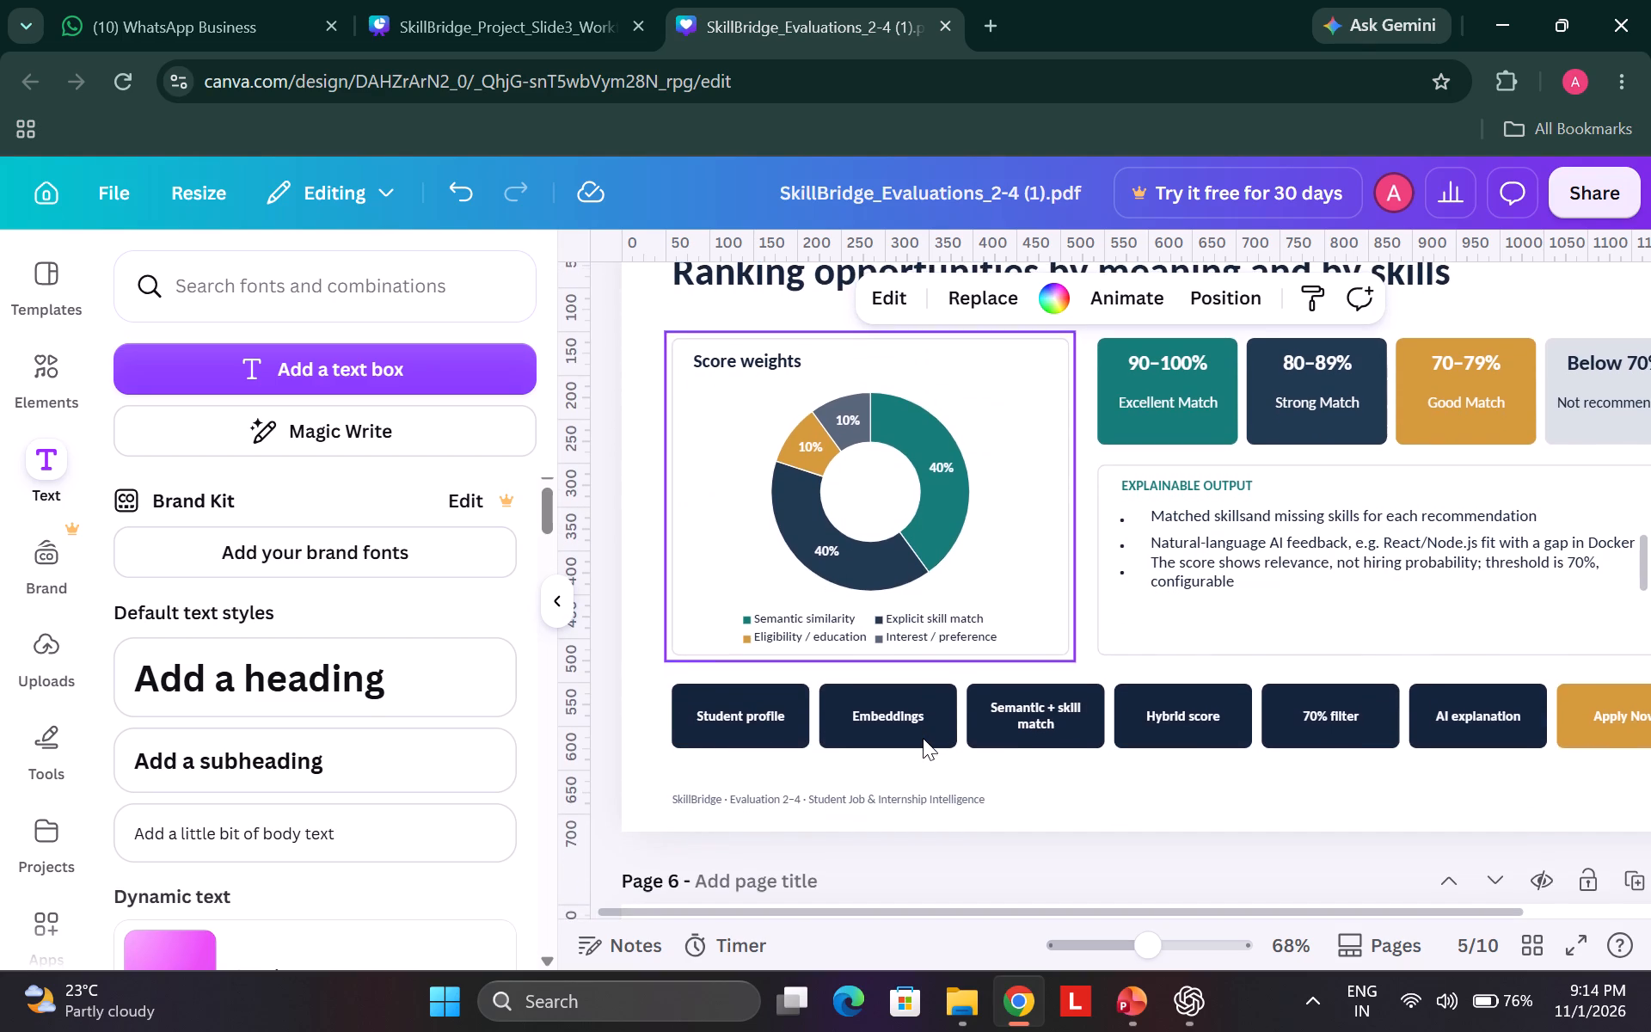
{"action": "scroll", "coordinate": [923, 738], "scroll_direction": "up", "scroll_amount": 1}
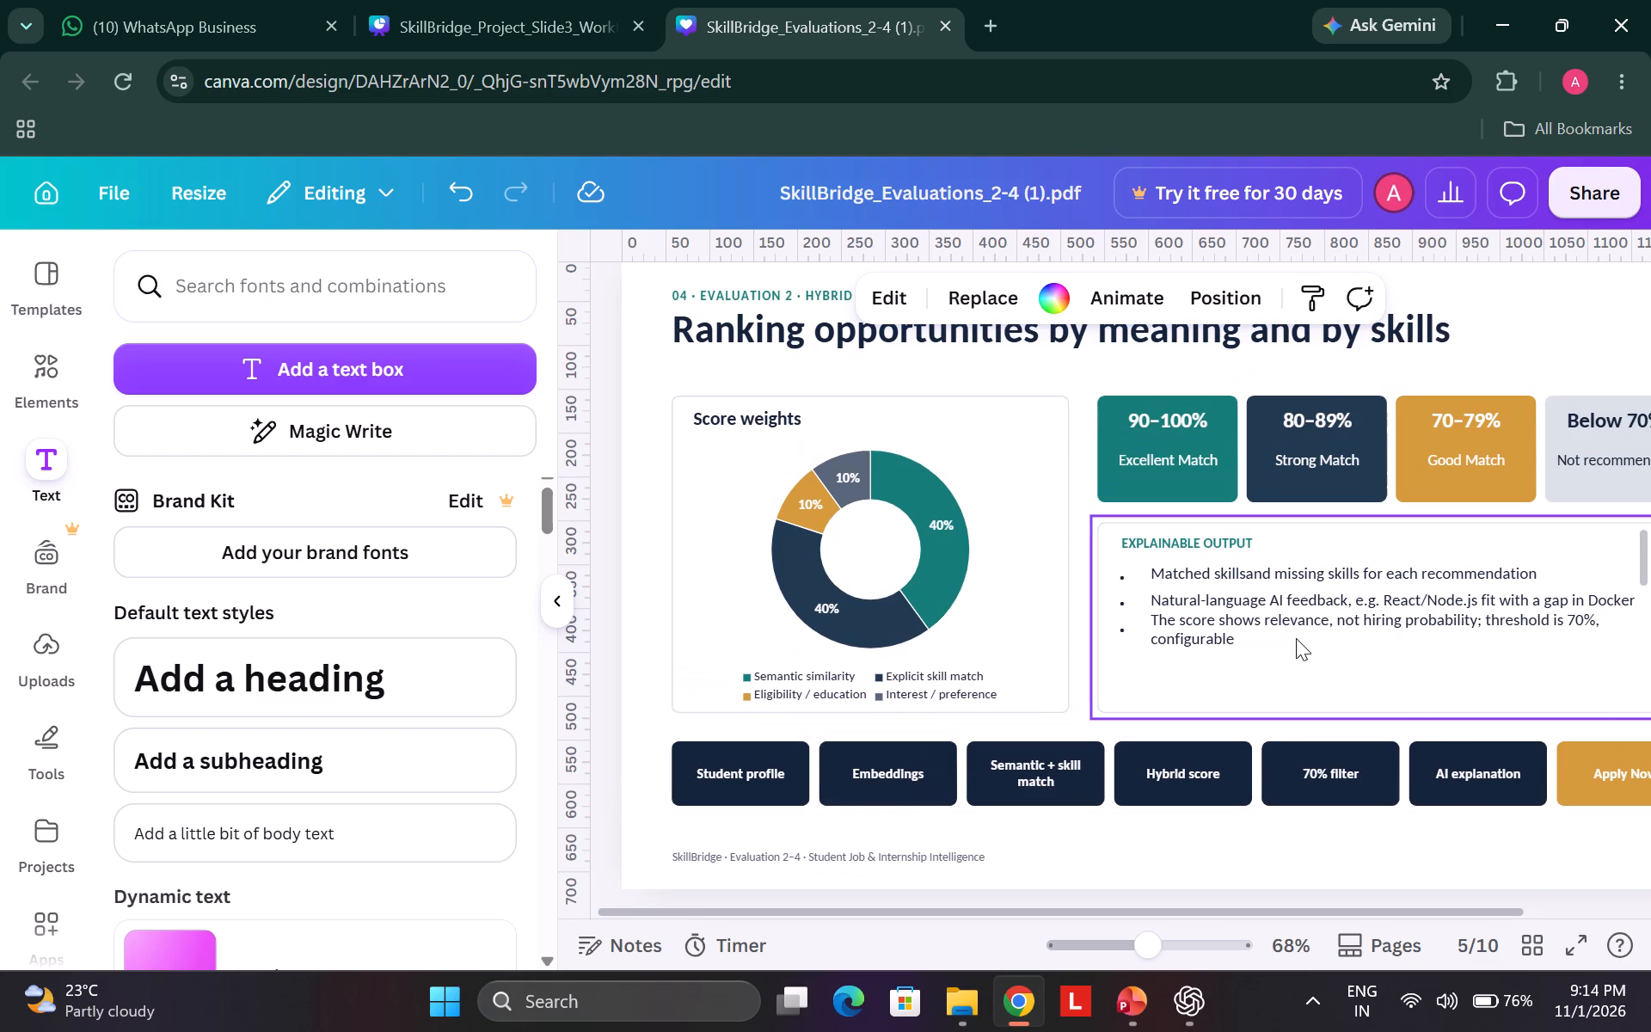
{"action": "scroll", "coordinate": [1286, 660], "scroll_direction": "left", "scroll_amount": 1}
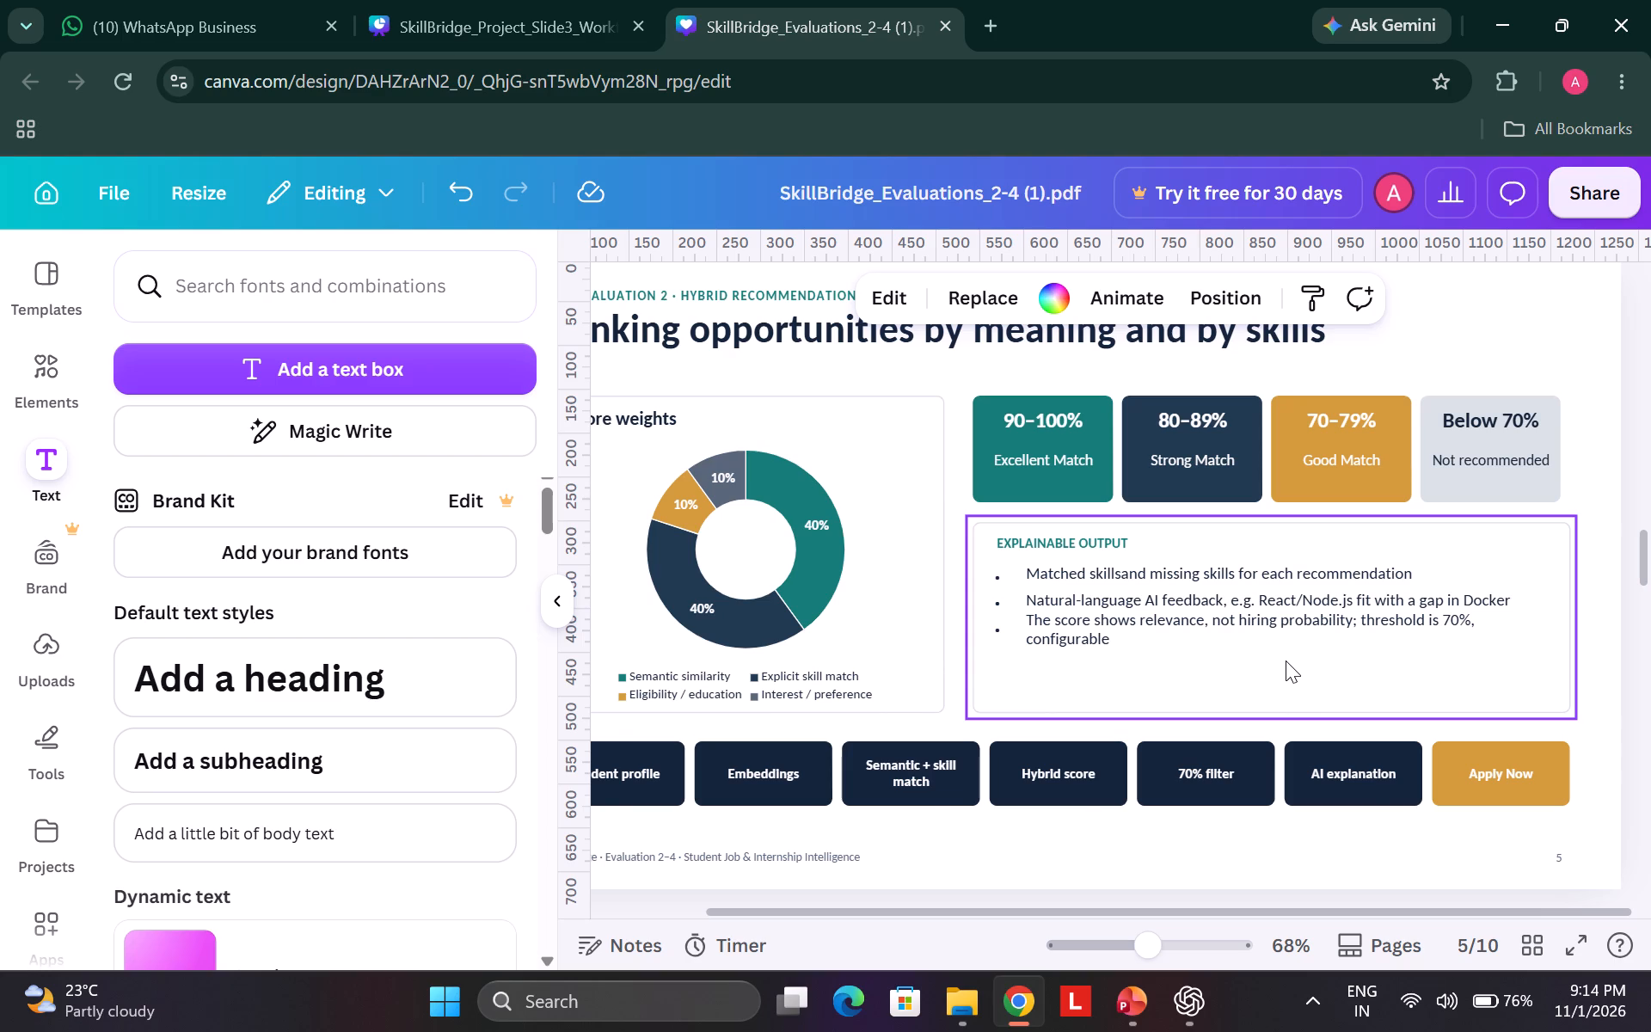
{"action": "scroll", "coordinate": [1286, 660], "scroll_direction": "right", "scroll_amount": 1}
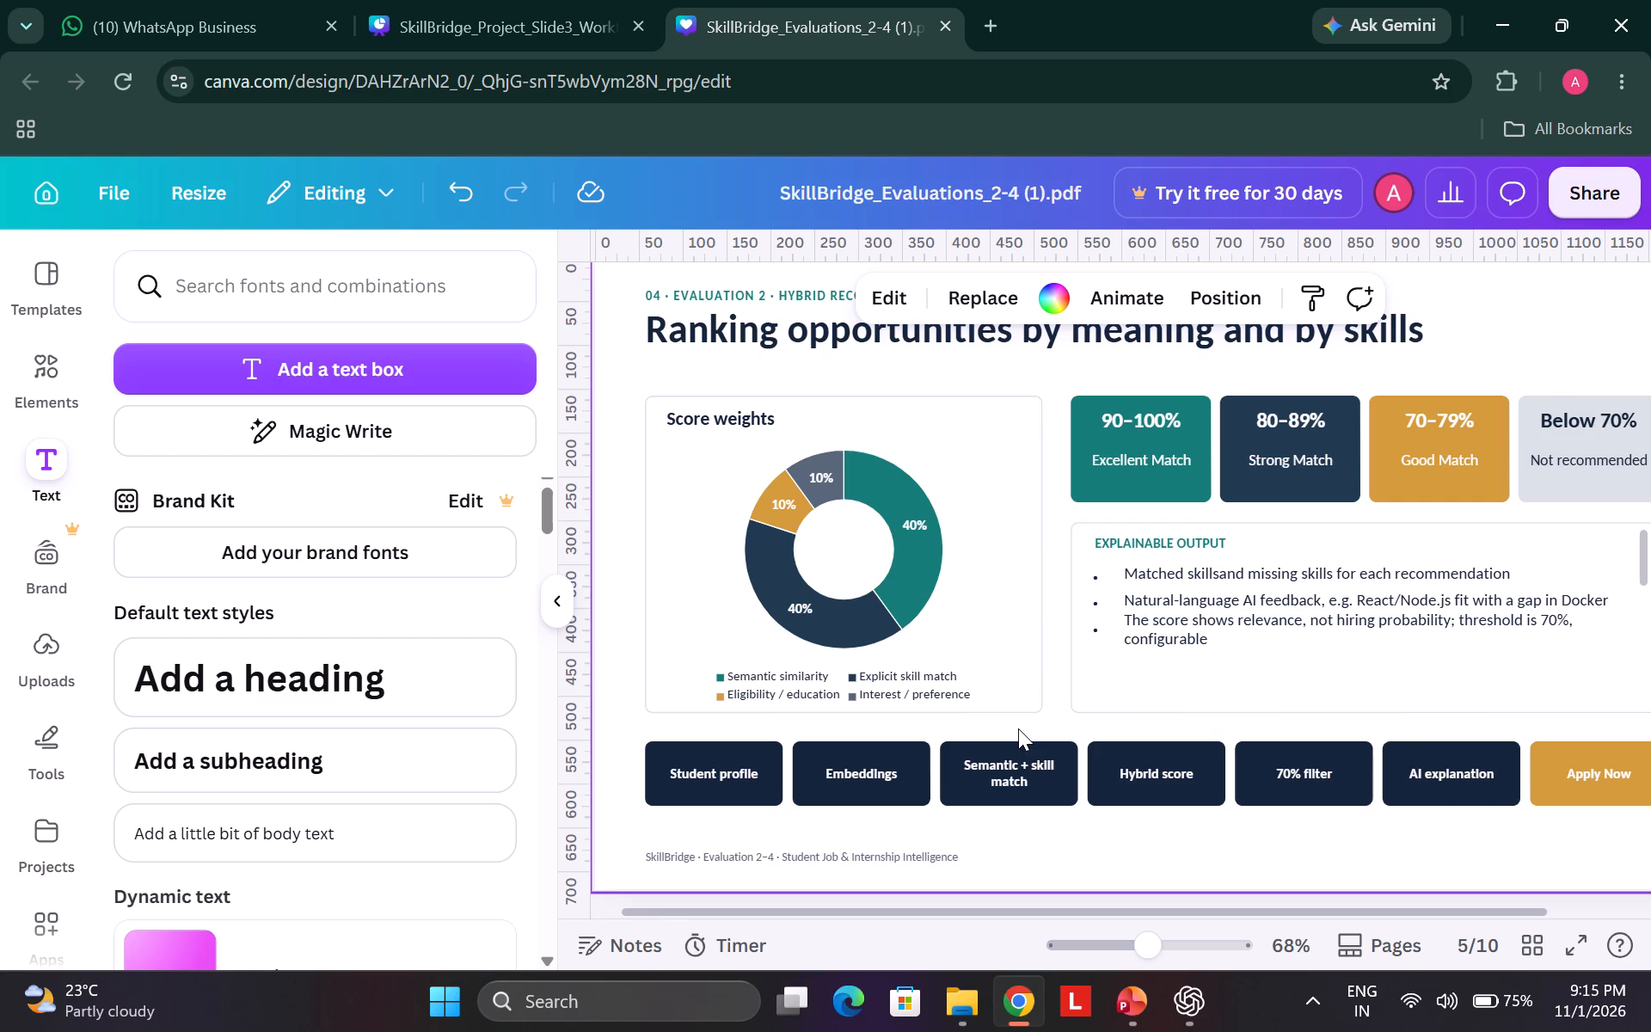
{"action": "scroll", "coordinate": [1018, 728], "scroll_direction": "left", "scroll_amount": 3}
{"action": "scroll", "coordinate": [1018, 728], "scroll_direction": "right", "scroll_amount": 2}
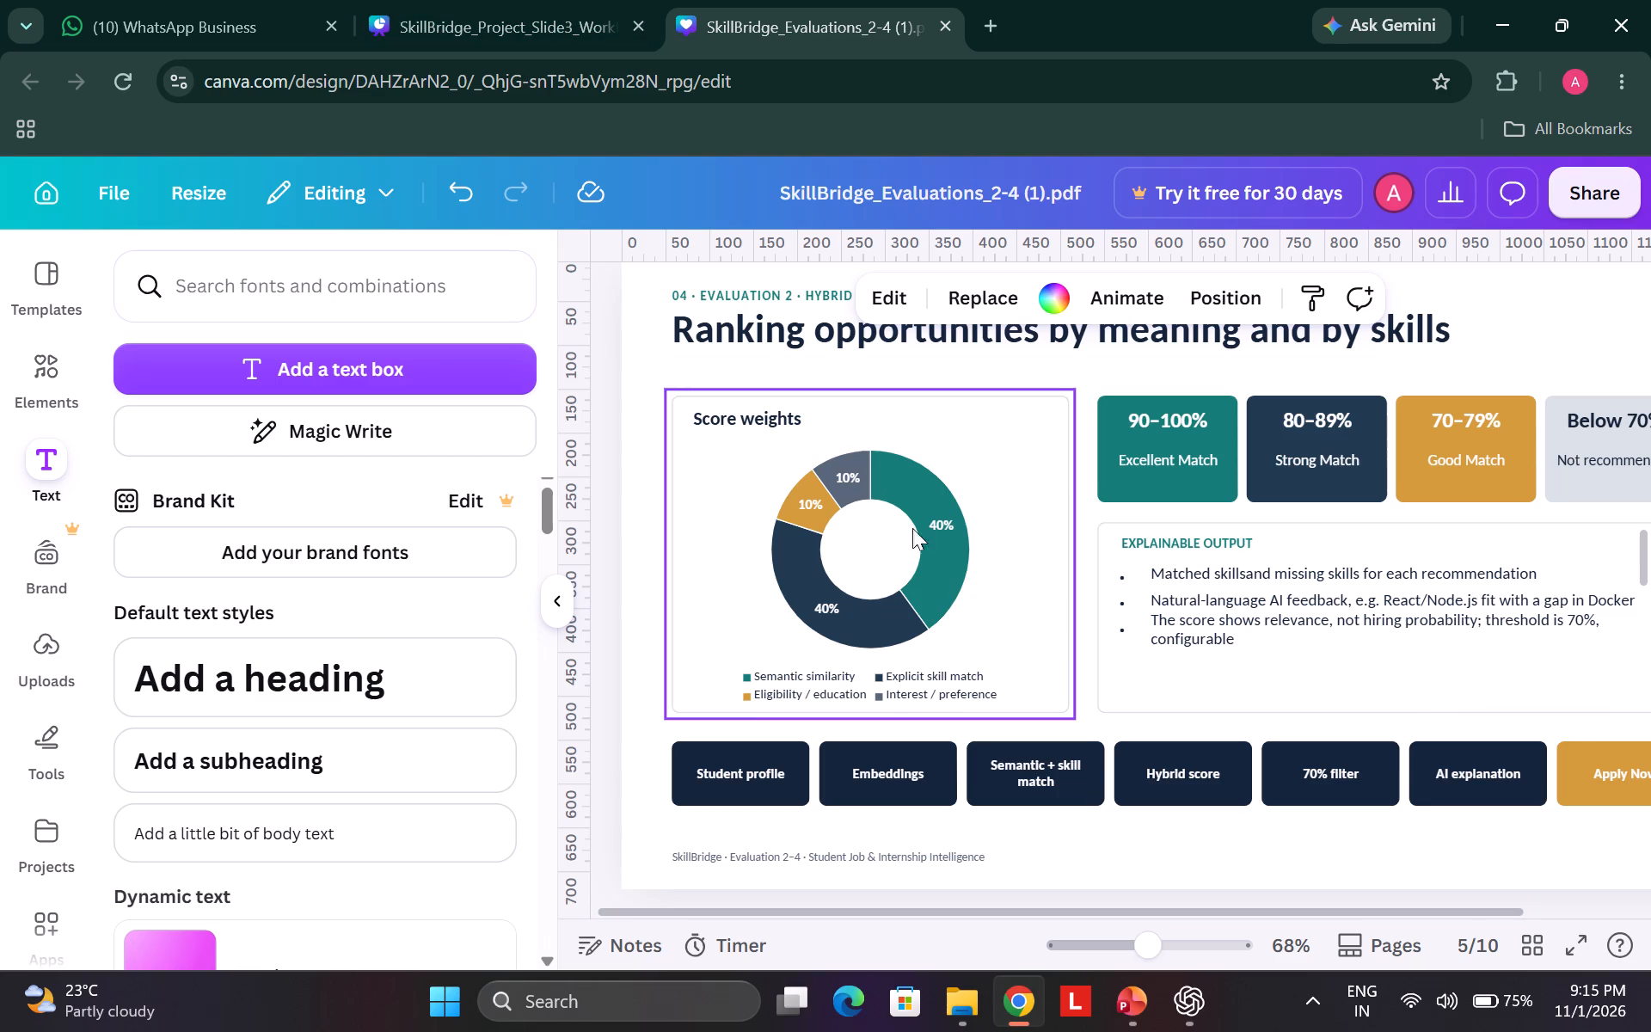
Go back past page 4 to page 3 and inspect its layout, including the teal vertical accent bar at the slide edge.
{"action": "scroll", "coordinate": [1102, 729], "scroll_direction": "up", "scroll_amount": 4}
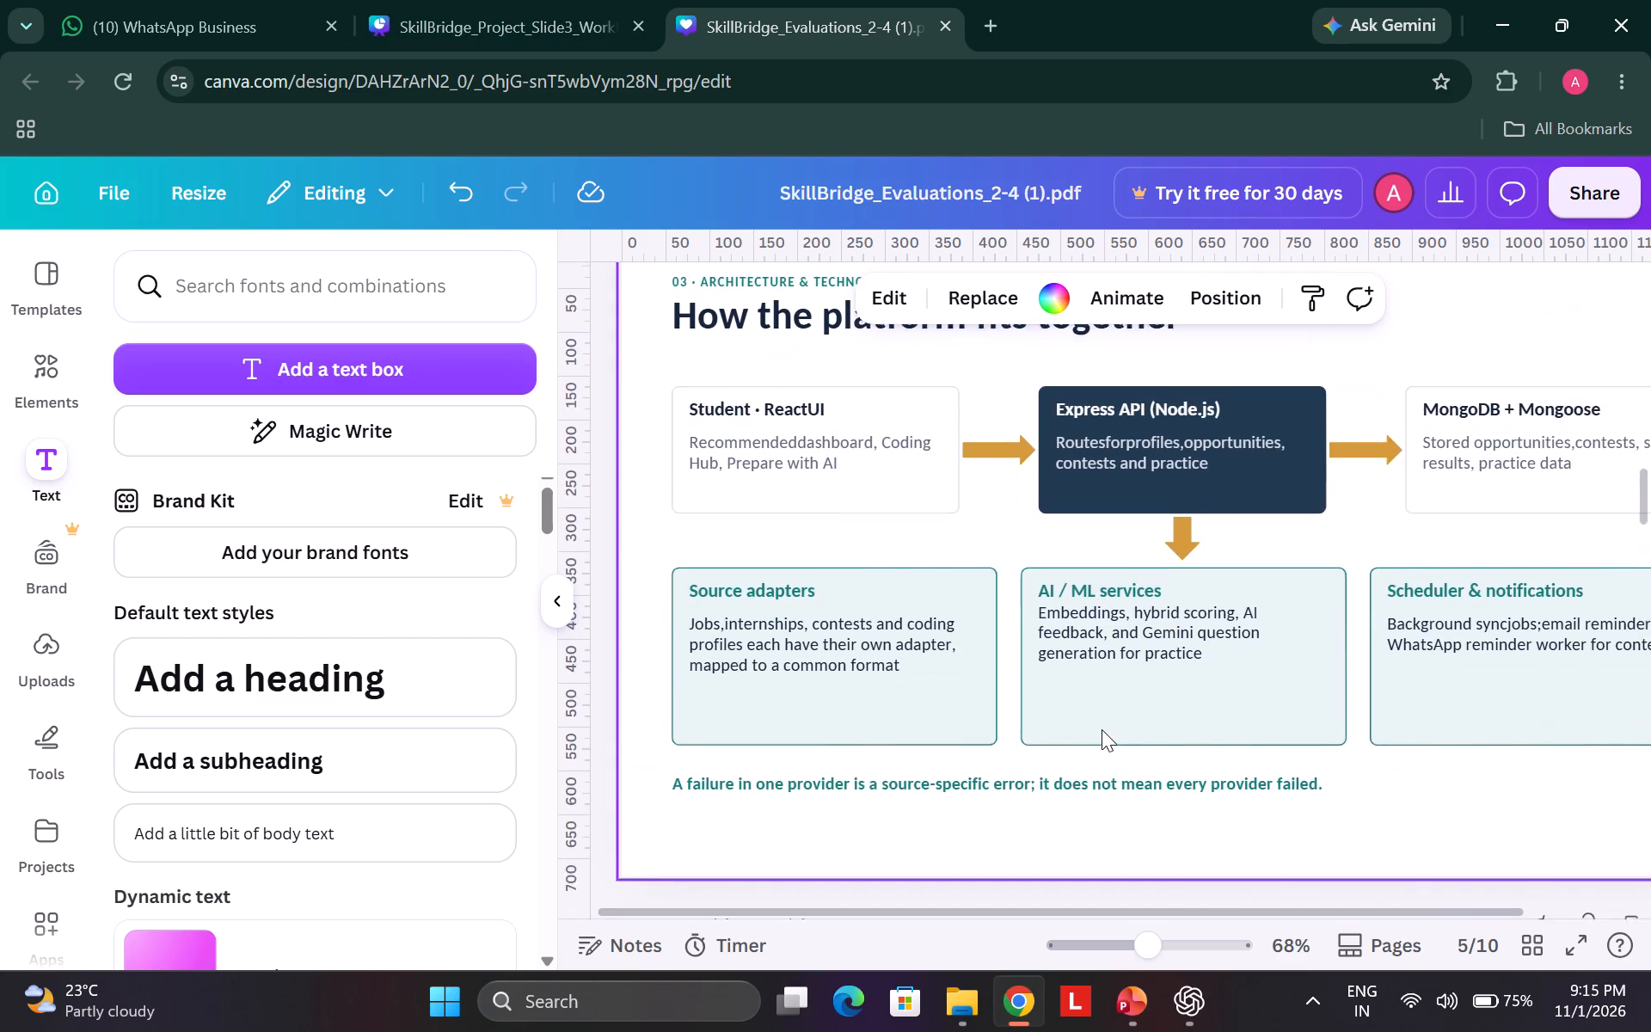
{"action": "scroll", "coordinate": [1102, 729], "scroll_direction": "up", "scroll_amount": 1}
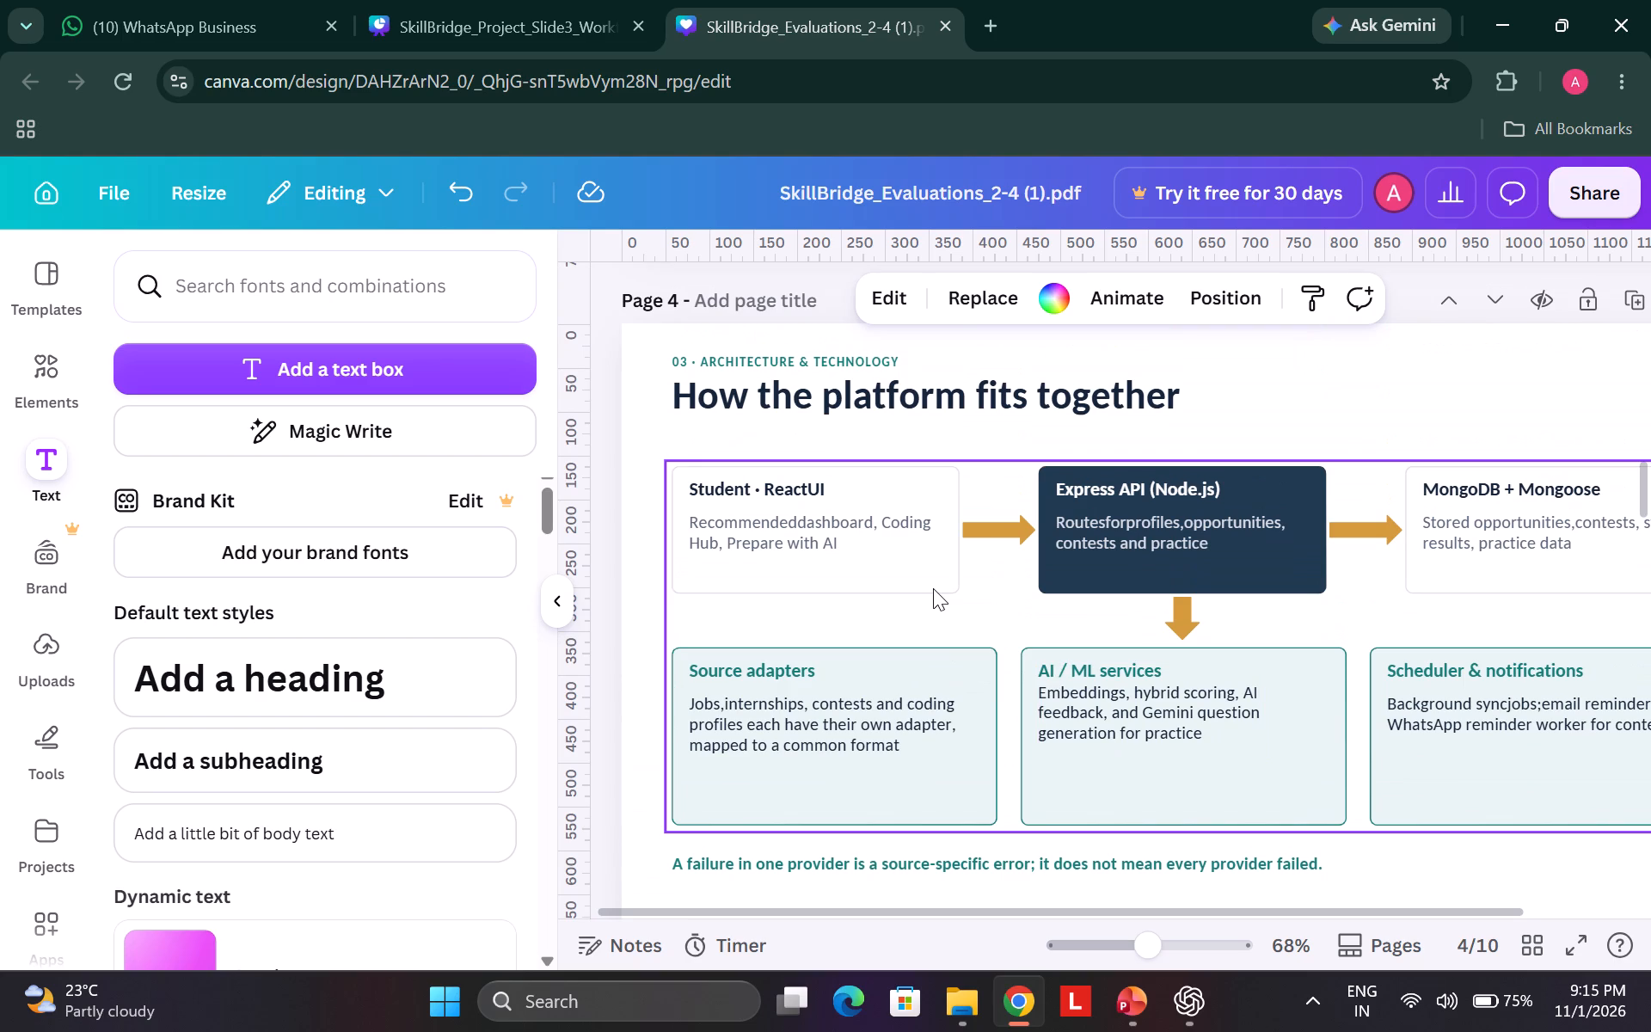
{"action": "scroll", "coordinate": [933, 588], "scroll_direction": "up", "scroll_amount": 3}
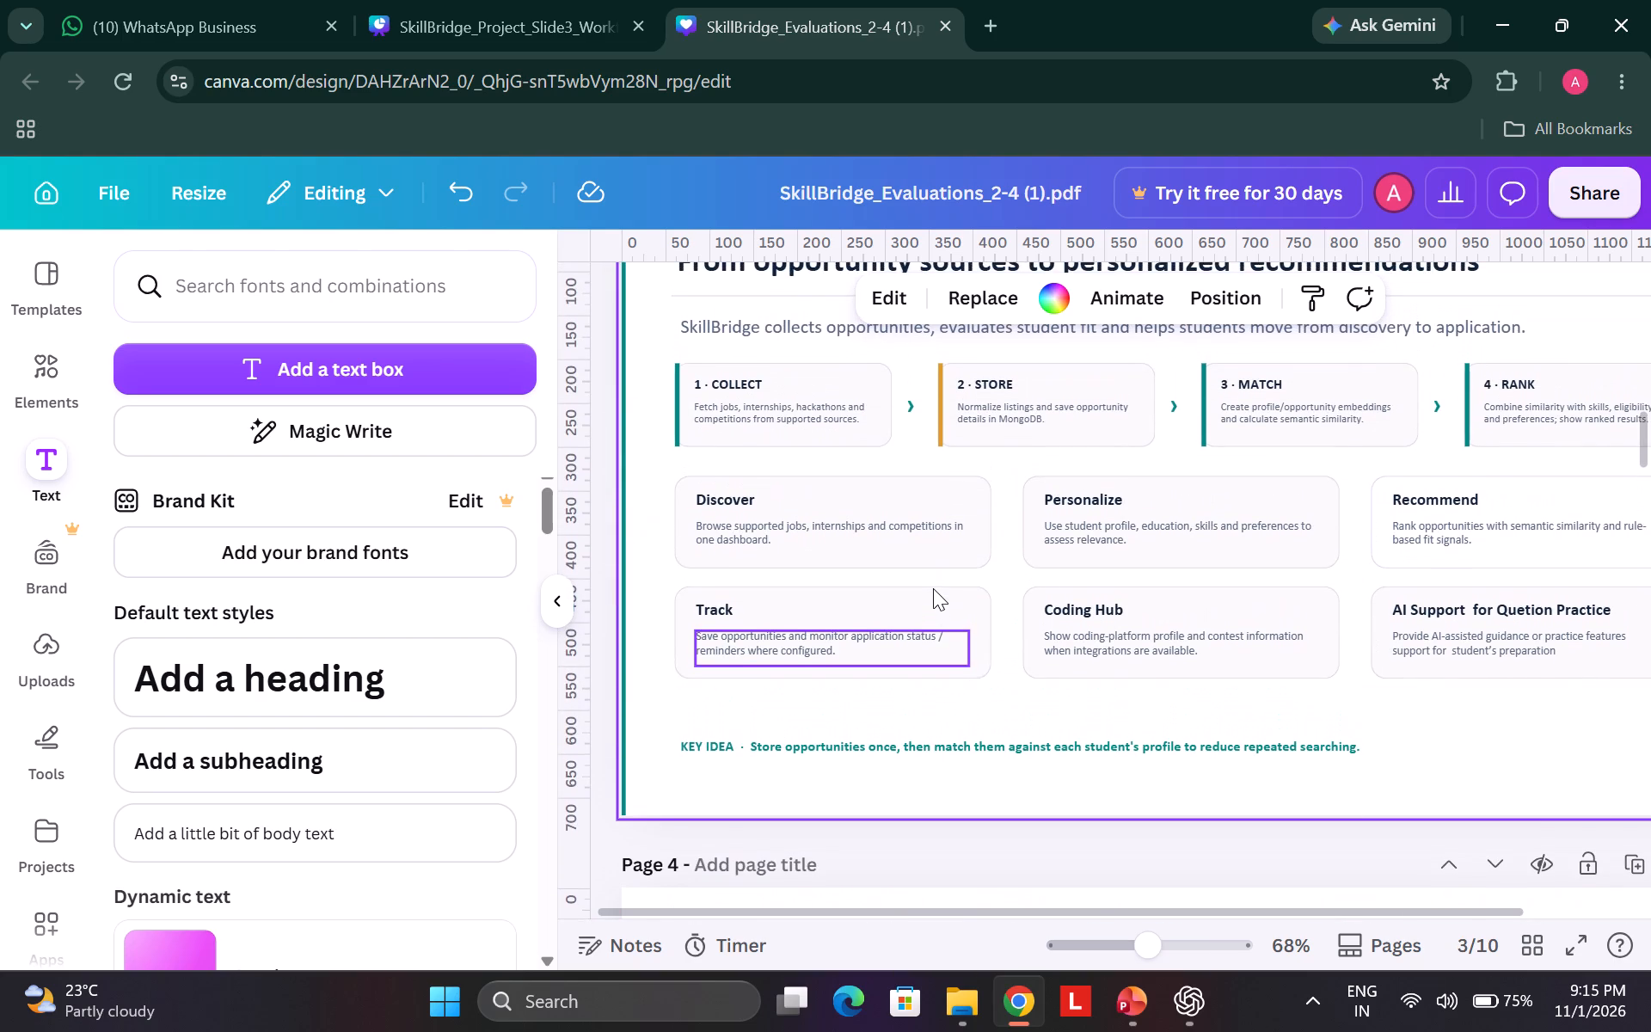
{"action": "scroll", "coordinate": [933, 588], "scroll_direction": "up", "scroll_amount": 1}
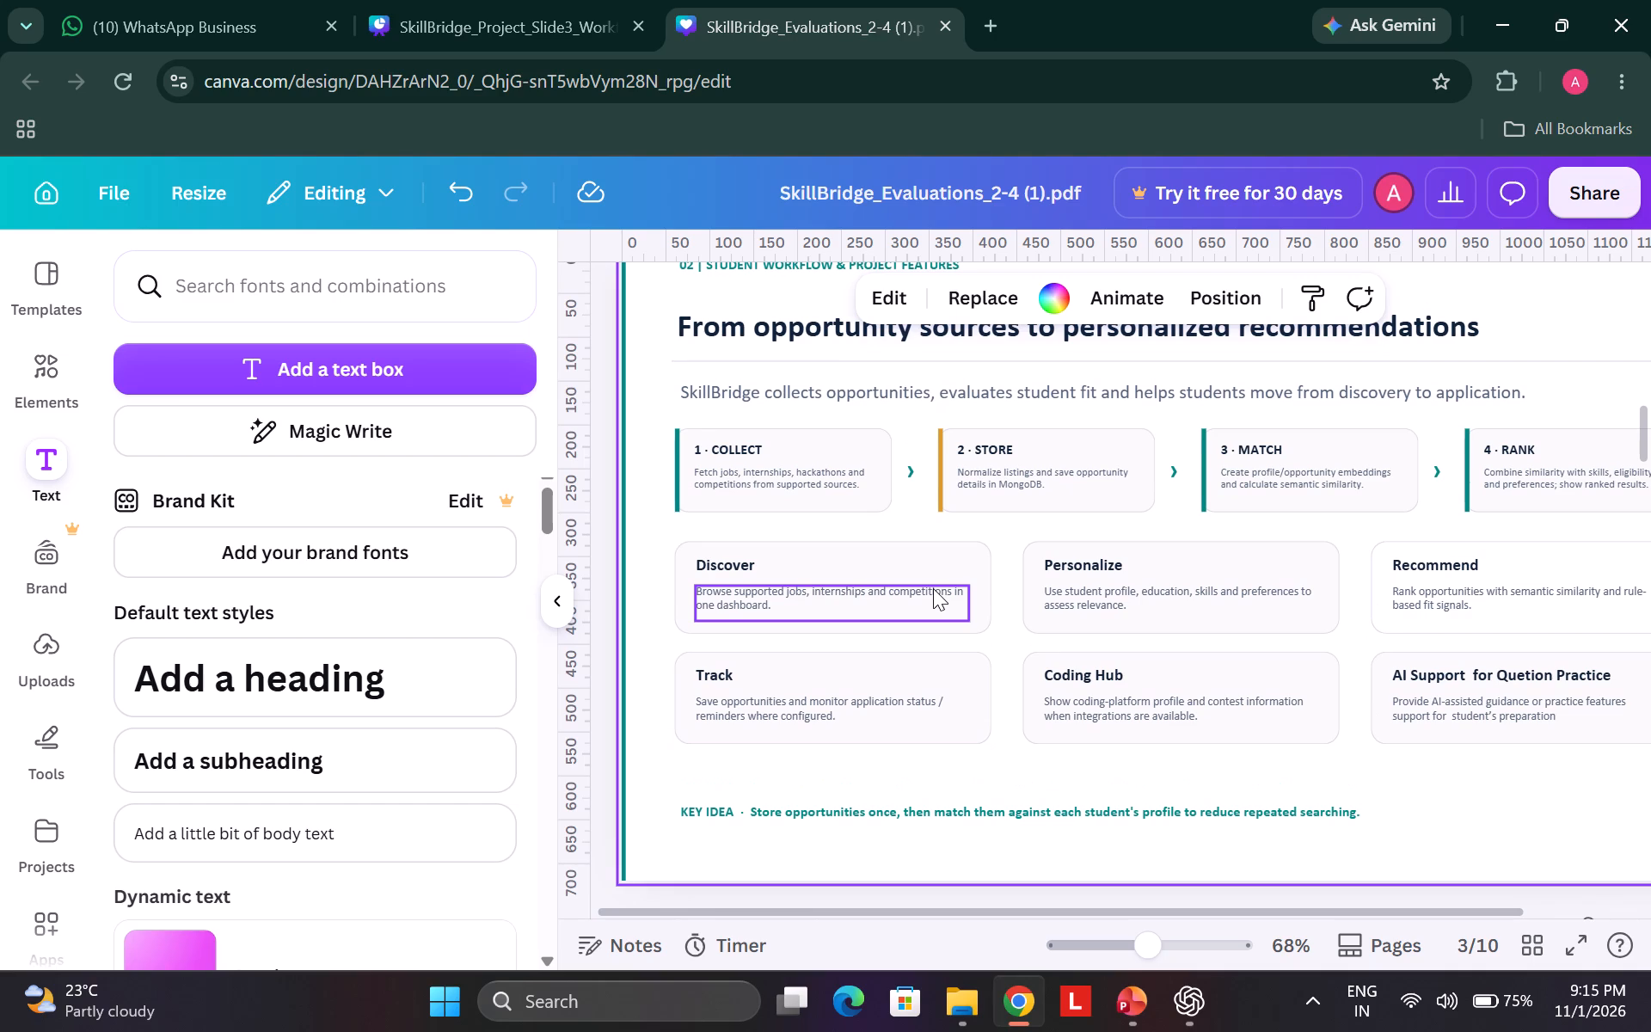
{"action": "scroll", "coordinate": [933, 588], "scroll_direction": "up", "scroll_amount": 1}
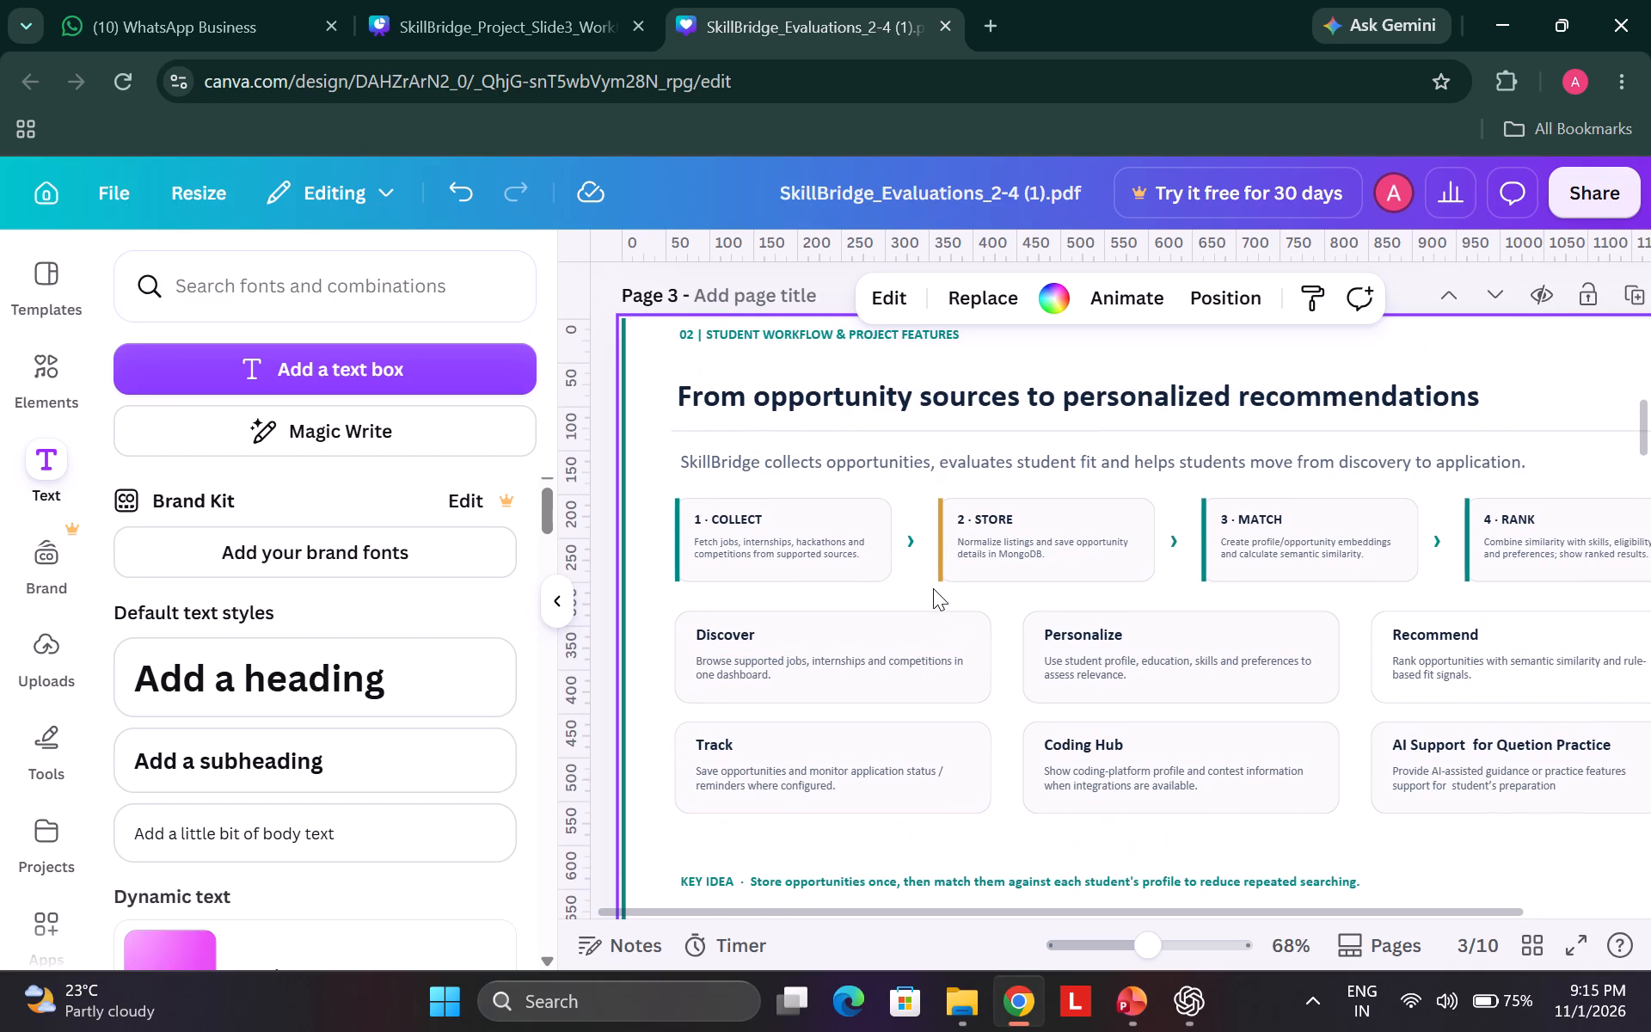
{"action": "left_click", "coordinate": [622, 442]}
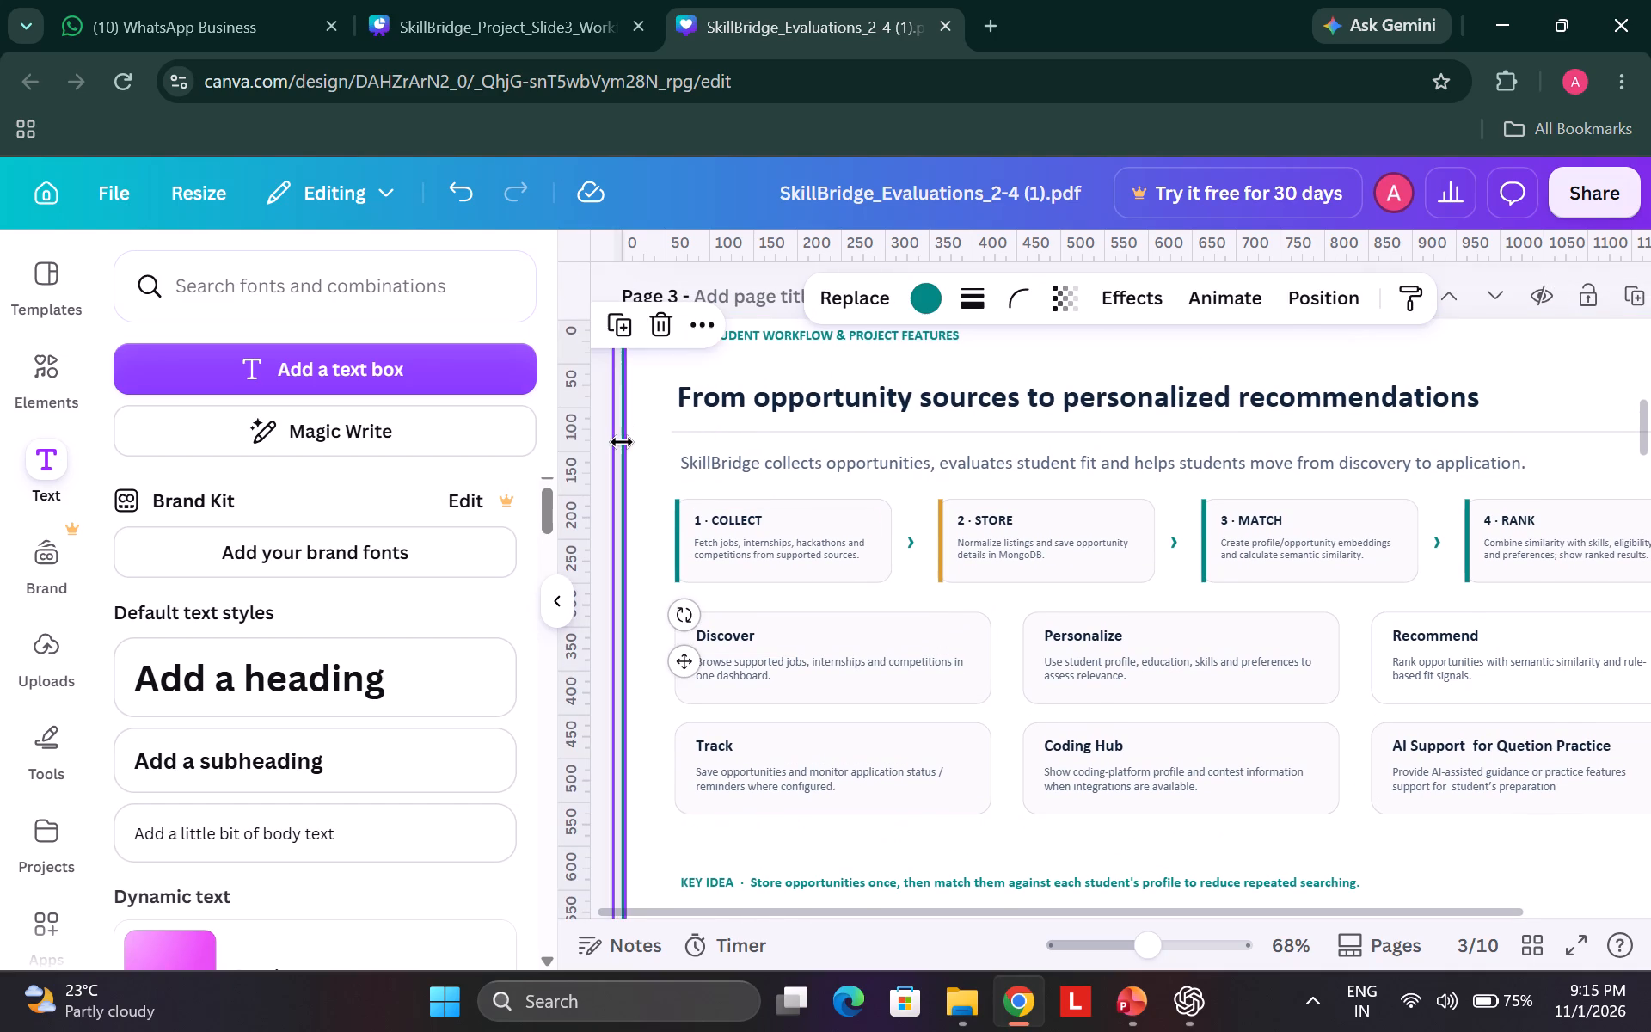
{"action": "left_click", "coordinate": [721, 310]}
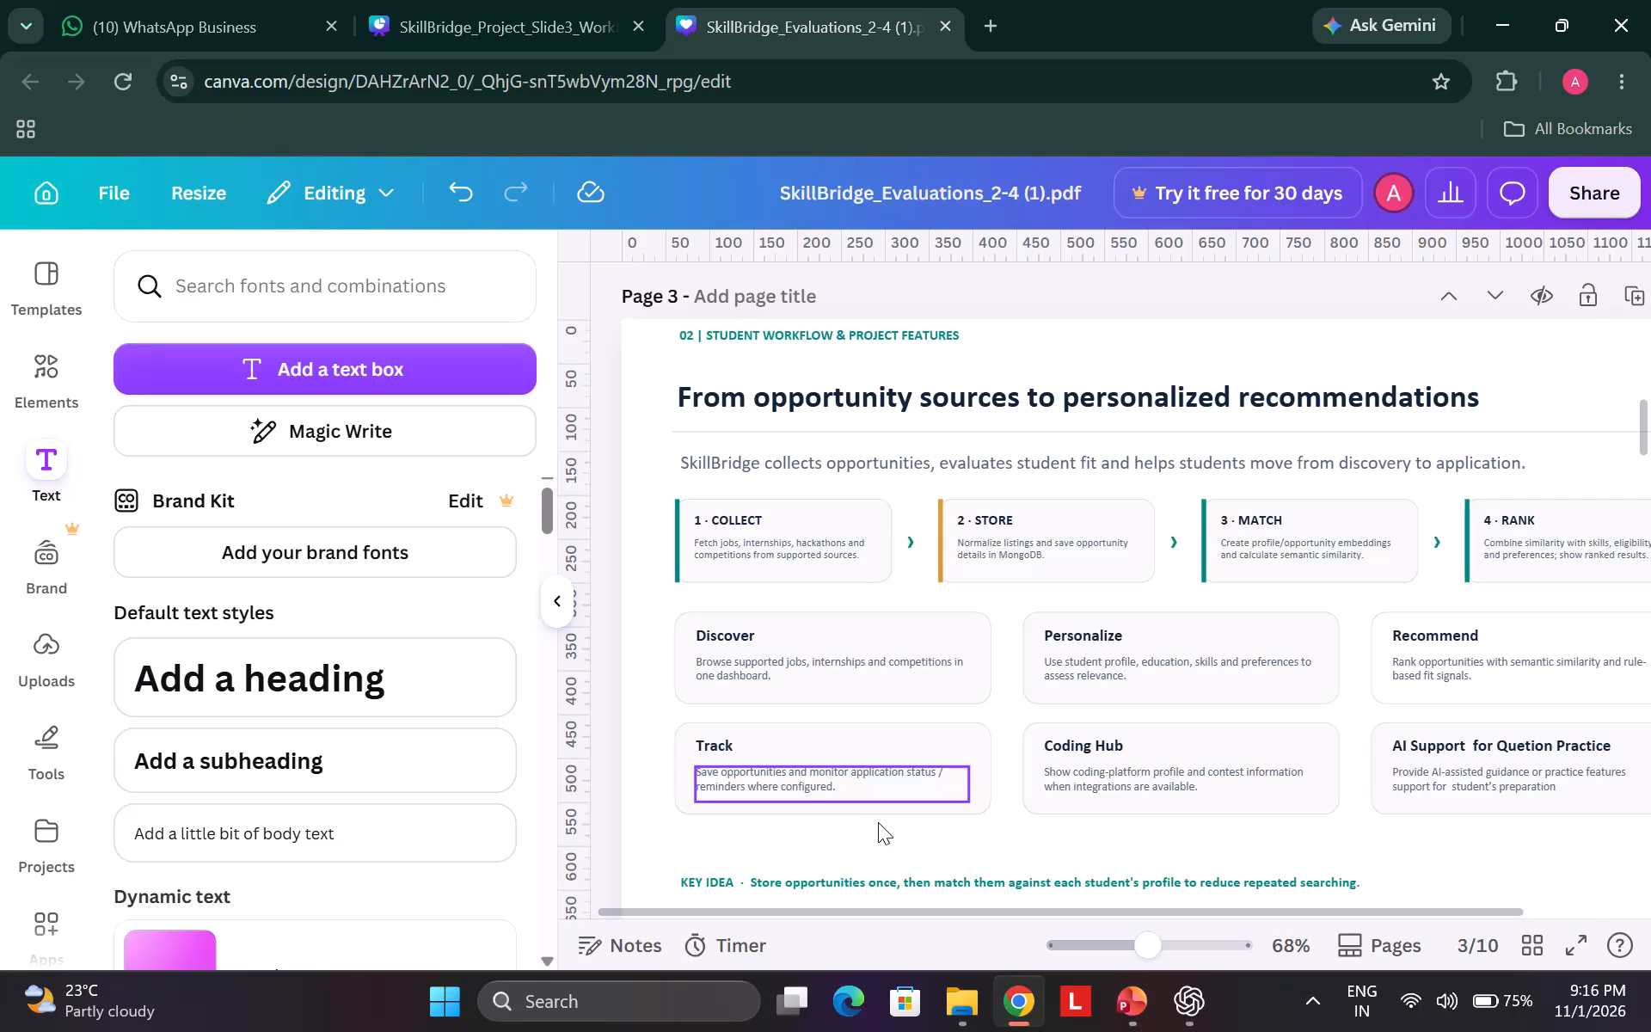
Correct "Quetion" to "Question" in page 3's "AI Support for Question Practice" card title.
{"action": "left_click", "coordinate": [1525, 740]}
{"action": "left_click", "coordinate": [1525, 744]}
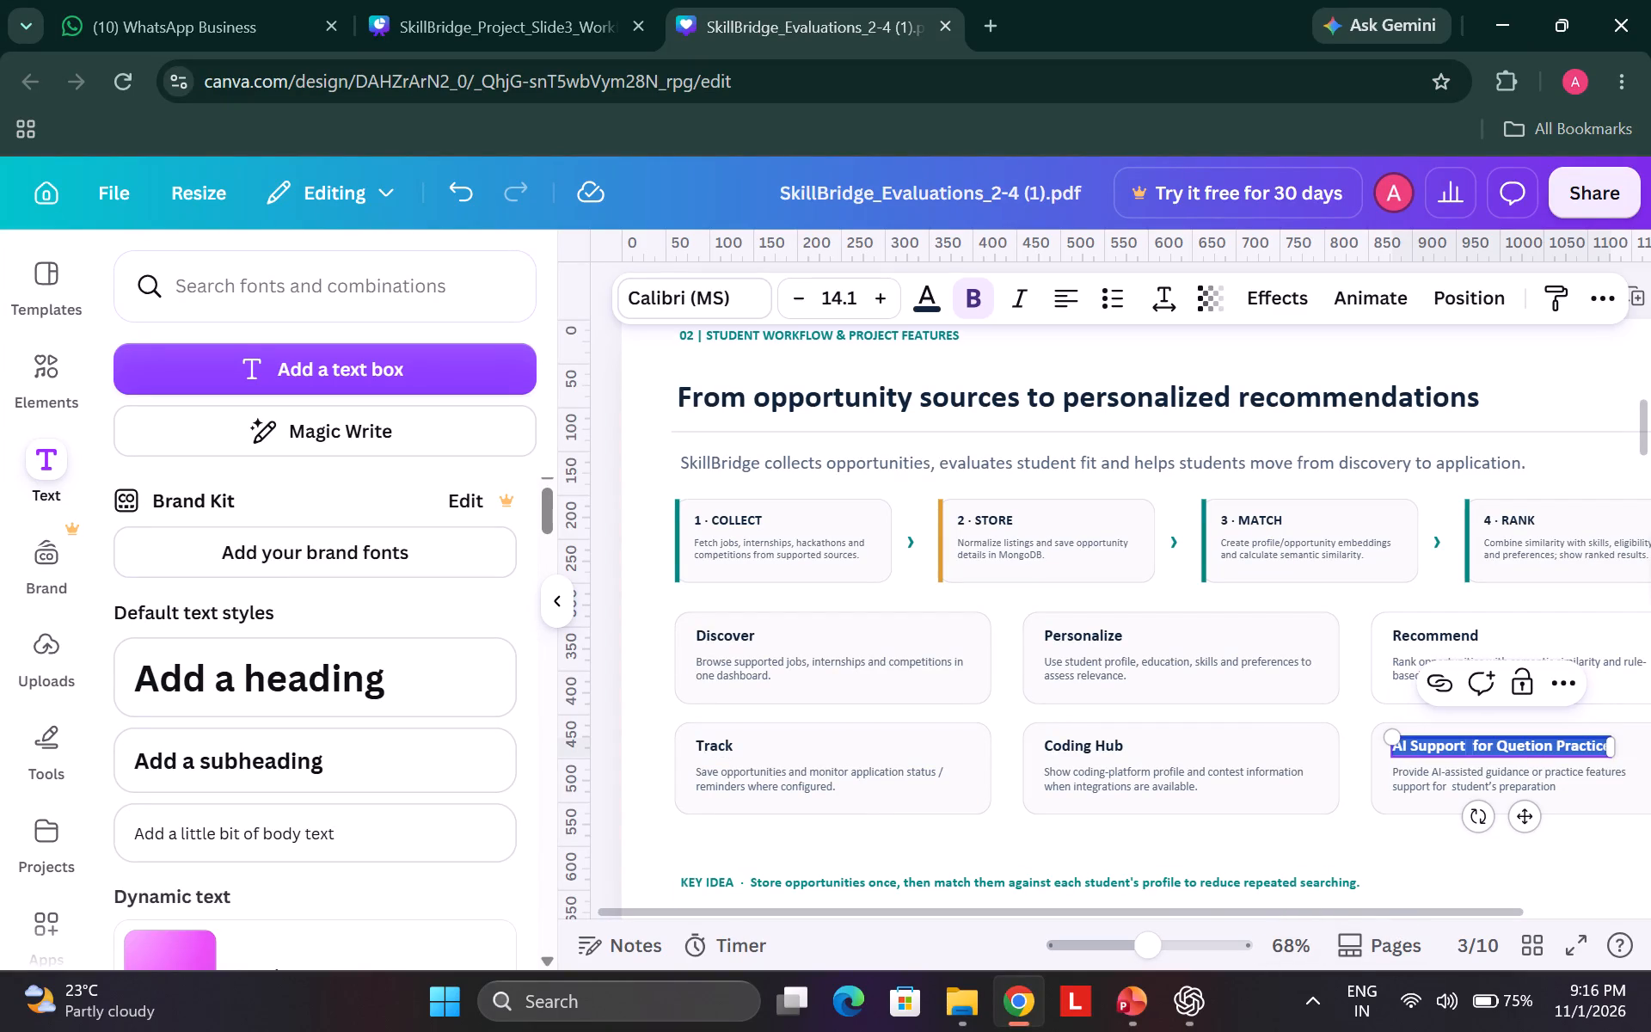
{"action": "left_click", "coordinate": [1527, 749]}
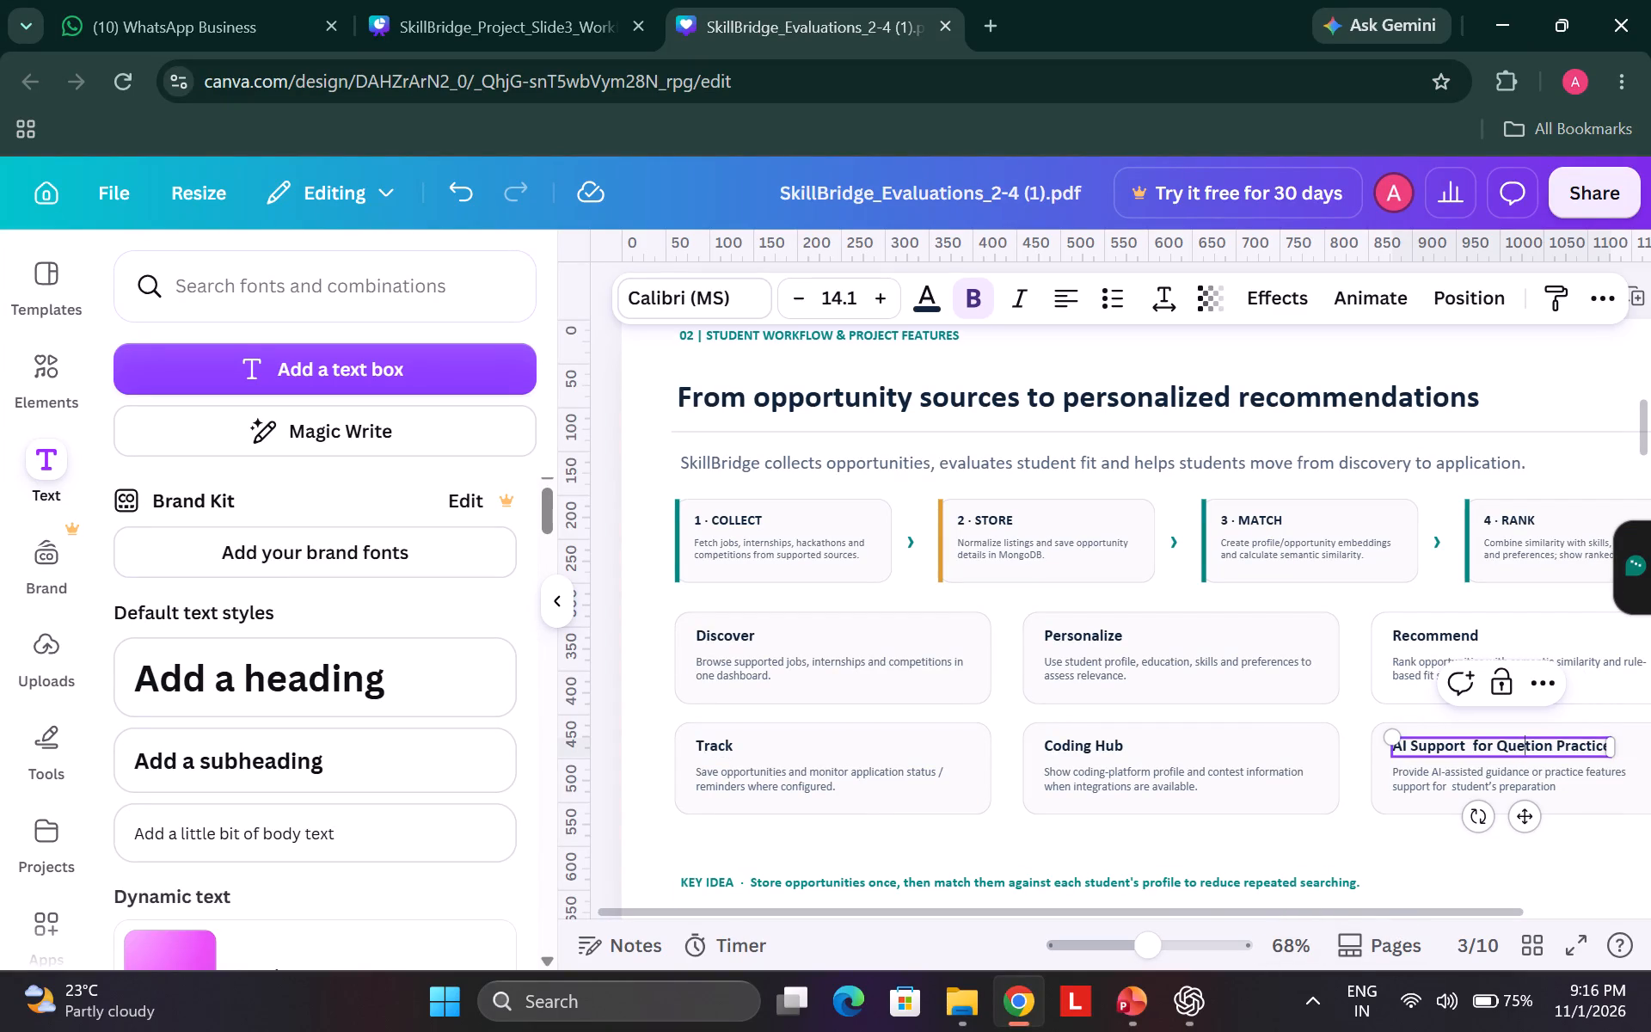
{"action": "key", "text": "s"}
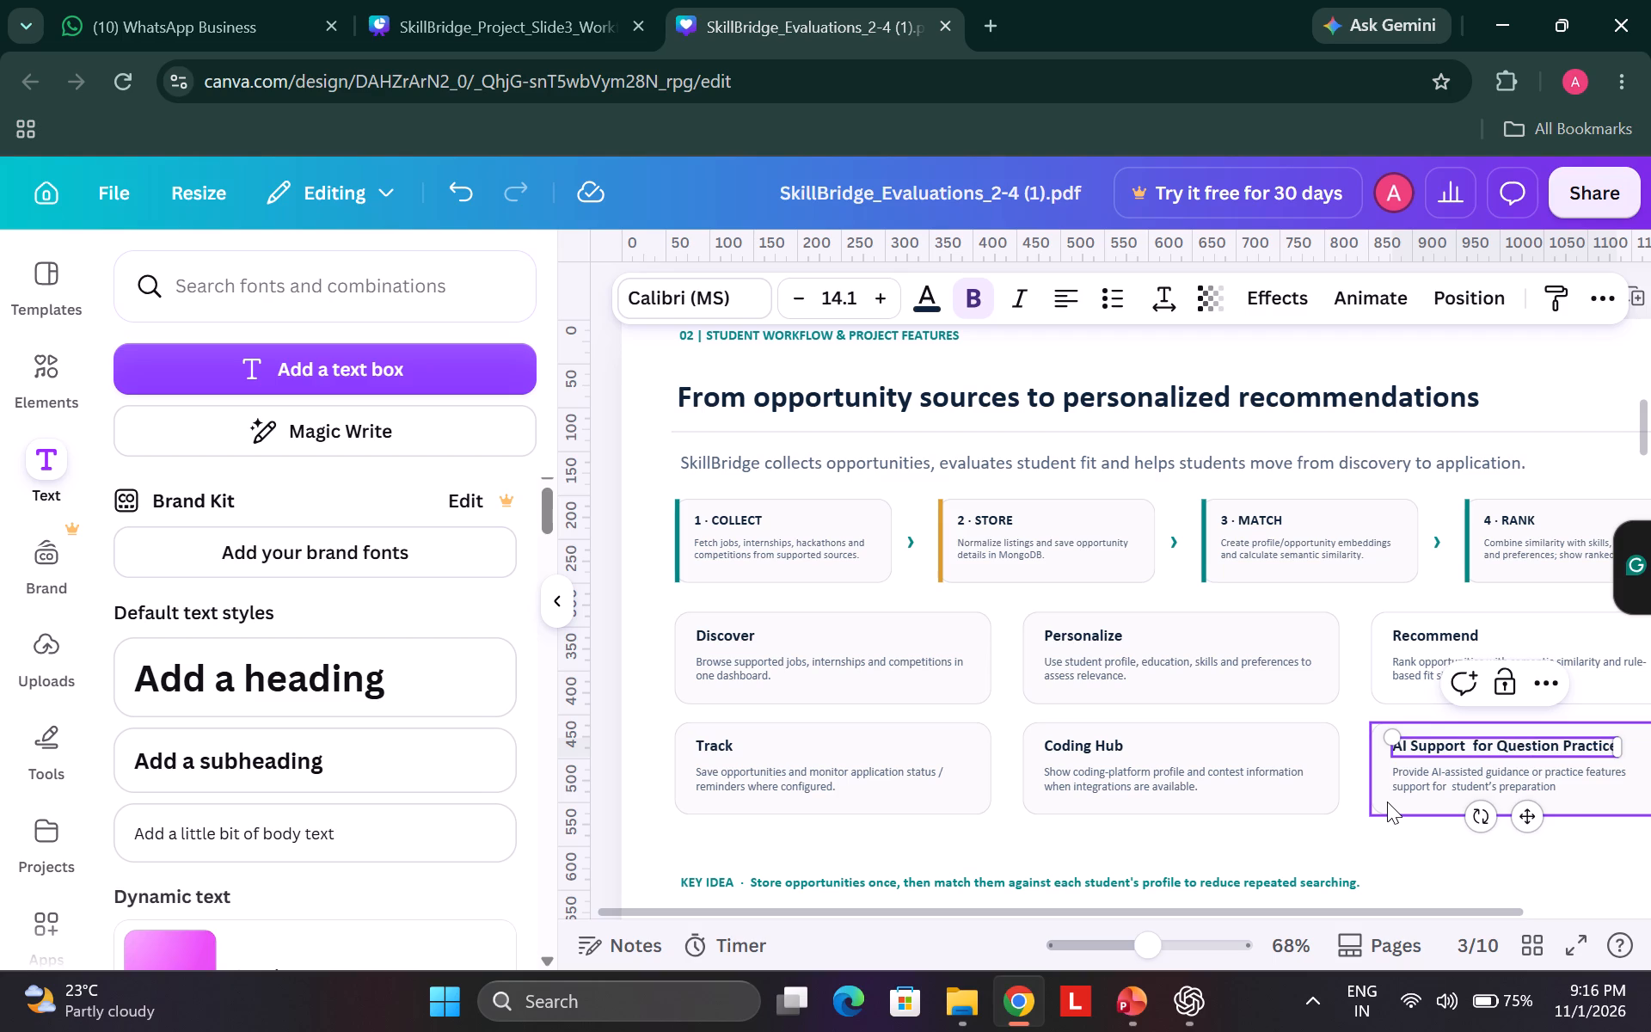
Scale page 3's "KEY IDEA" line slightly to font size 12.2, bringing its left edge in line with the feature cards.
{"action": "scroll", "coordinate": [1387, 802], "scroll_direction": "down", "scroll_amount": 3}
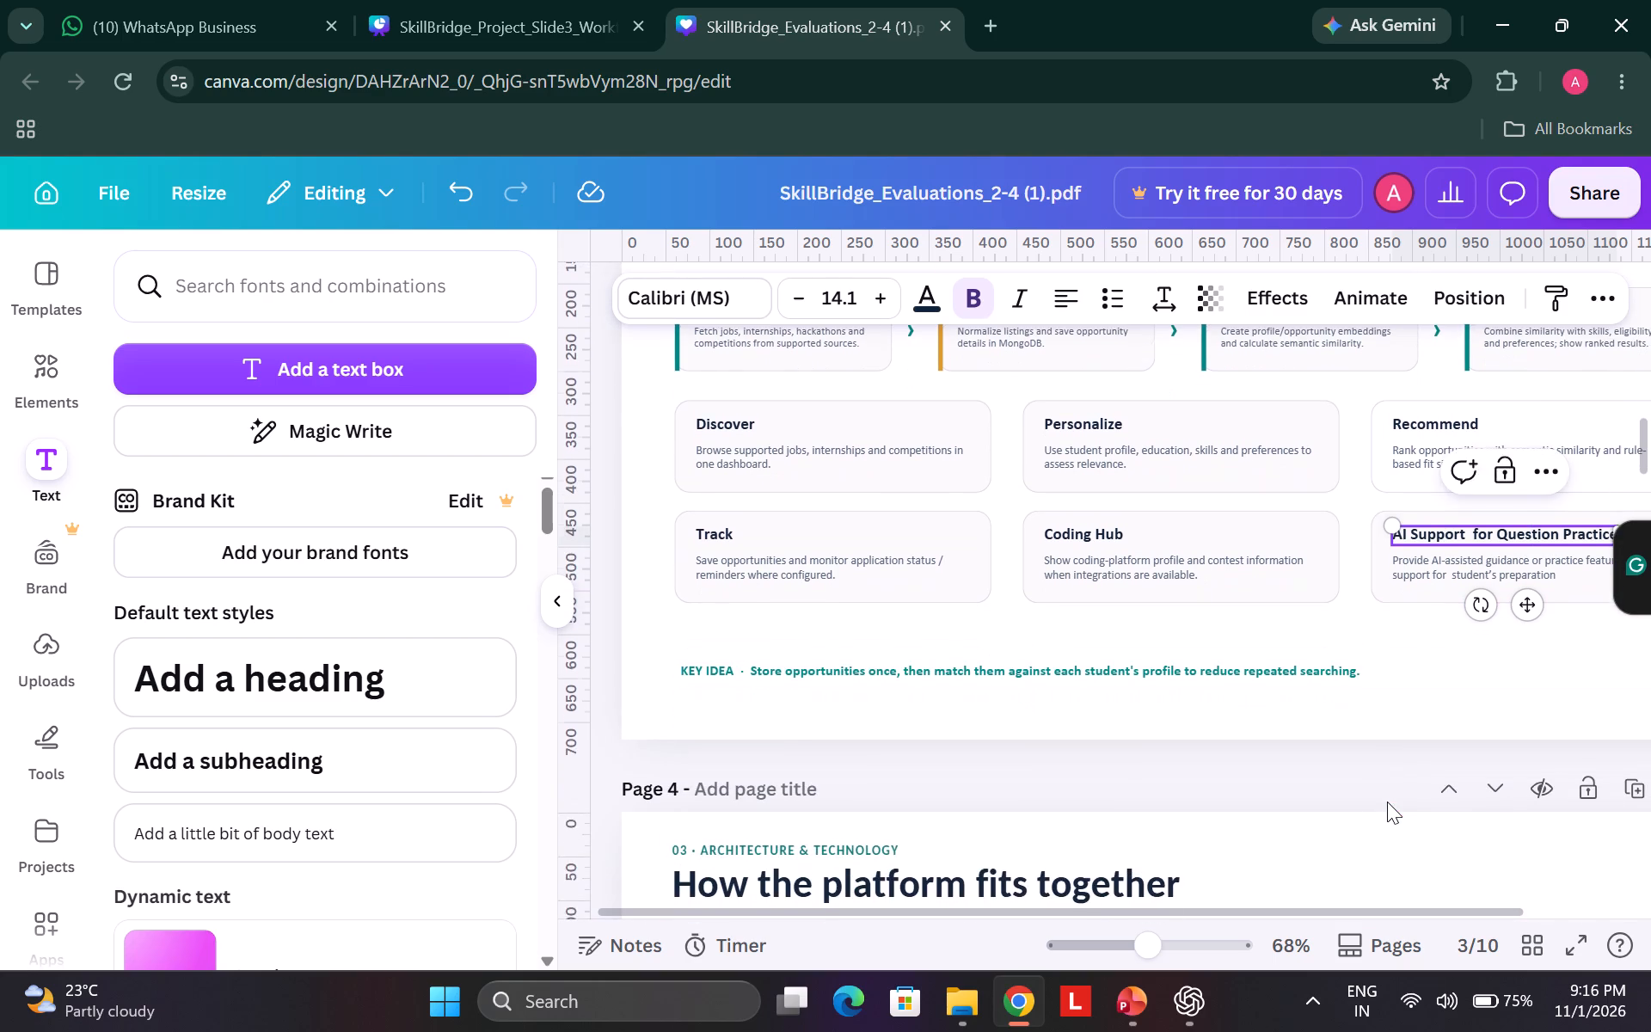
{"action": "scroll", "coordinate": [1387, 802], "scroll_direction": "down", "scroll_amount": 1}
{"action": "left_click", "coordinate": [1154, 520]}
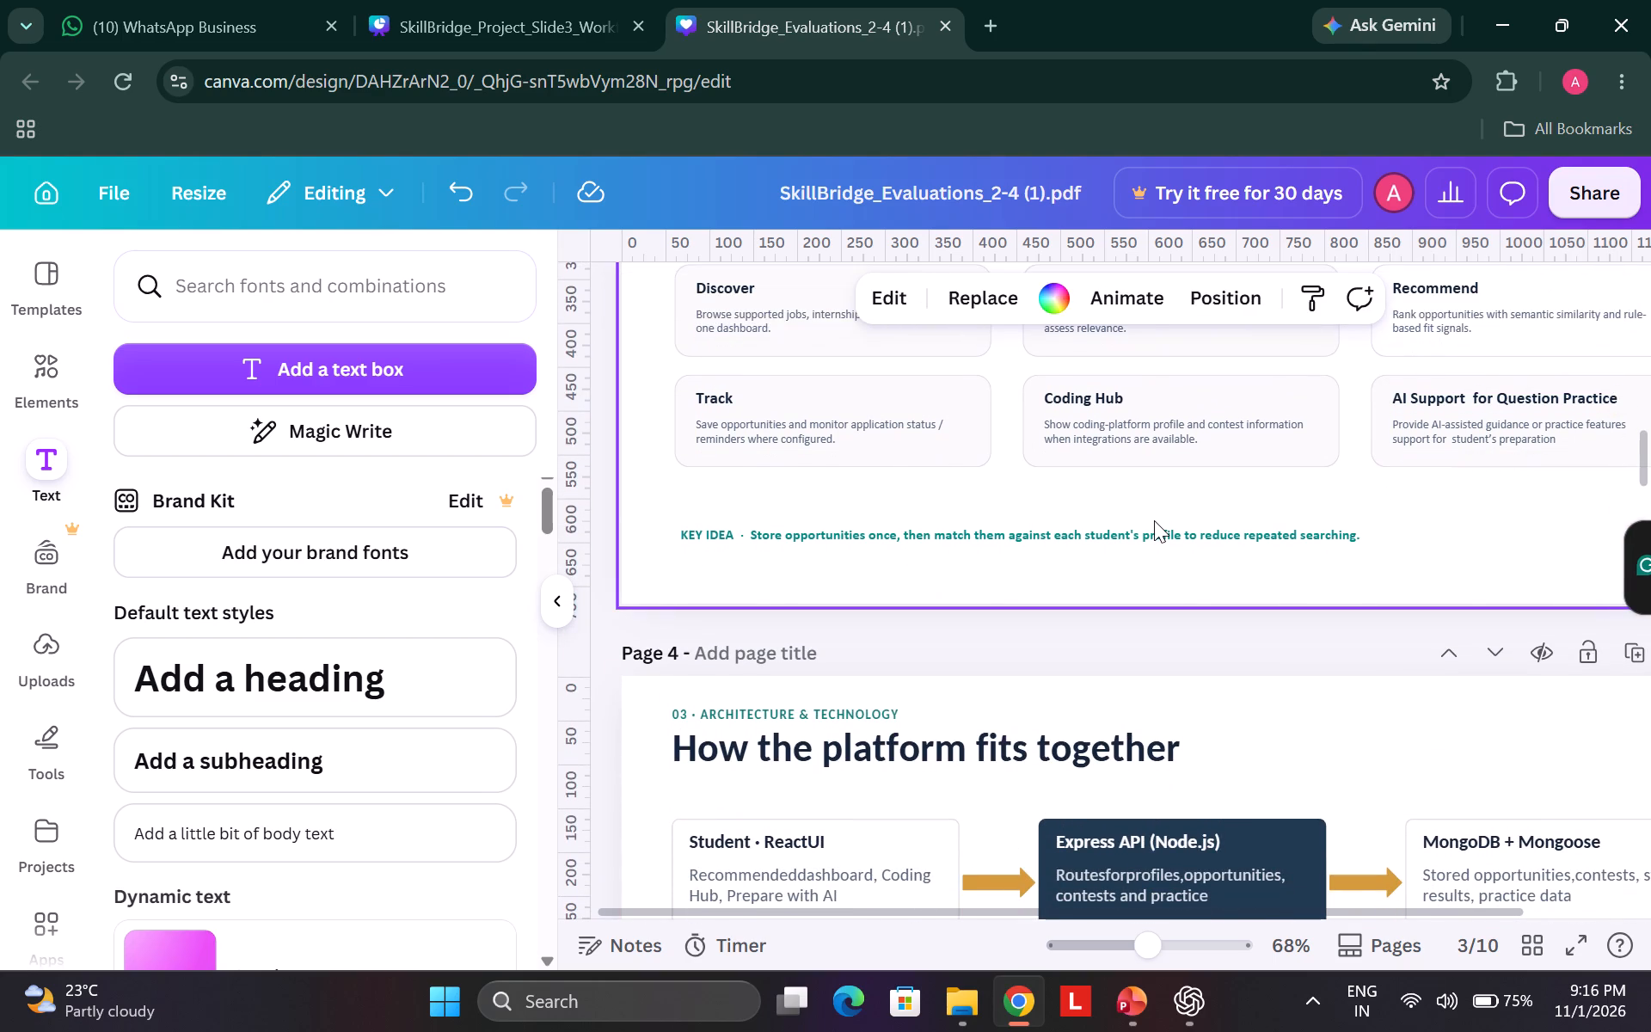
{"action": "left_click", "coordinate": [1151, 538]}
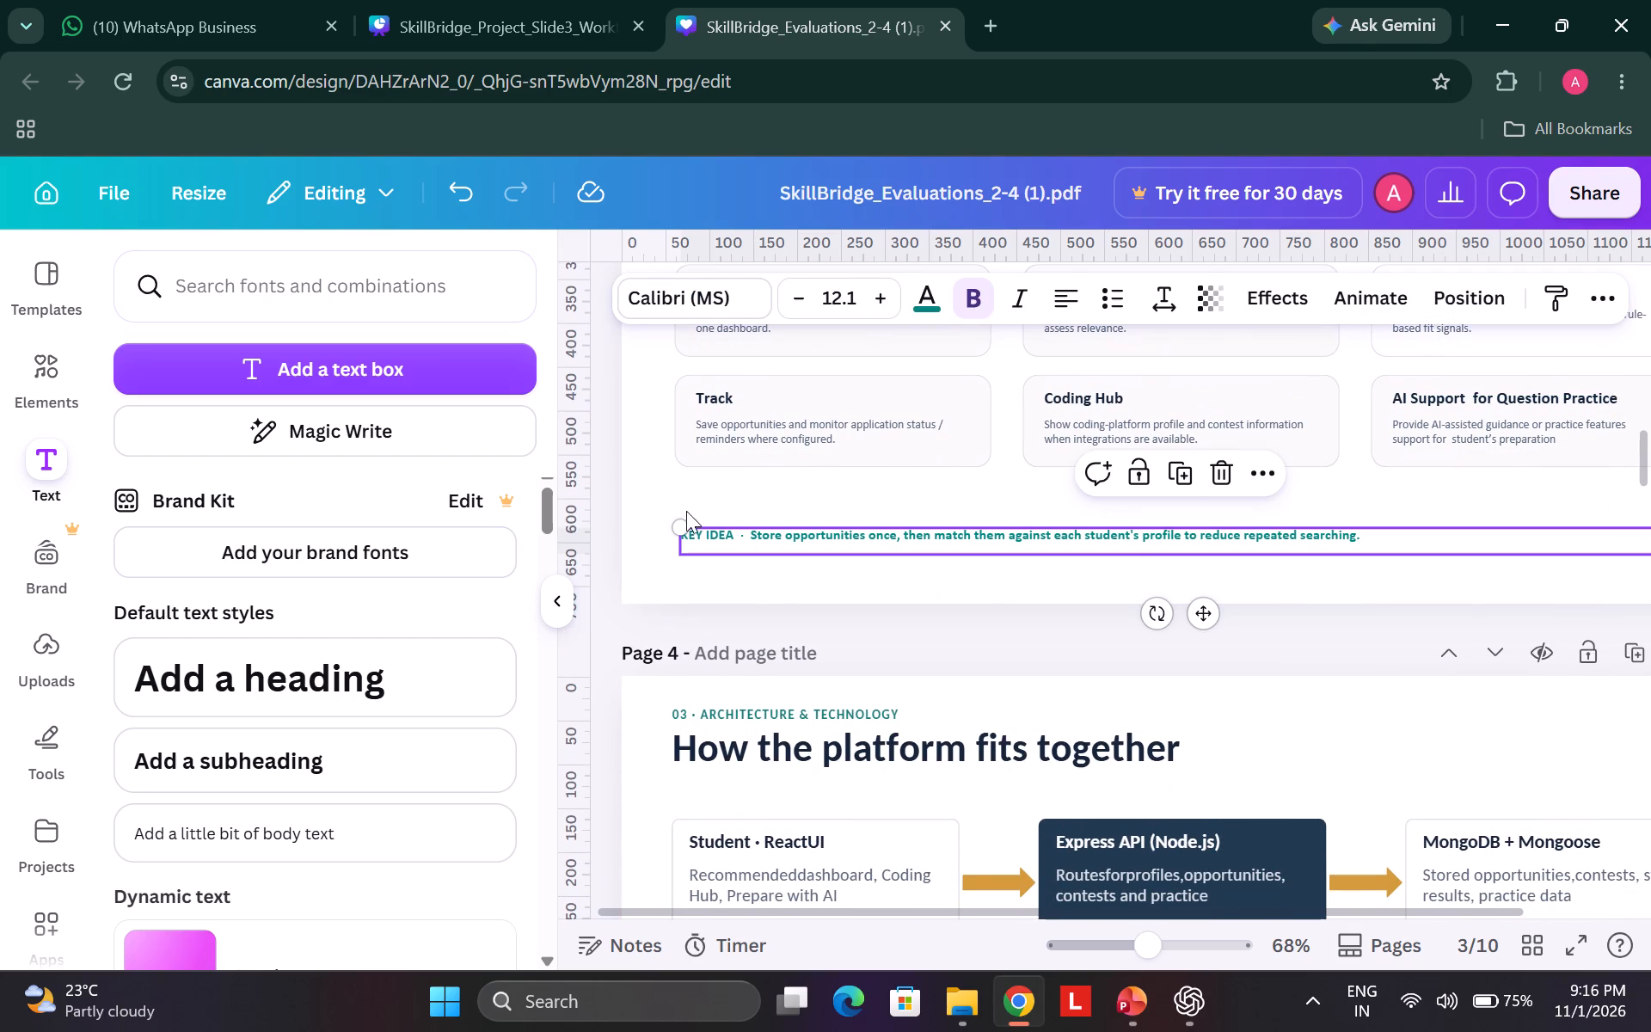
{"action": "left_click_drag", "start_coordinate": [684, 523], "coordinate": [670, 503]}
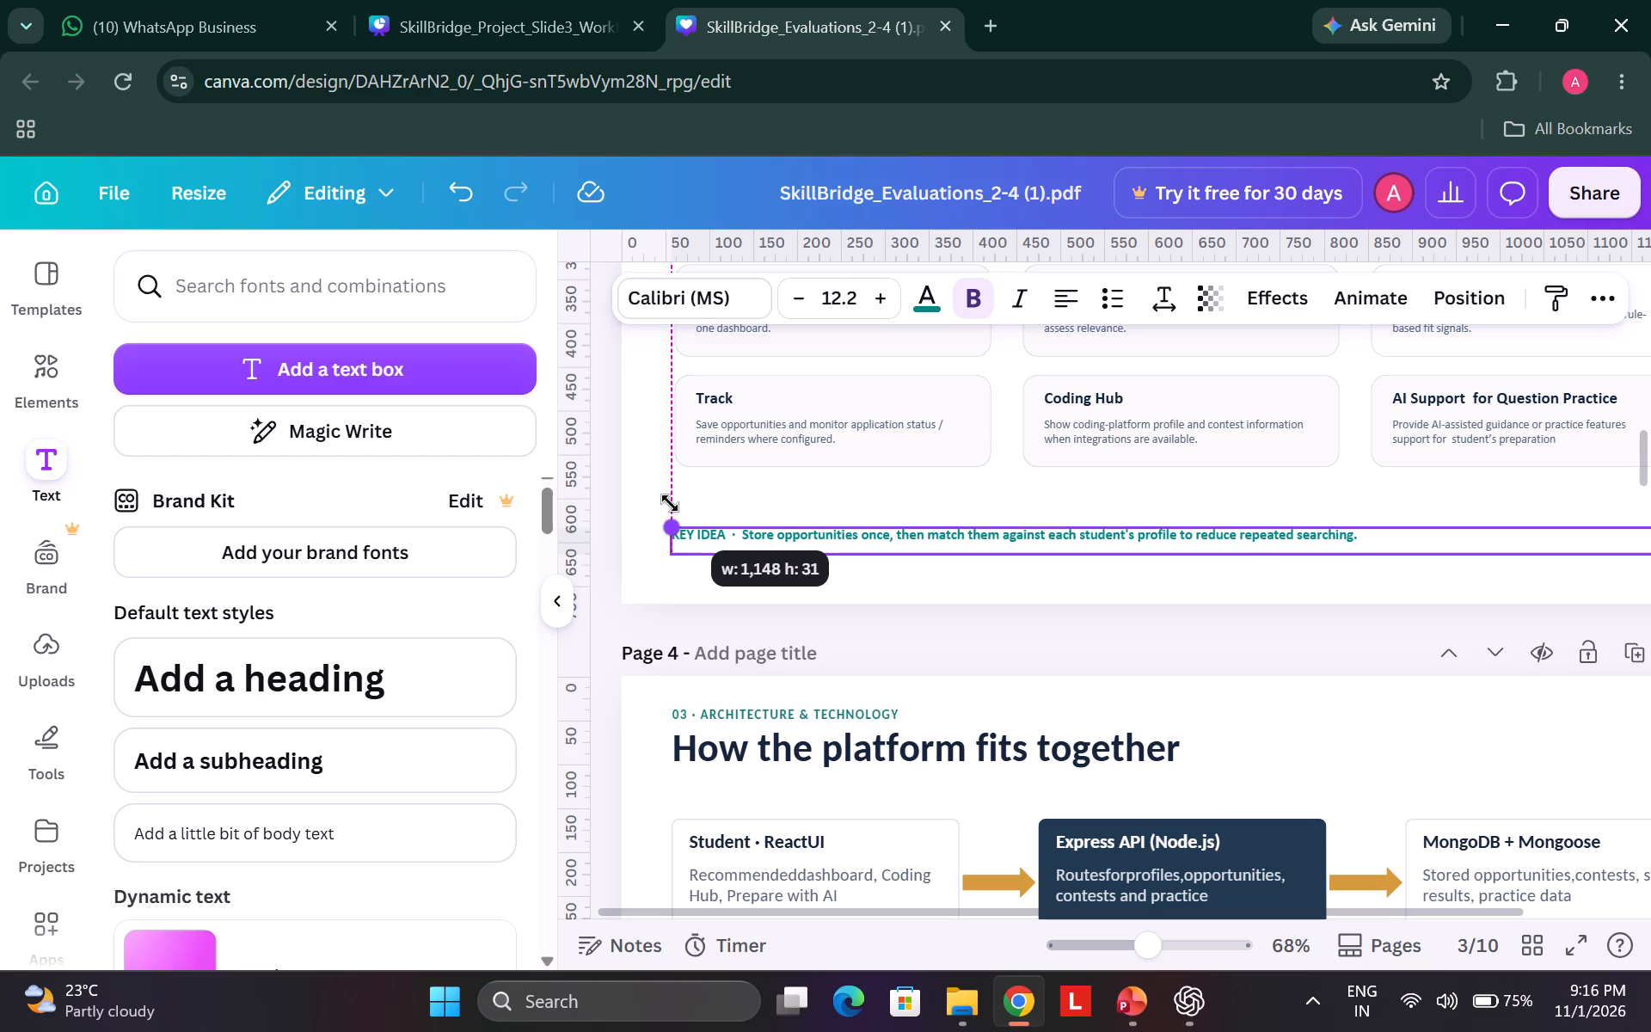
{"action": "left_click_drag", "start_coordinate": [670, 503], "coordinate": [677, 502]}
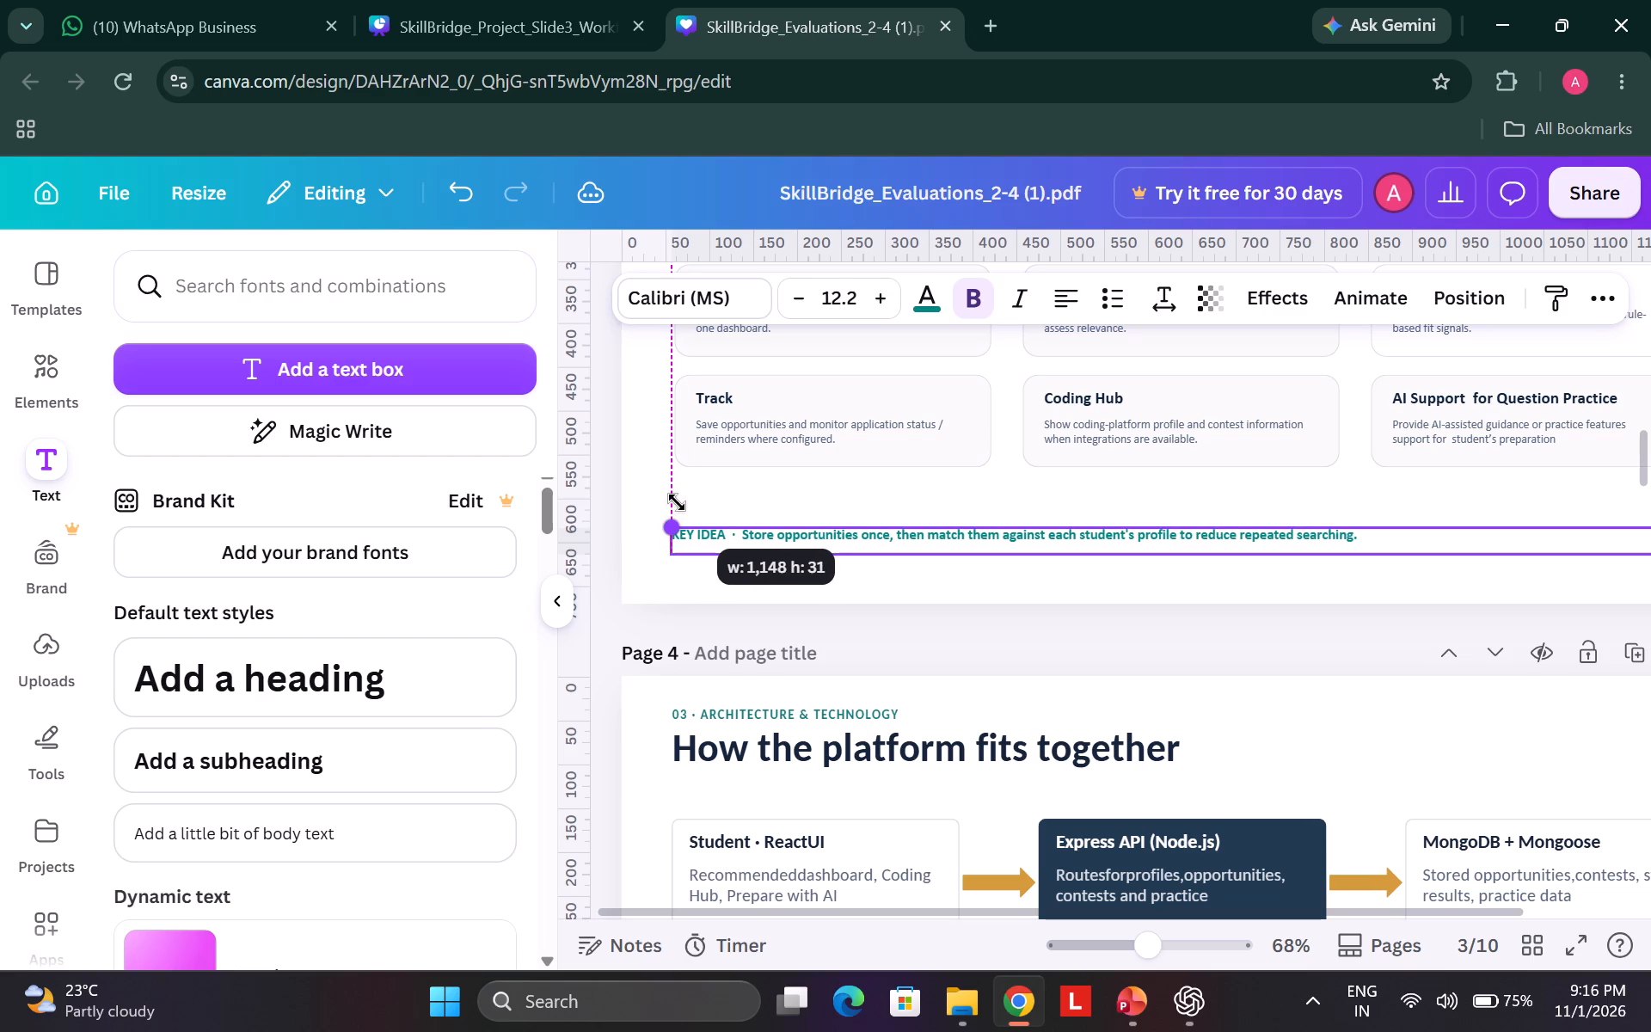
{"action": "left_click_drag", "start_coordinate": [677, 502], "coordinate": [678, 502]}
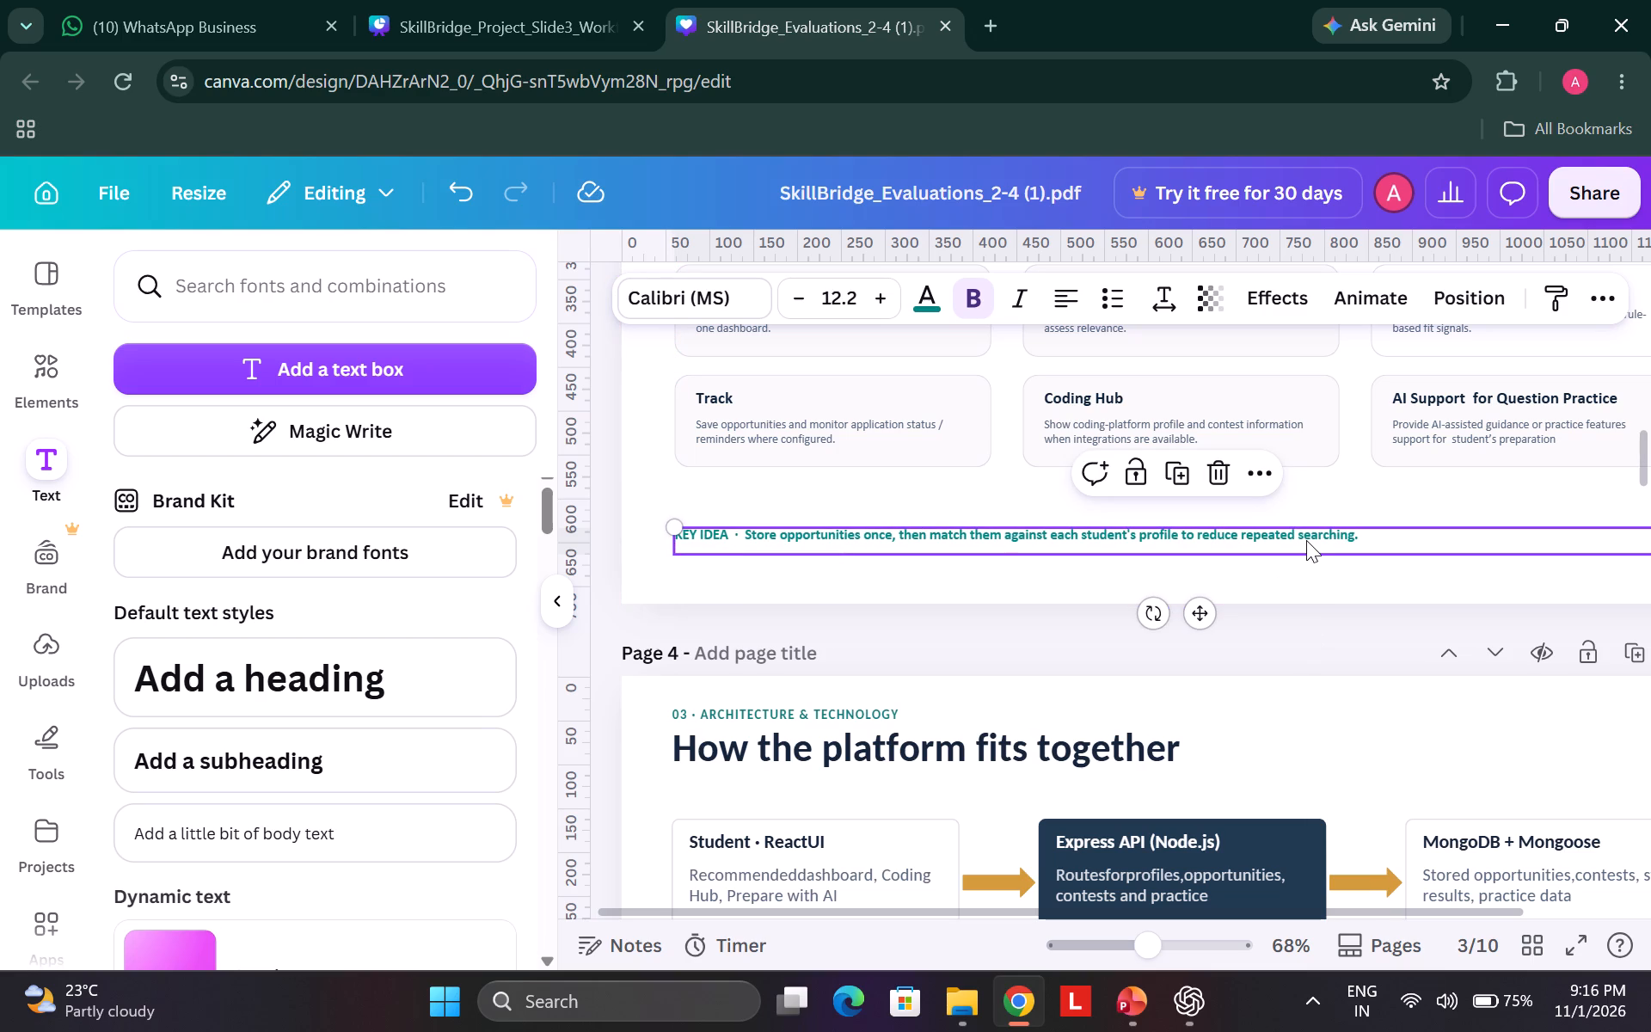
{"action": "left_click", "coordinate": [1306, 540]}
{"action": "left_click", "coordinate": [1303, 642]}
Replace the dot separator with a vertical bar in page 4's section label, making it "03 | ARCHITECTURE & TECHNOLOGY".
{"action": "scroll", "coordinate": [1303, 642], "scroll_direction": "down", "scroll_amount": 1}
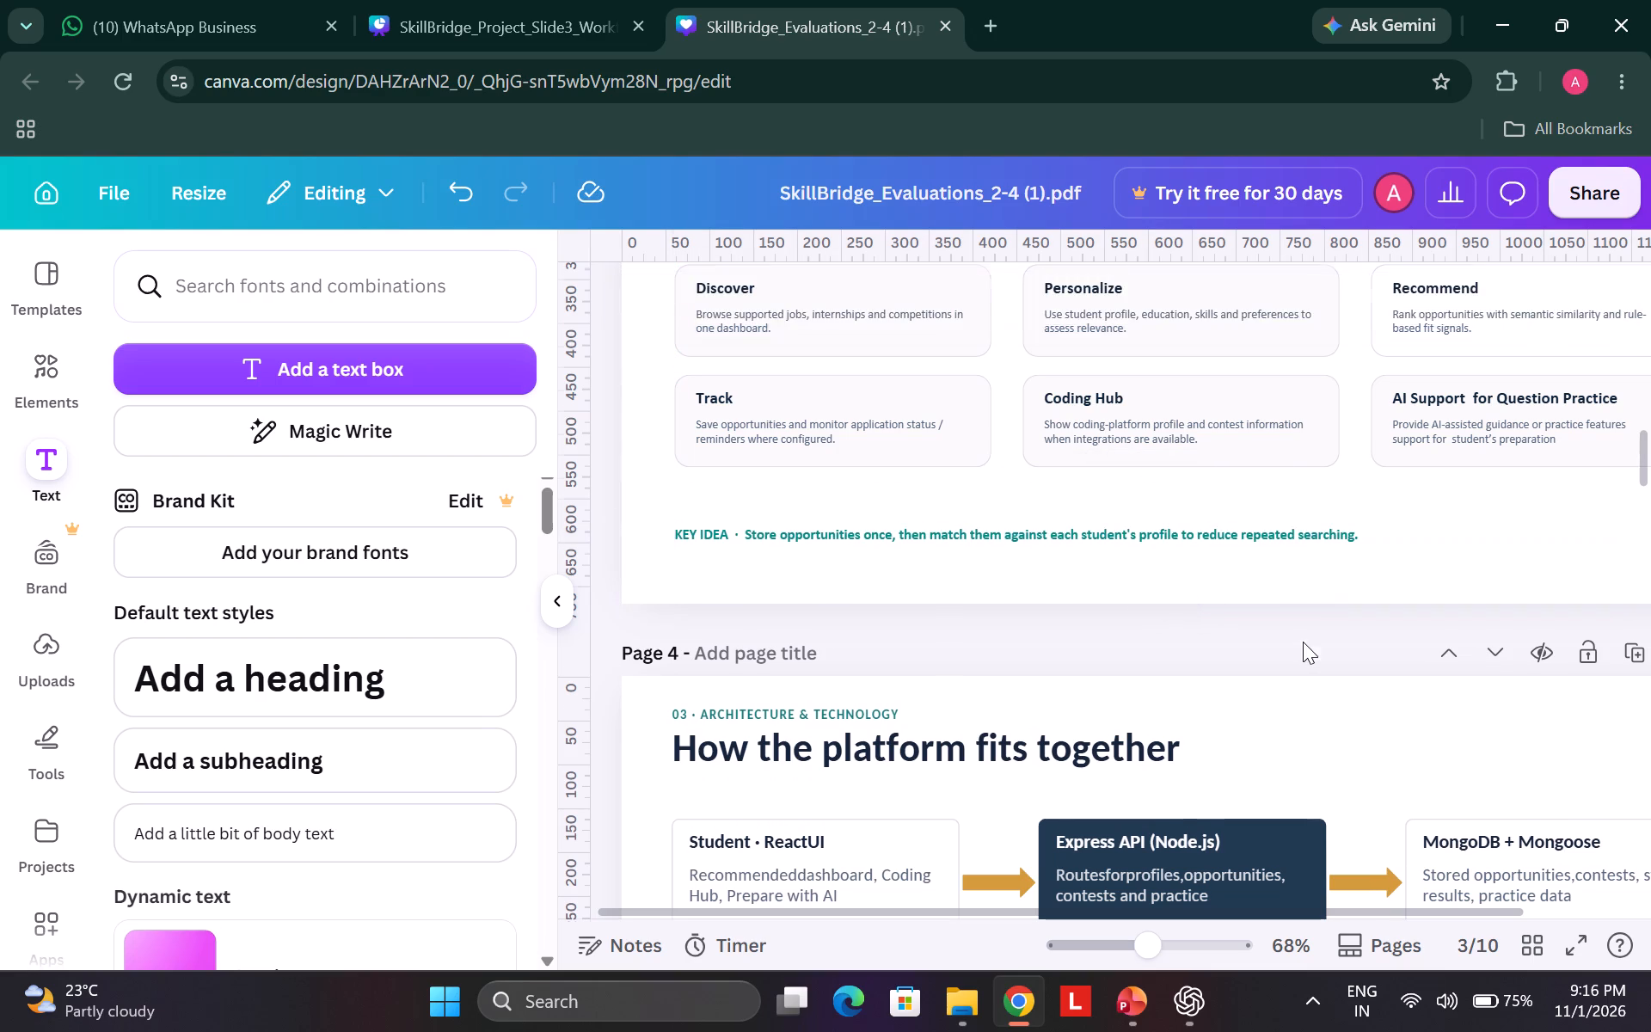
{"action": "scroll", "coordinate": [1303, 642], "scroll_direction": "down", "scroll_amount": 1}
{"action": "scroll", "coordinate": [813, 540], "scroll_direction": "up", "scroll_amount": 3}
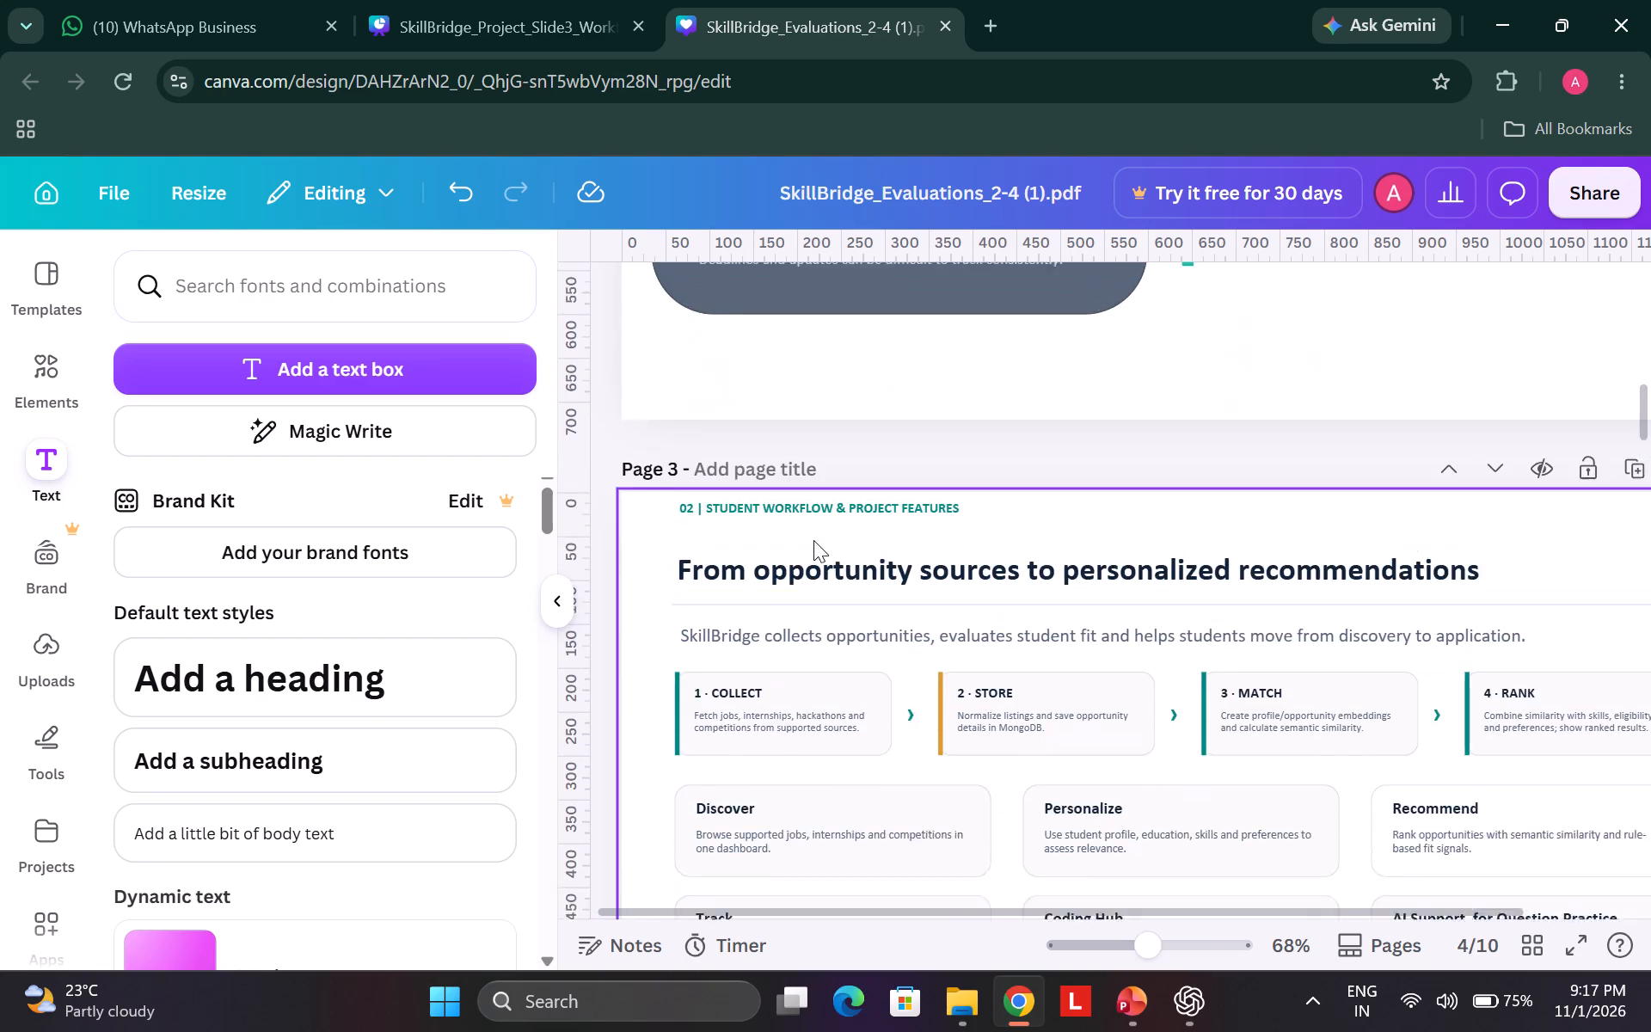
{"action": "scroll", "coordinate": [813, 540], "scroll_direction": "right", "scroll_amount": 1}
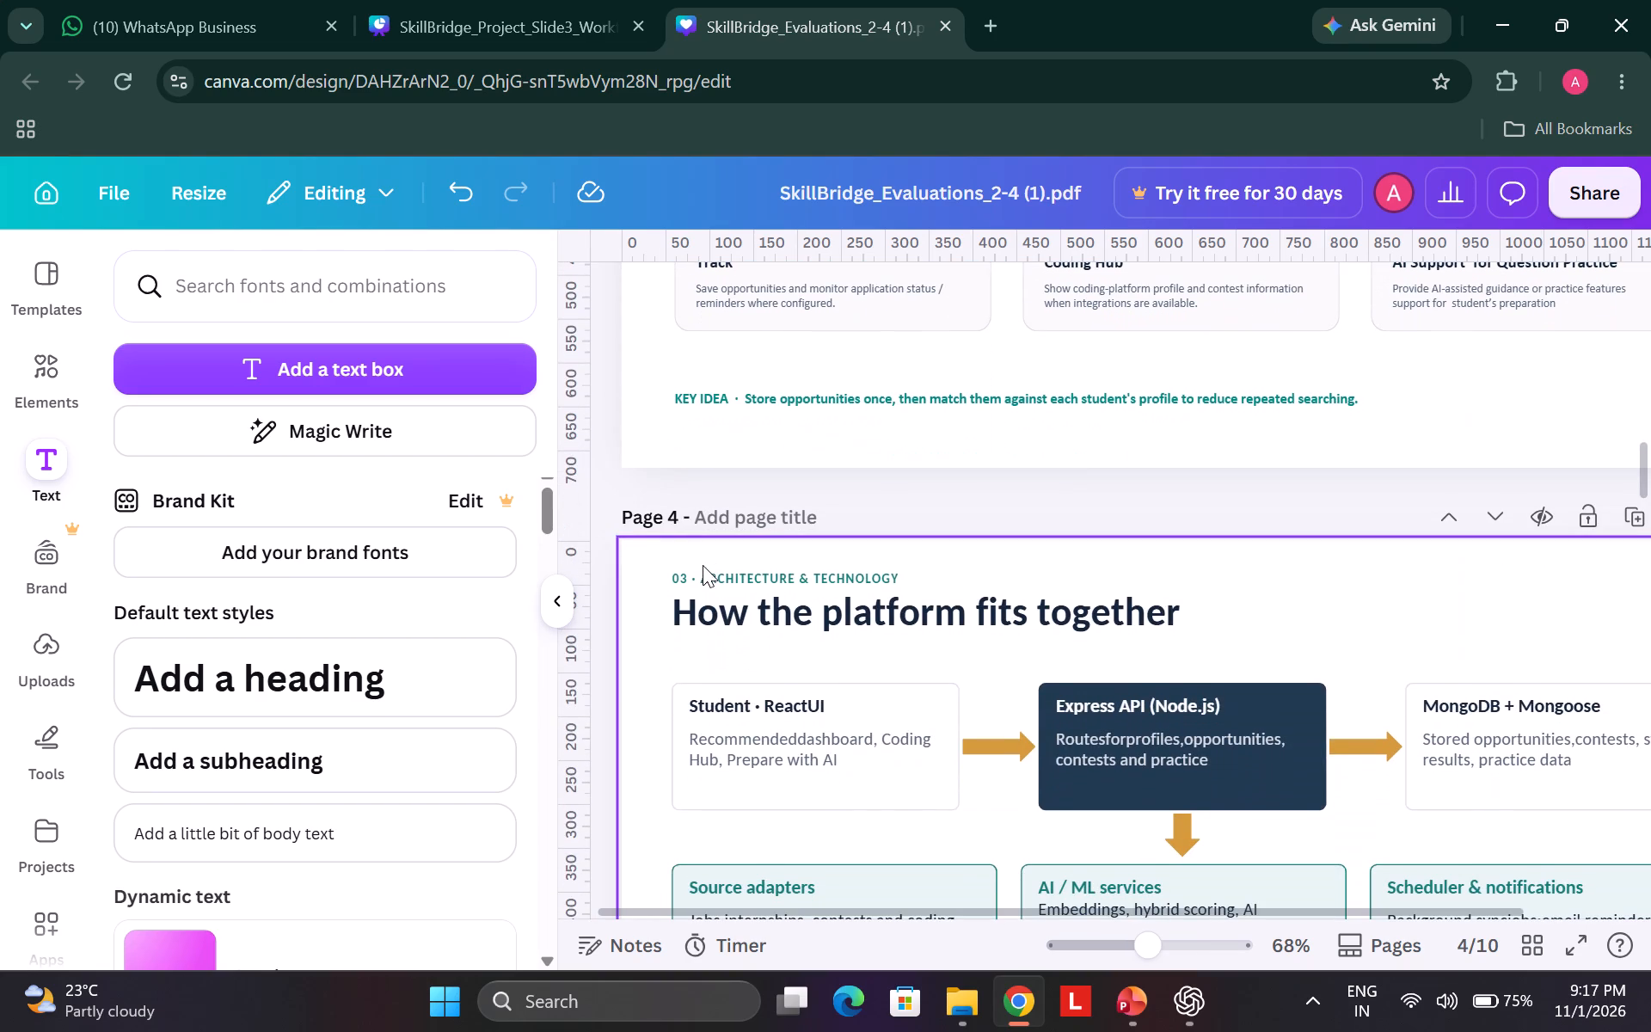
{"action": "left_click", "coordinate": [698, 576]}
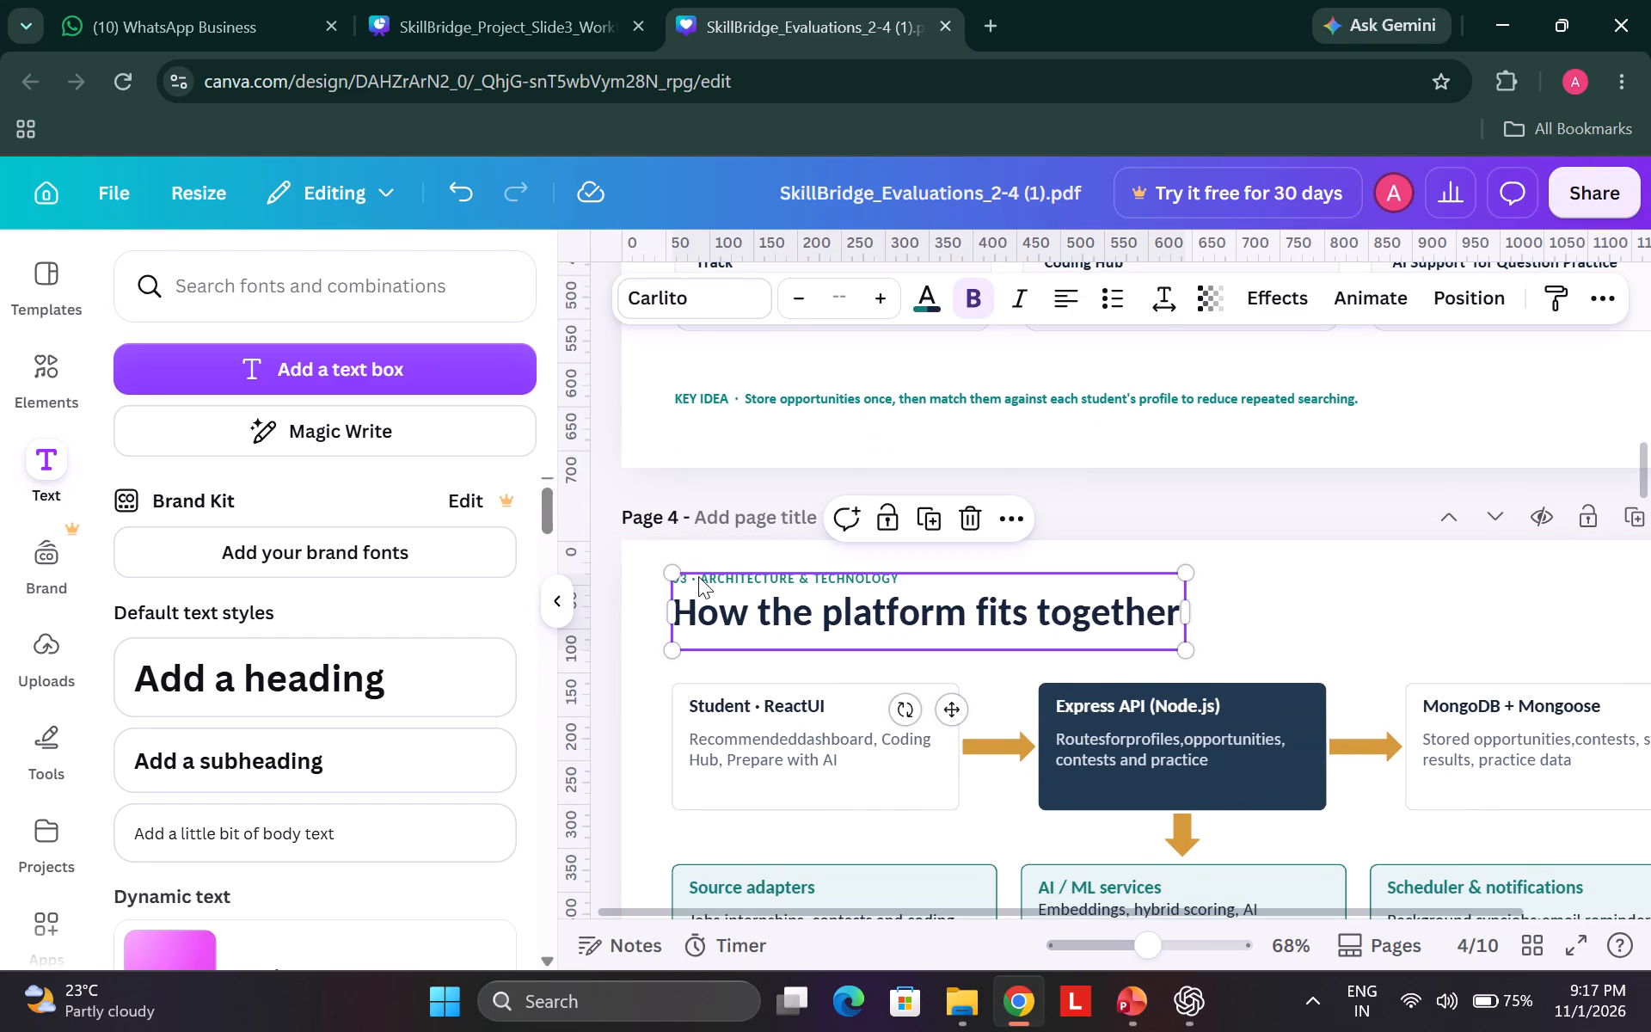
{"action": "left_click", "coordinate": [698, 576]}
{"action": "left_click", "coordinate": [698, 576]}
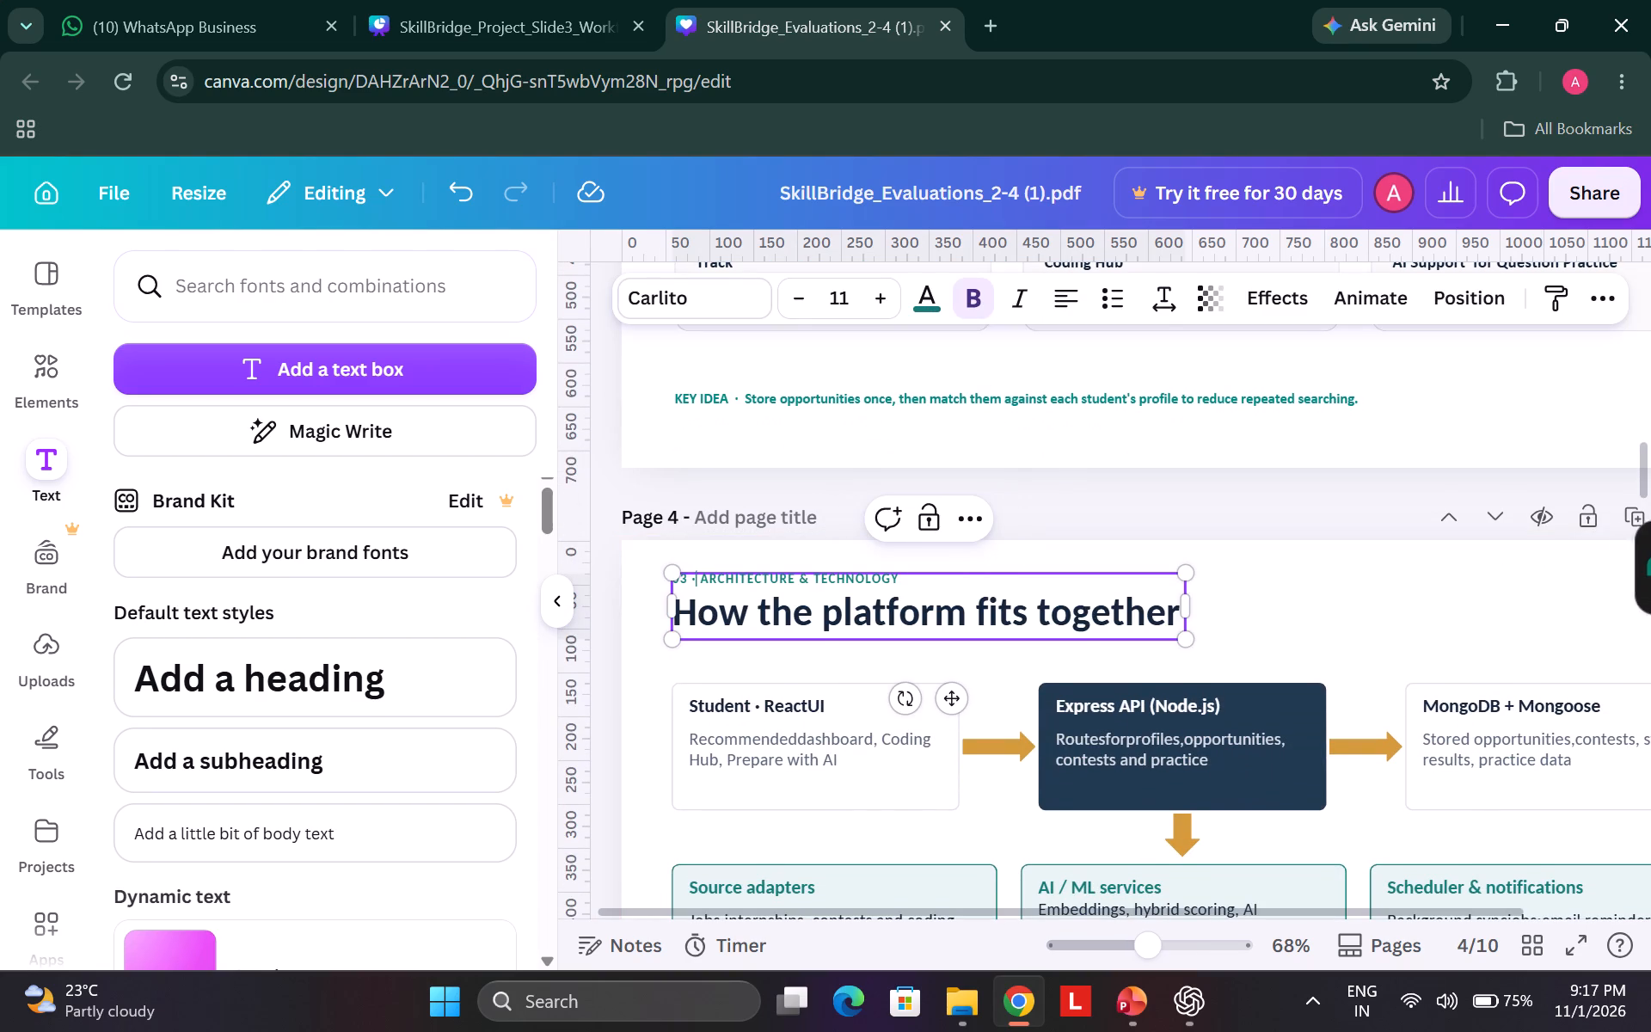
{"action": "key", "text": "BackSpace"}
{"action": "key", "text": "shift+bar"}
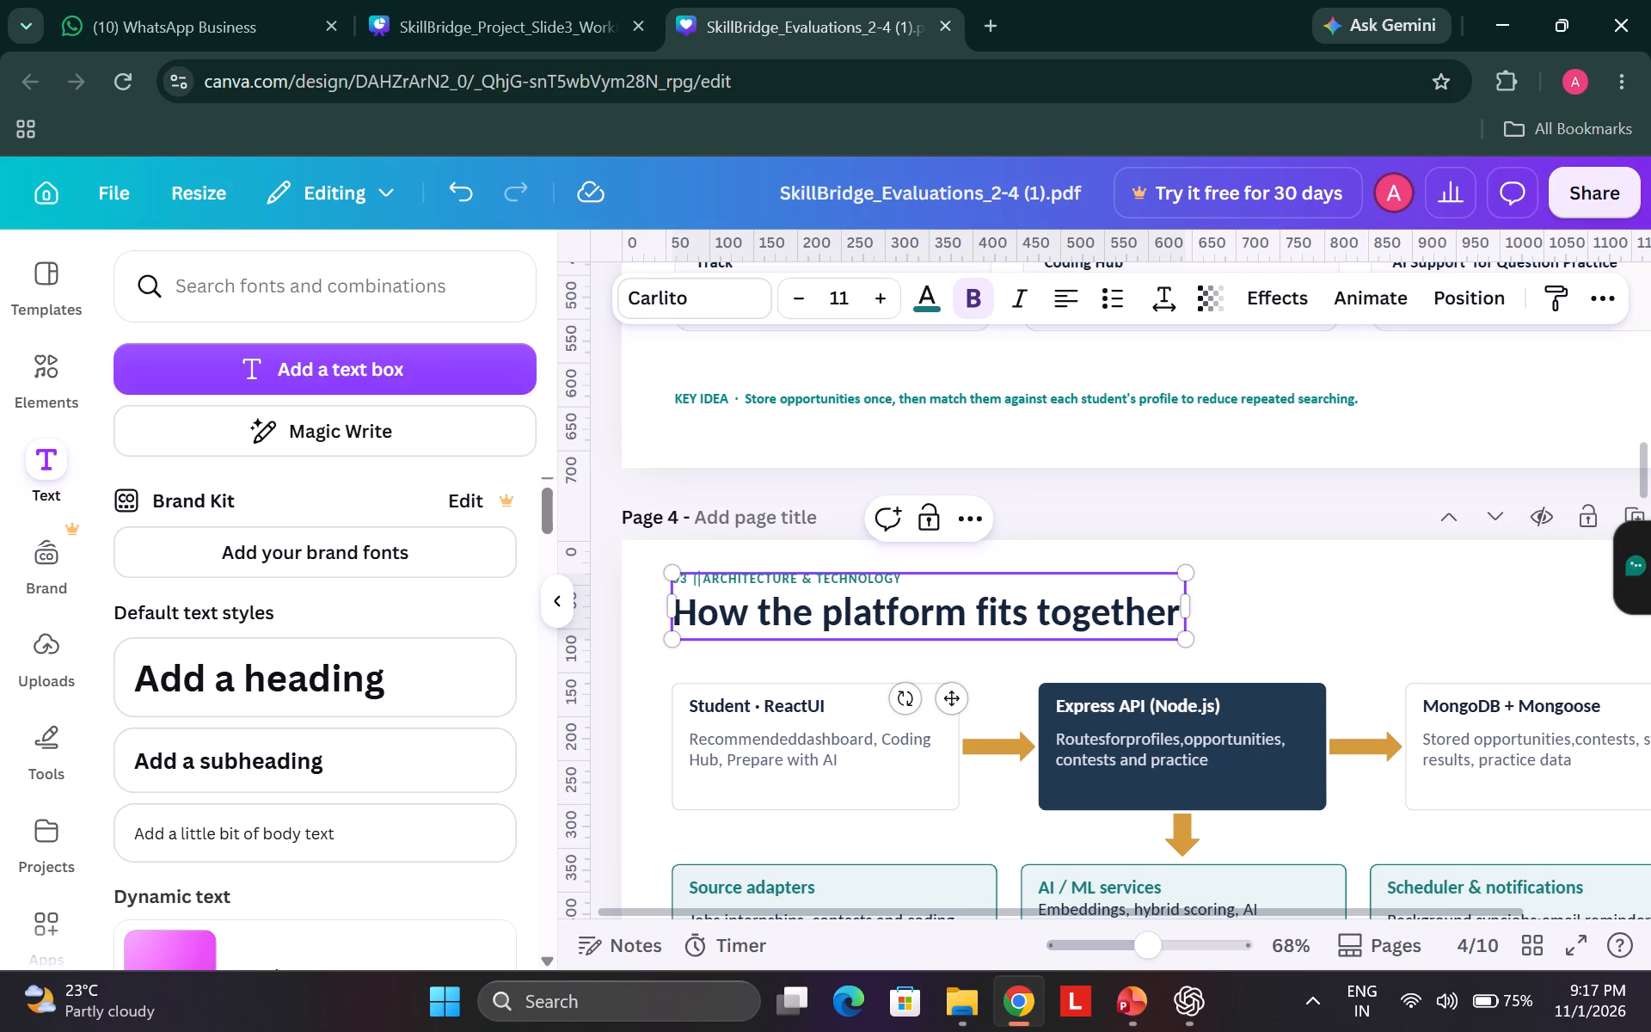
{"action": "left_click", "coordinate": [1328, 634]}
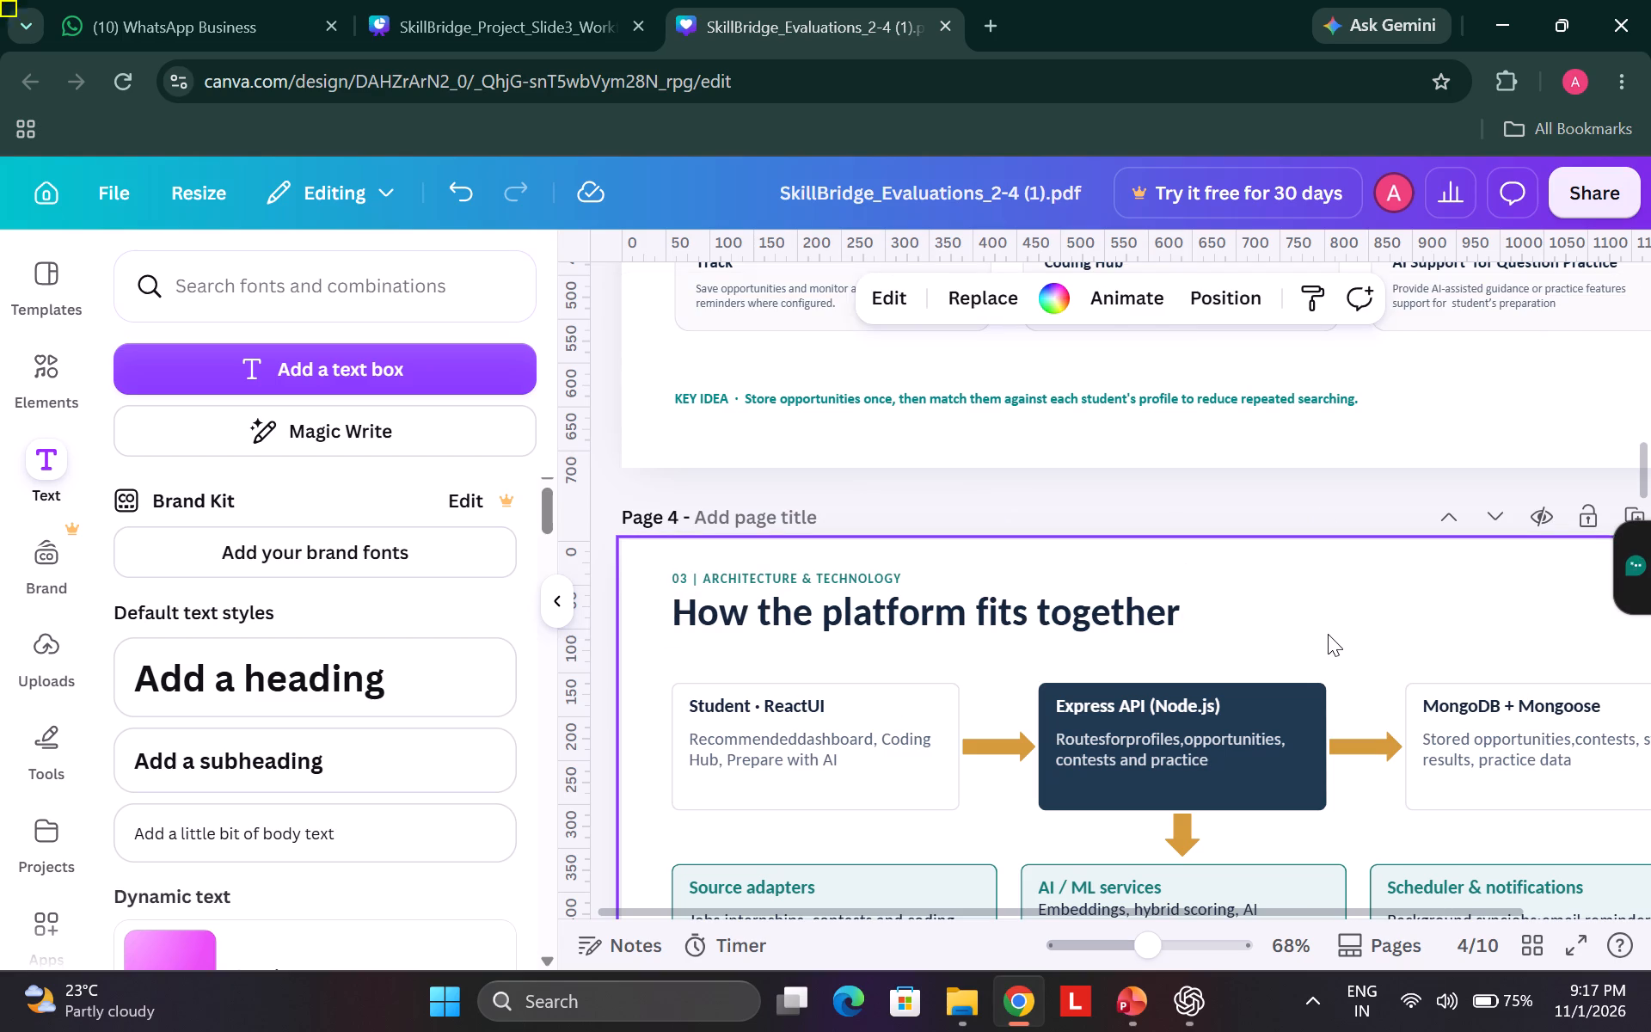
Review the layout, headings and section labels from page 4's architecture diagram through page 8, "Prepare with AI" for a selected opportunity.
{"action": "scroll", "coordinate": [1328, 634], "scroll_direction": "down", "scroll_amount": 1}
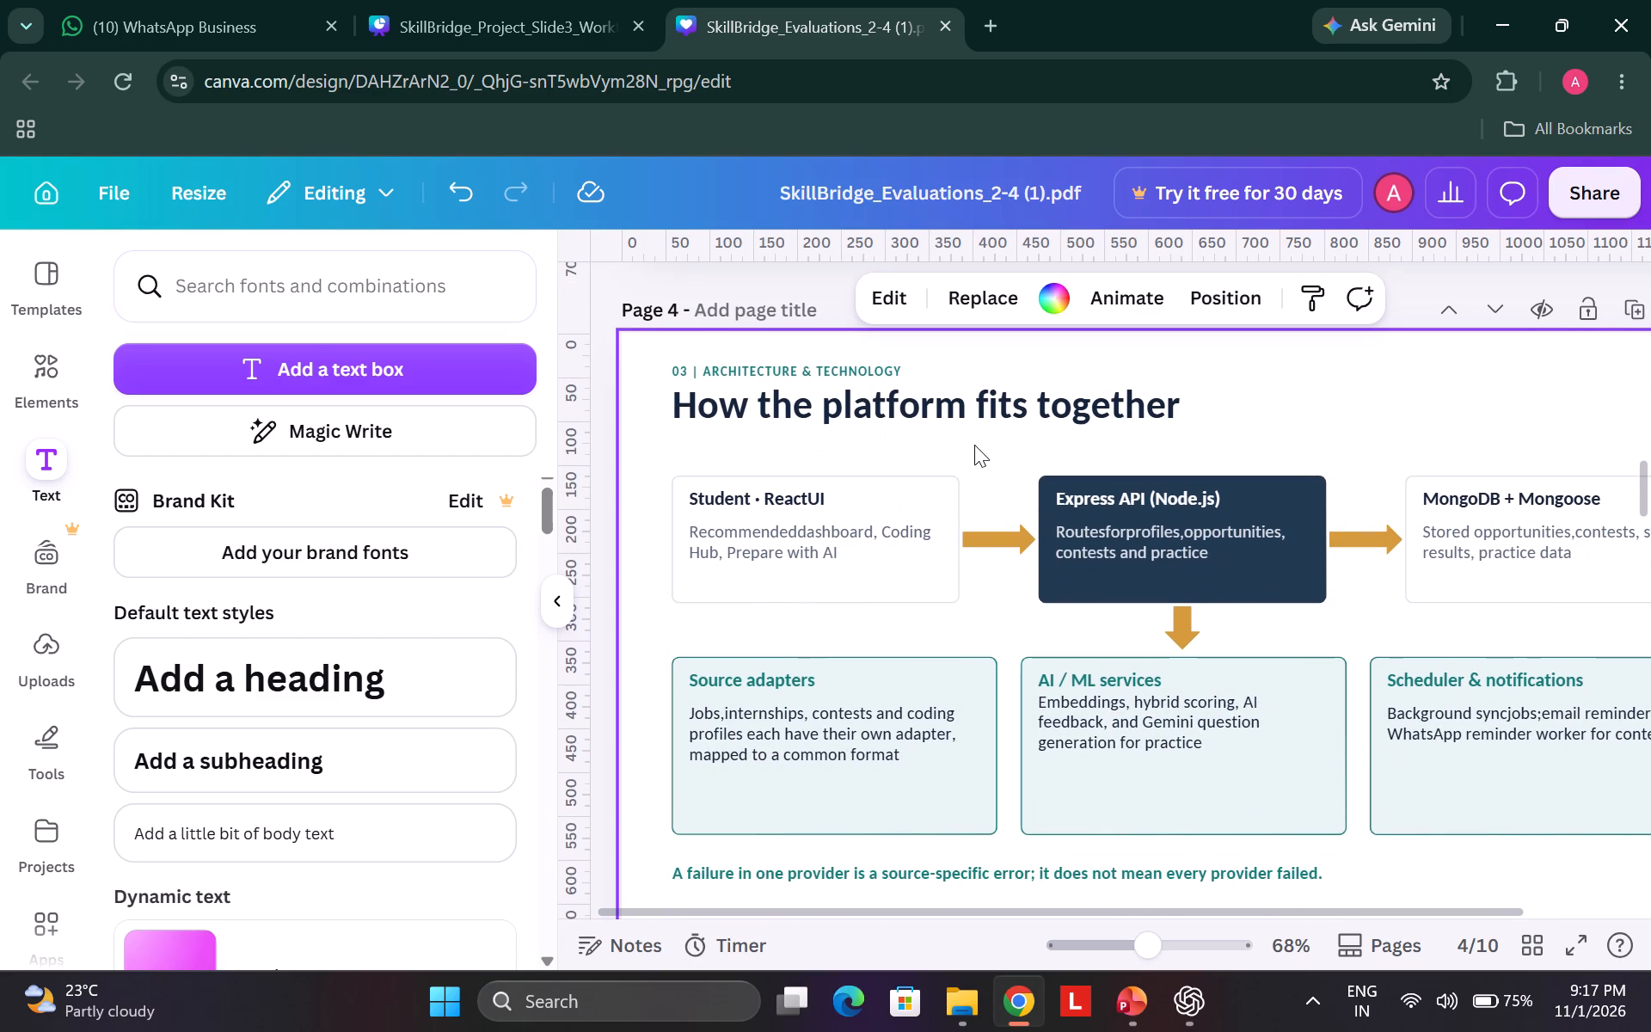
{"action": "scroll", "coordinate": [1119, 907], "scroll_direction": "down", "scroll_amount": 2}
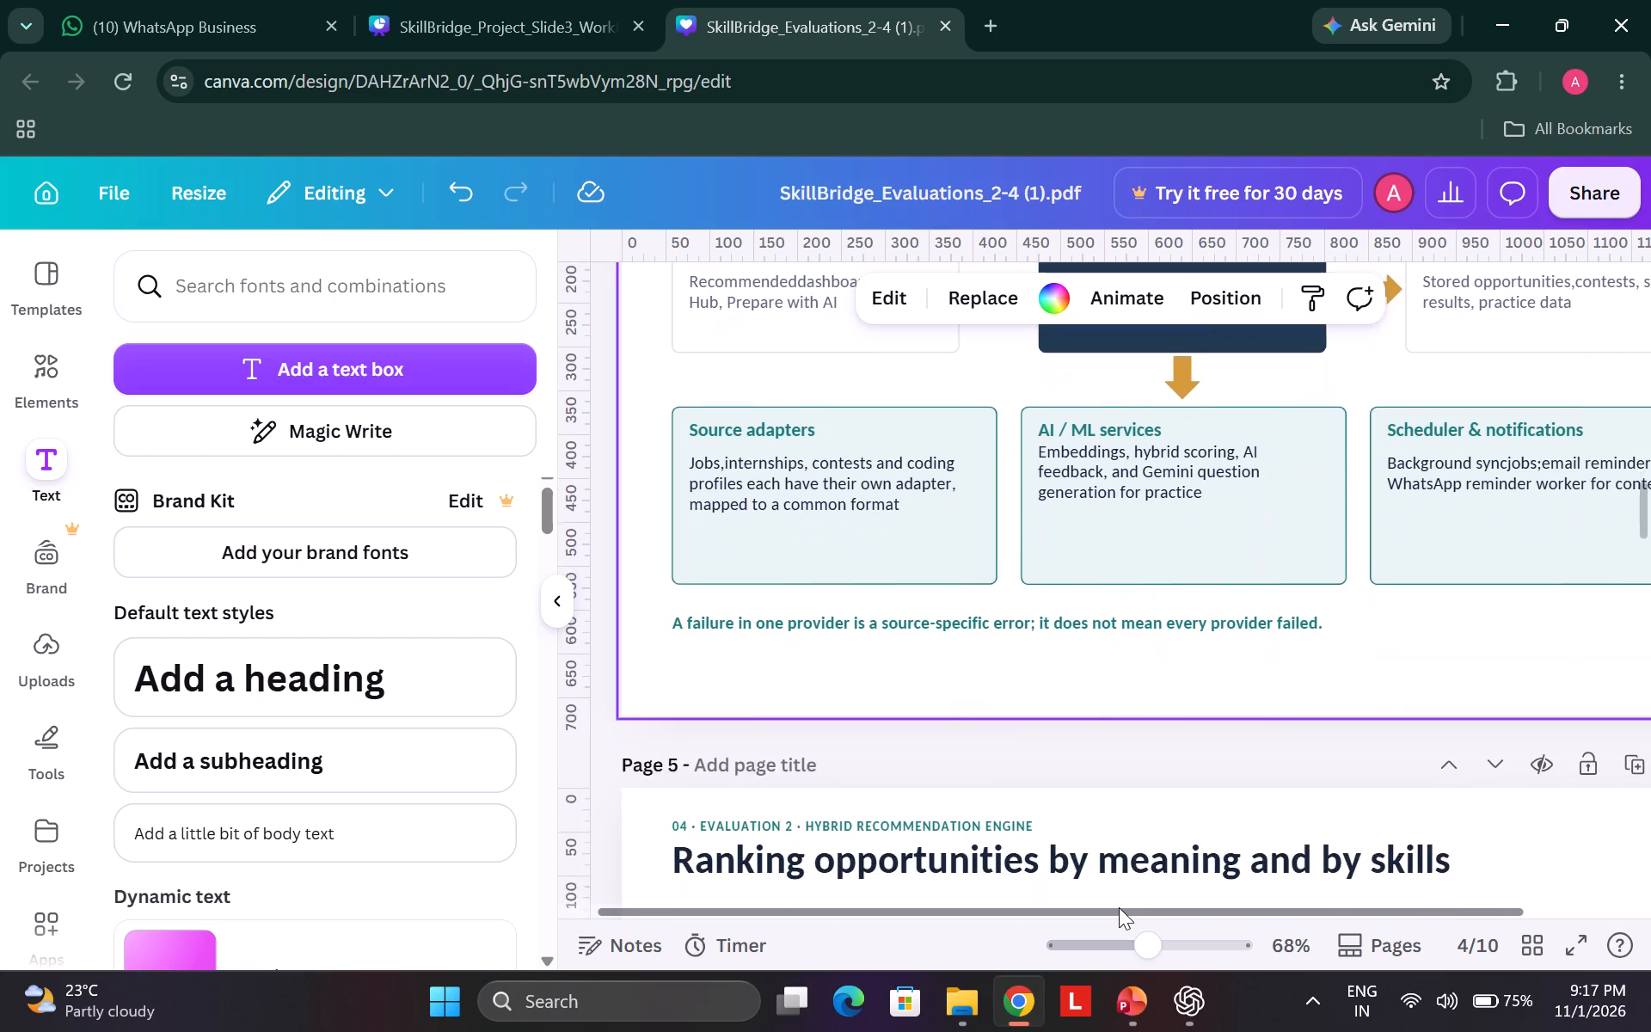
{"action": "scroll", "coordinate": [1119, 907], "scroll_direction": "down", "scroll_amount": 2}
{"action": "scroll", "coordinate": [1101, 802], "scroll_direction": "up", "scroll_amount": 1}
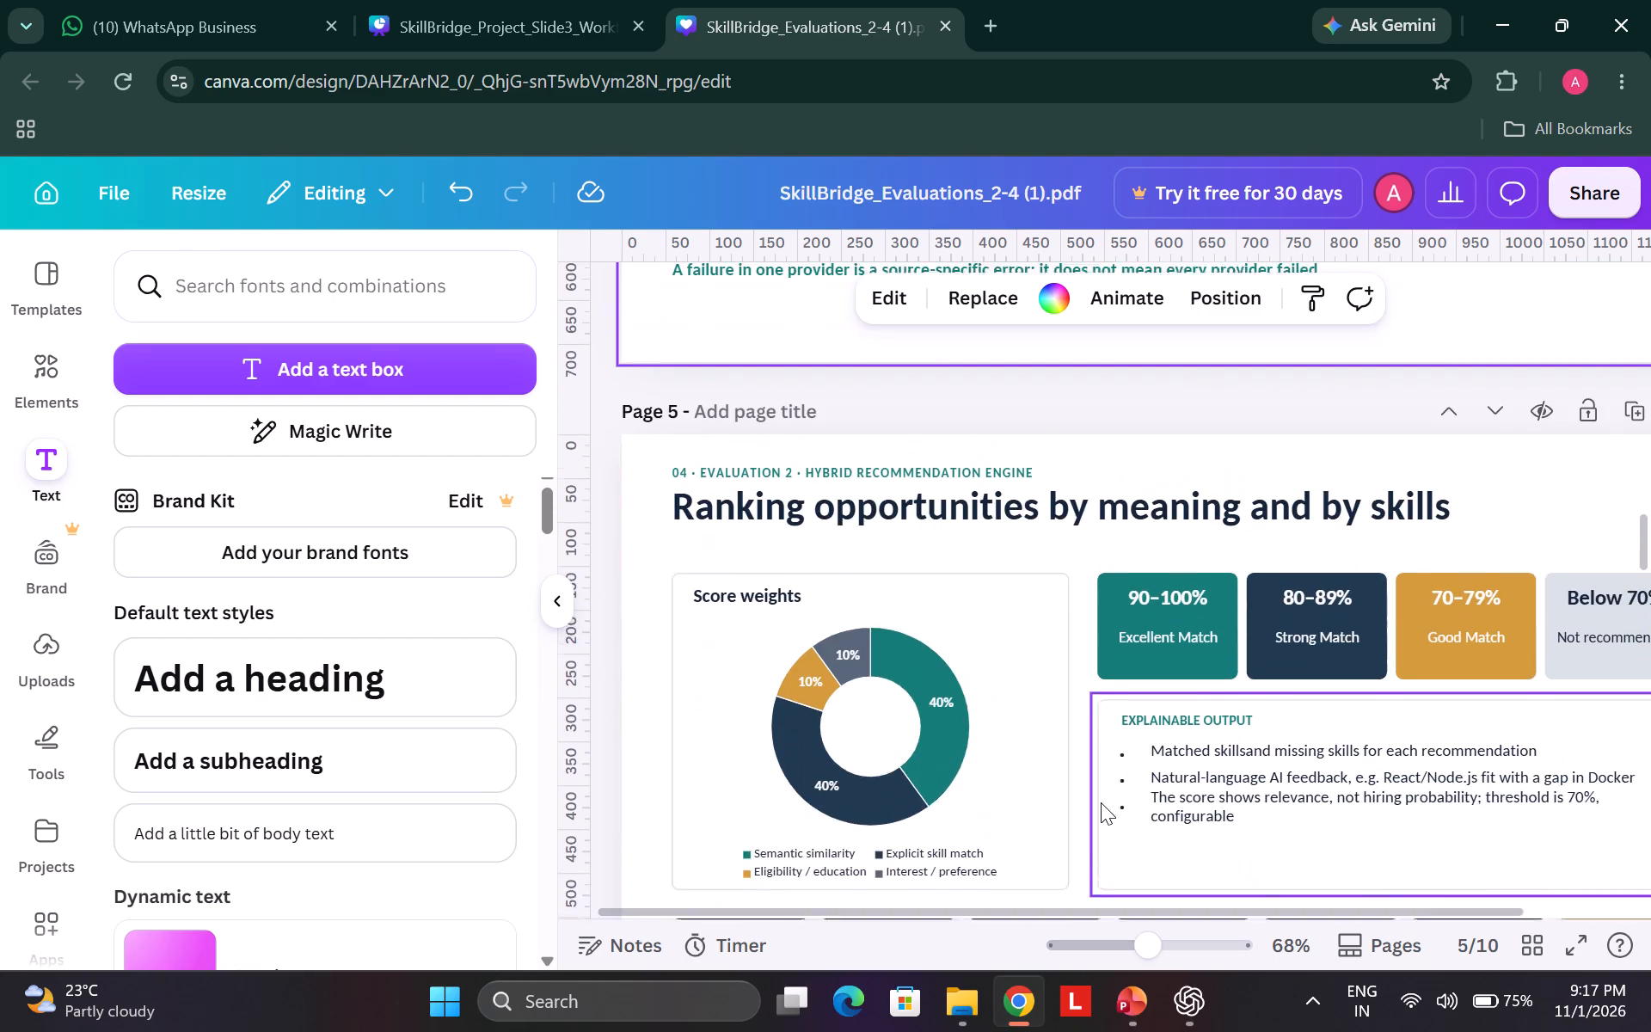
{"action": "scroll", "coordinate": [1101, 802], "scroll_direction": "down", "scroll_amount": 4}
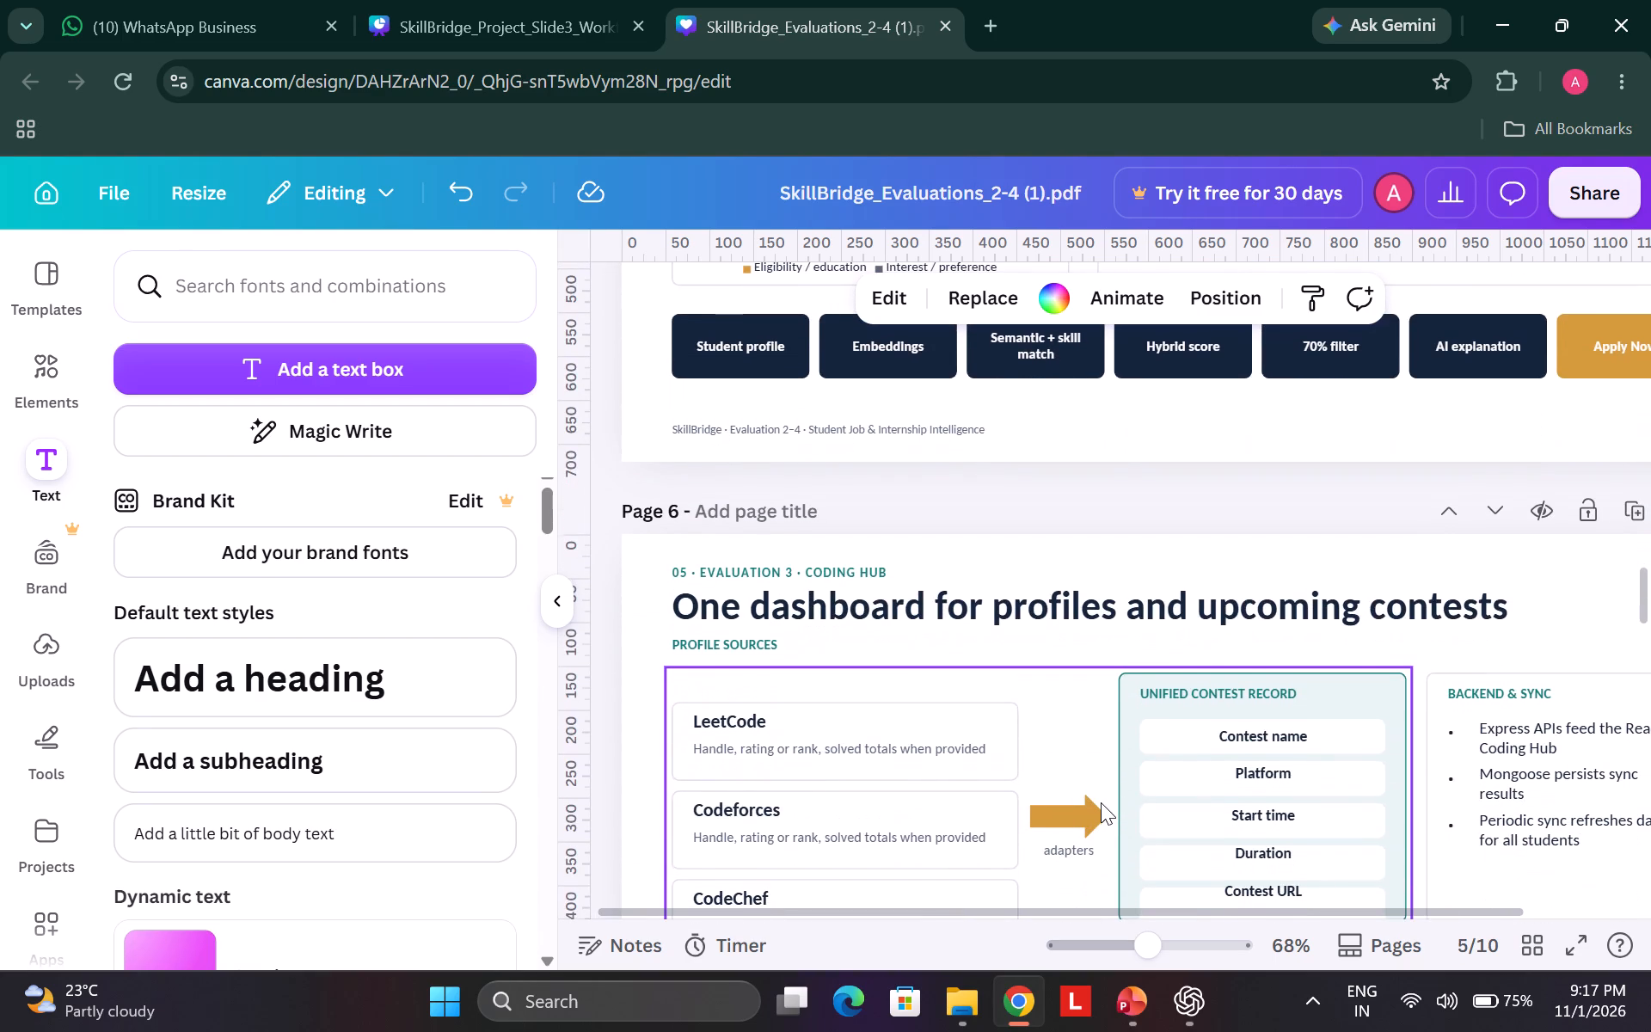
{"action": "scroll", "coordinate": [1101, 802], "scroll_direction": "down", "scroll_amount": 1}
{"action": "scroll", "coordinate": [1151, 687], "scroll_direction": "down", "scroll_amount": 1}
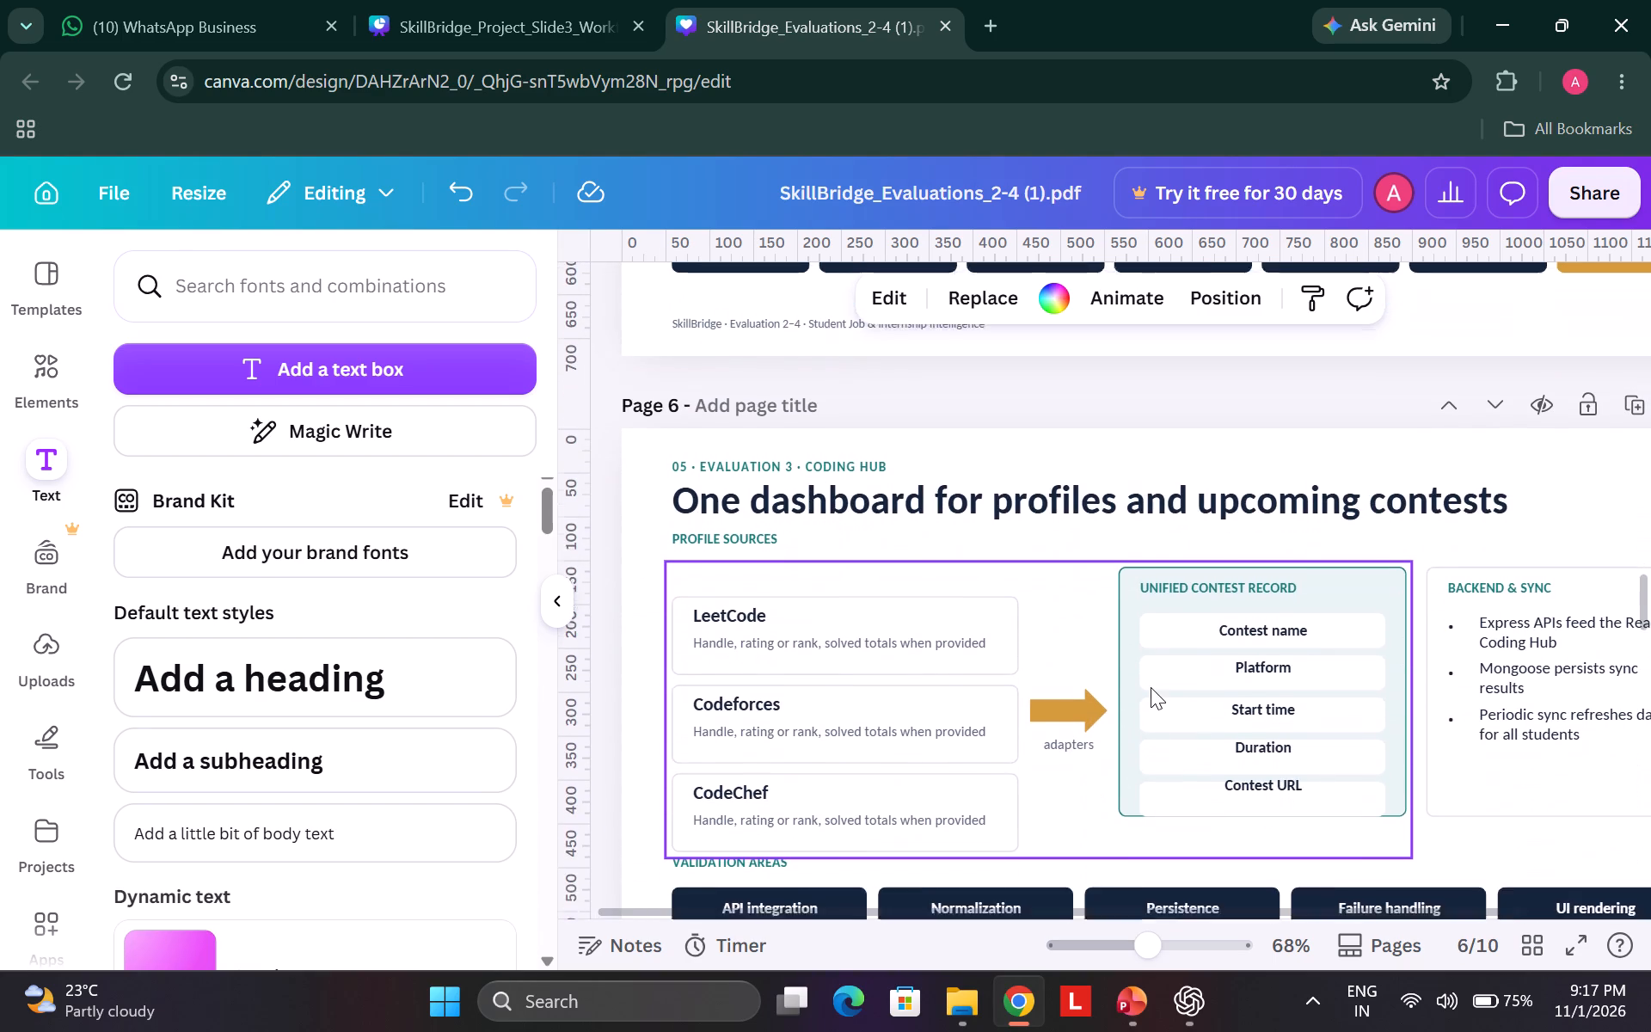
{"action": "scroll", "coordinate": [1151, 687], "scroll_direction": "down", "scroll_amount": 2}
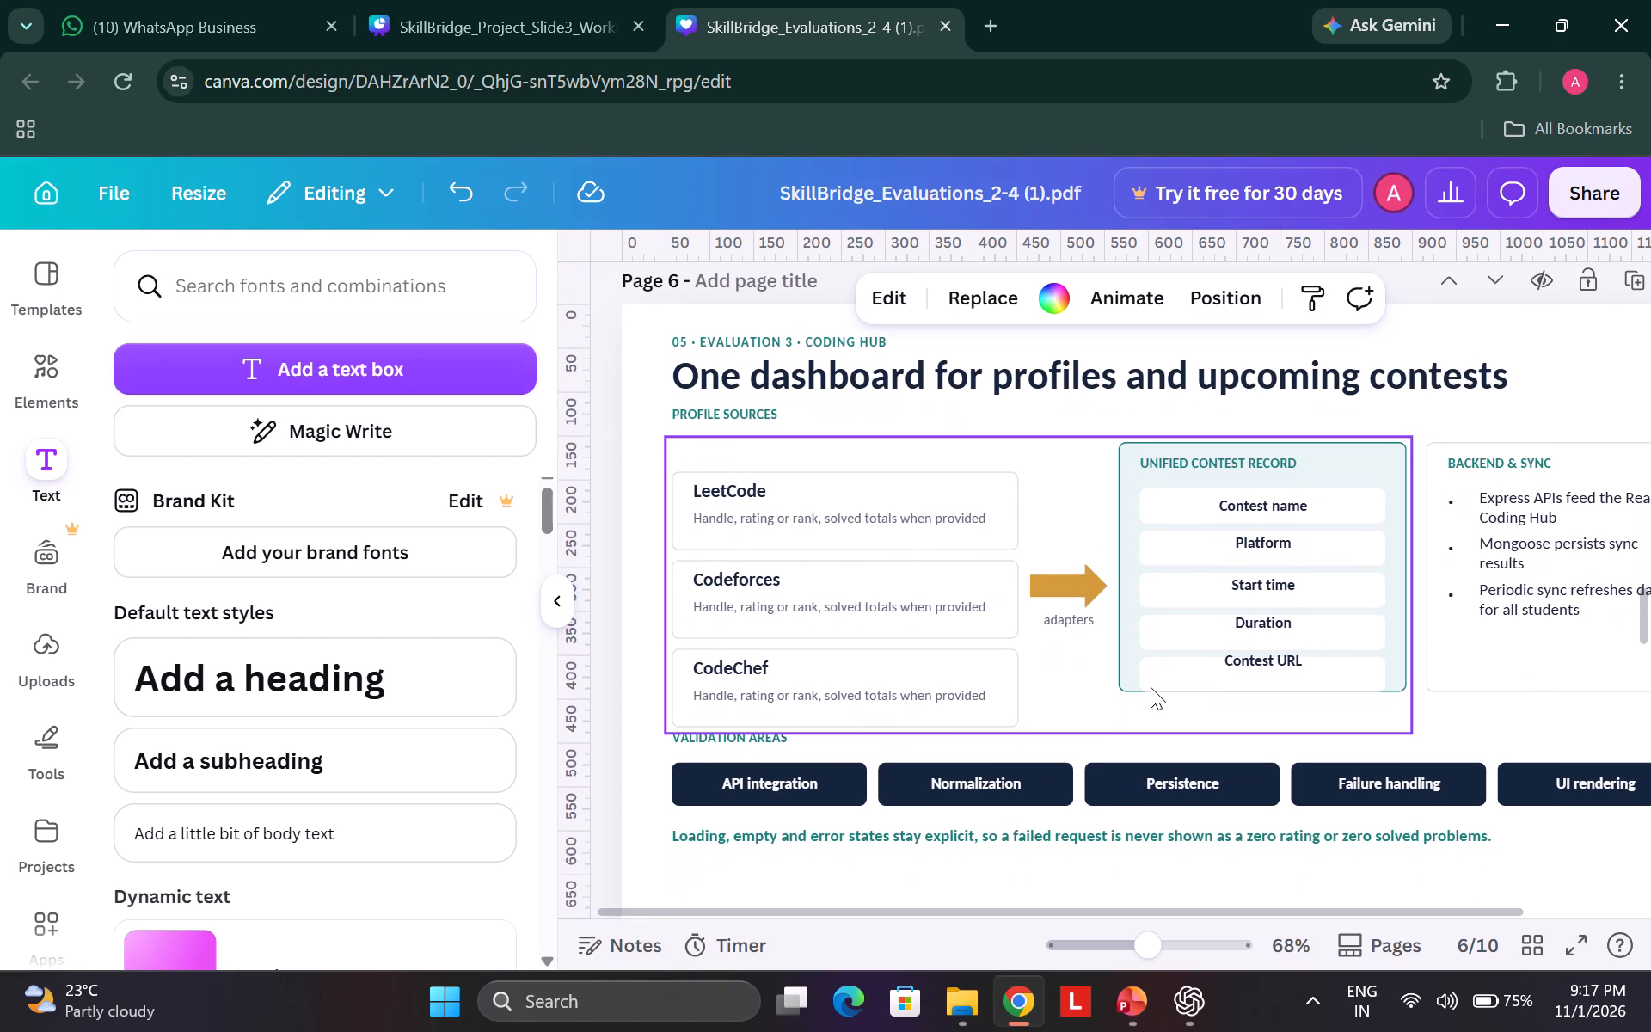
{"action": "scroll", "coordinate": [1151, 687], "scroll_direction": "down", "scroll_amount": 3}
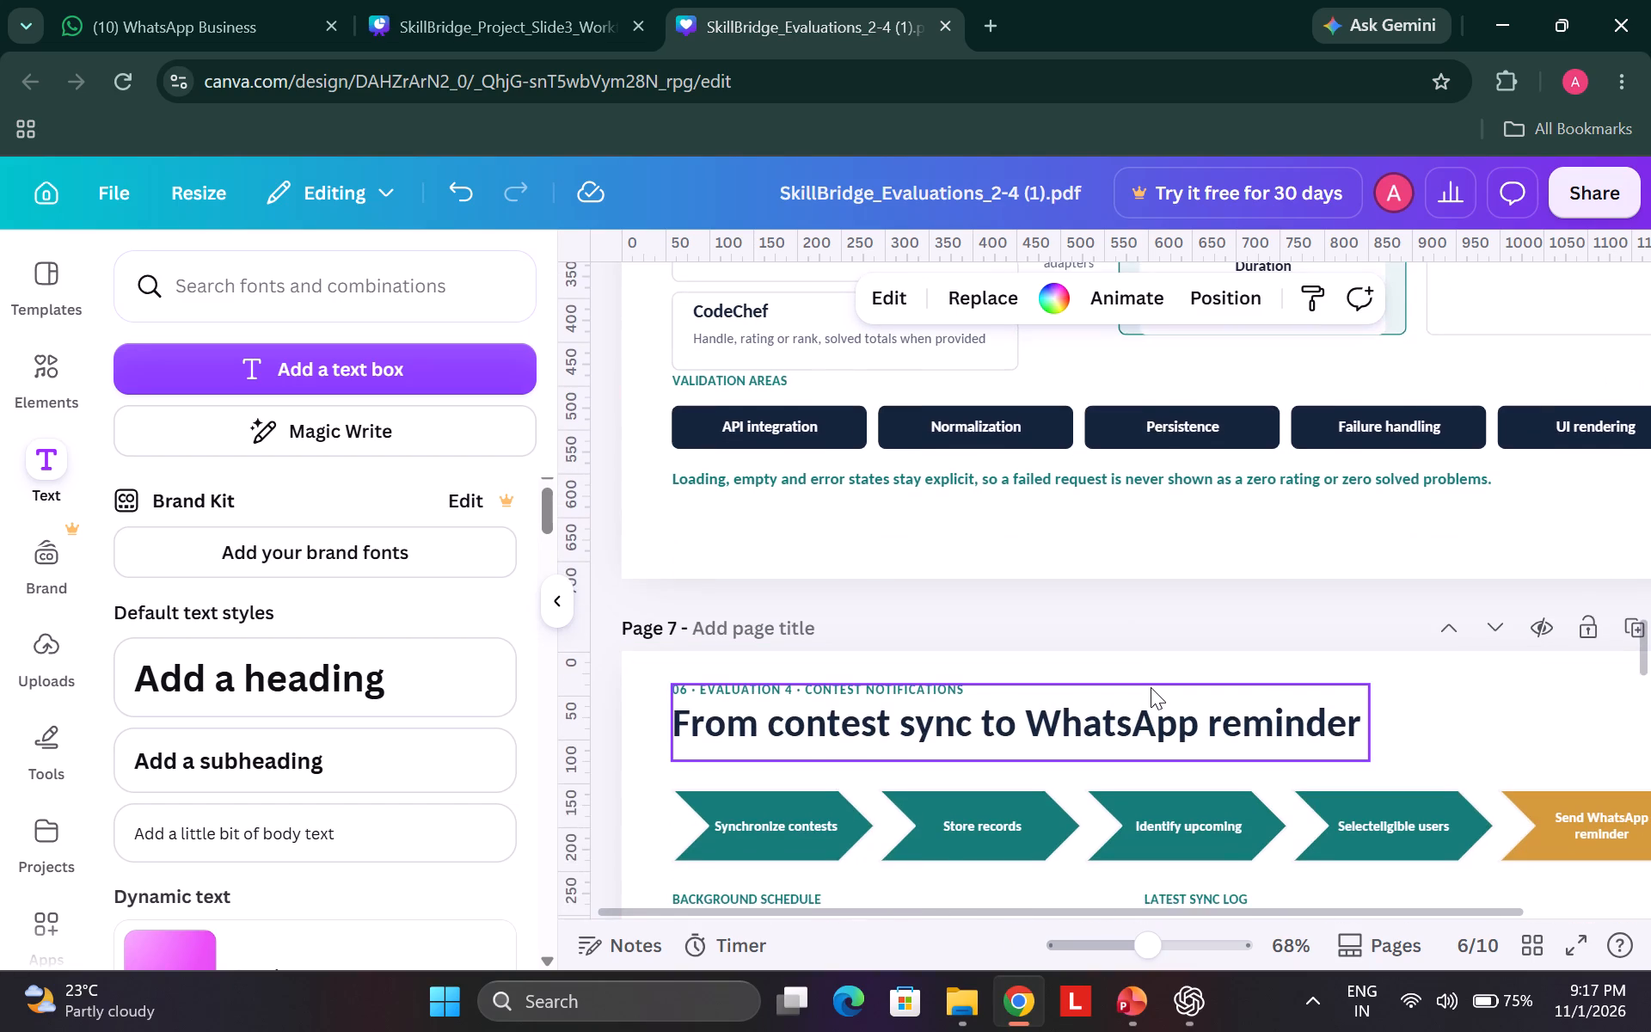
{"action": "scroll", "coordinate": [1151, 687], "scroll_direction": "down", "scroll_amount": 1}
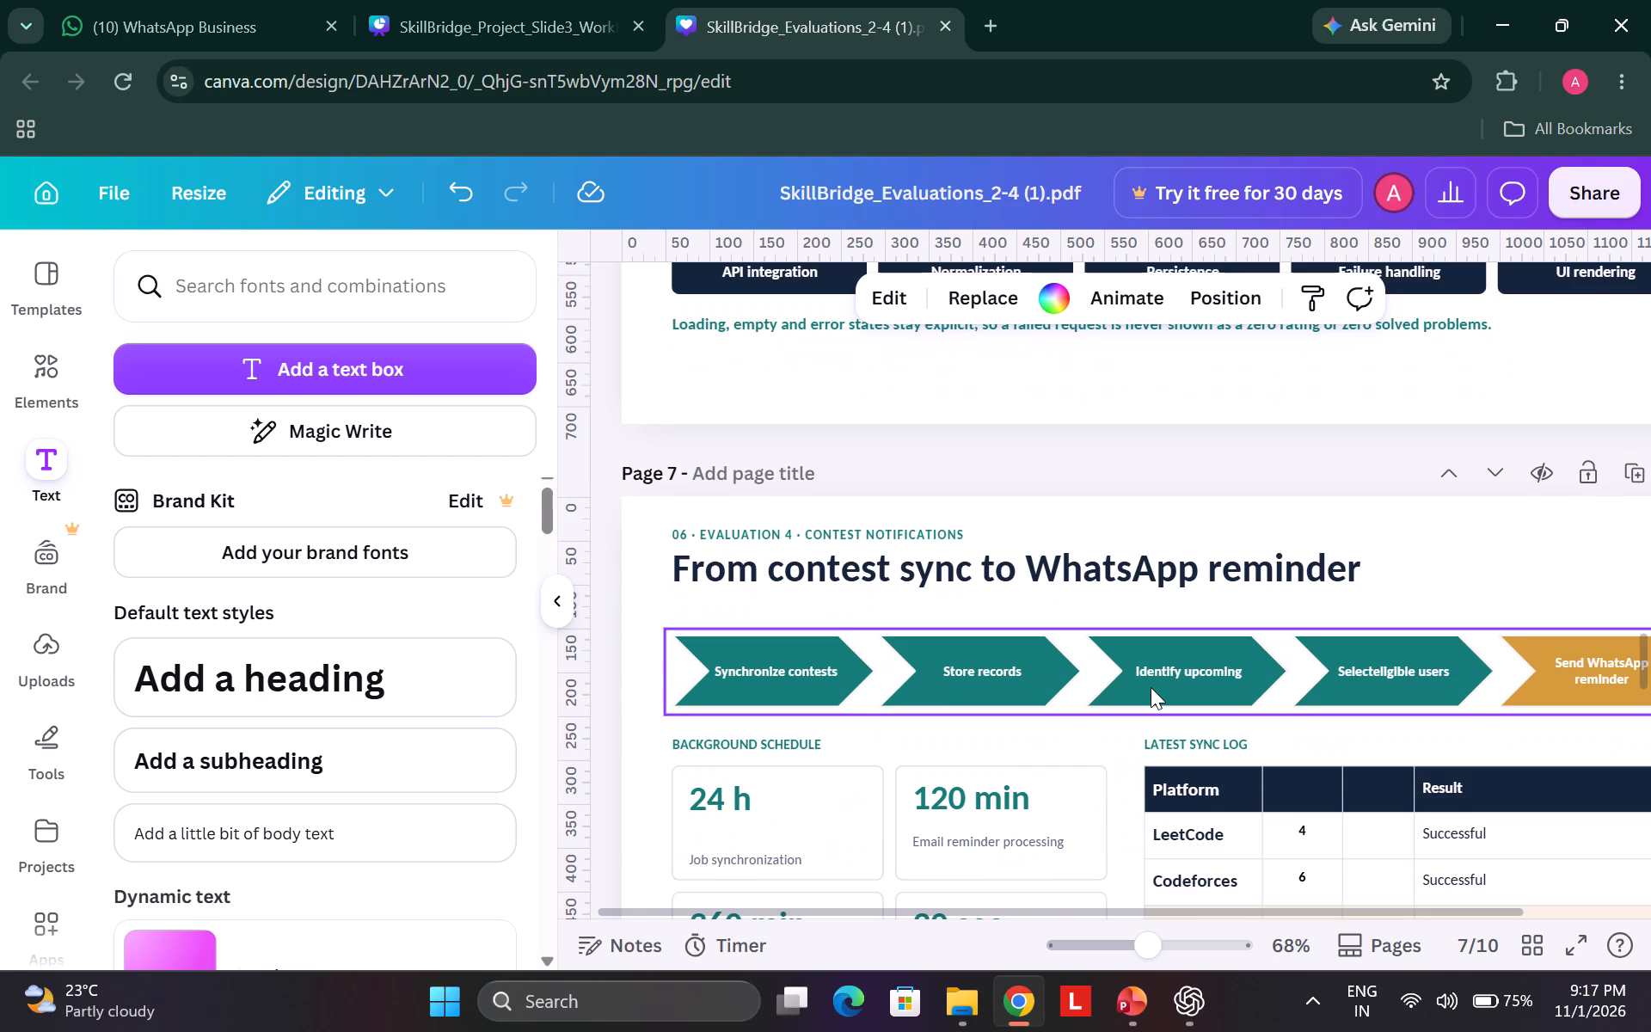
{"action": "scroll", "coordinate": [1151, 687], "scroll_direction": "down", "scroll_amount": 3}
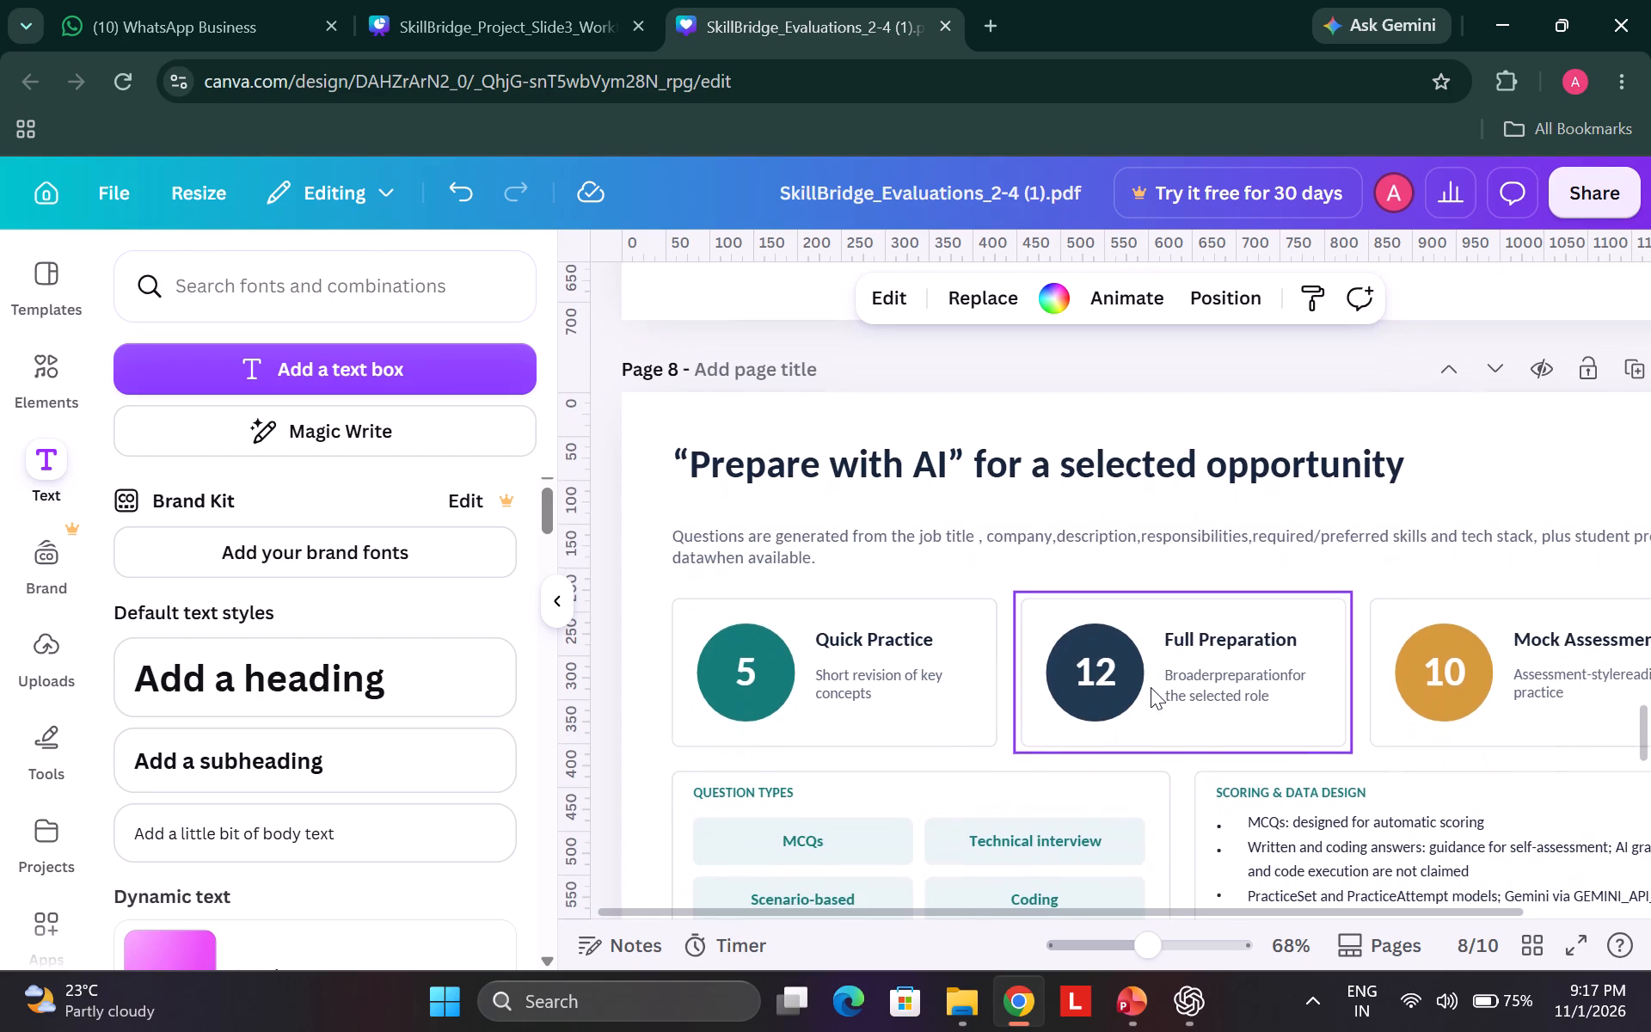
{"action": "scroll", "coordinate": [1151, 687], "scroll_direction": "down", "scroll_amount": 2}
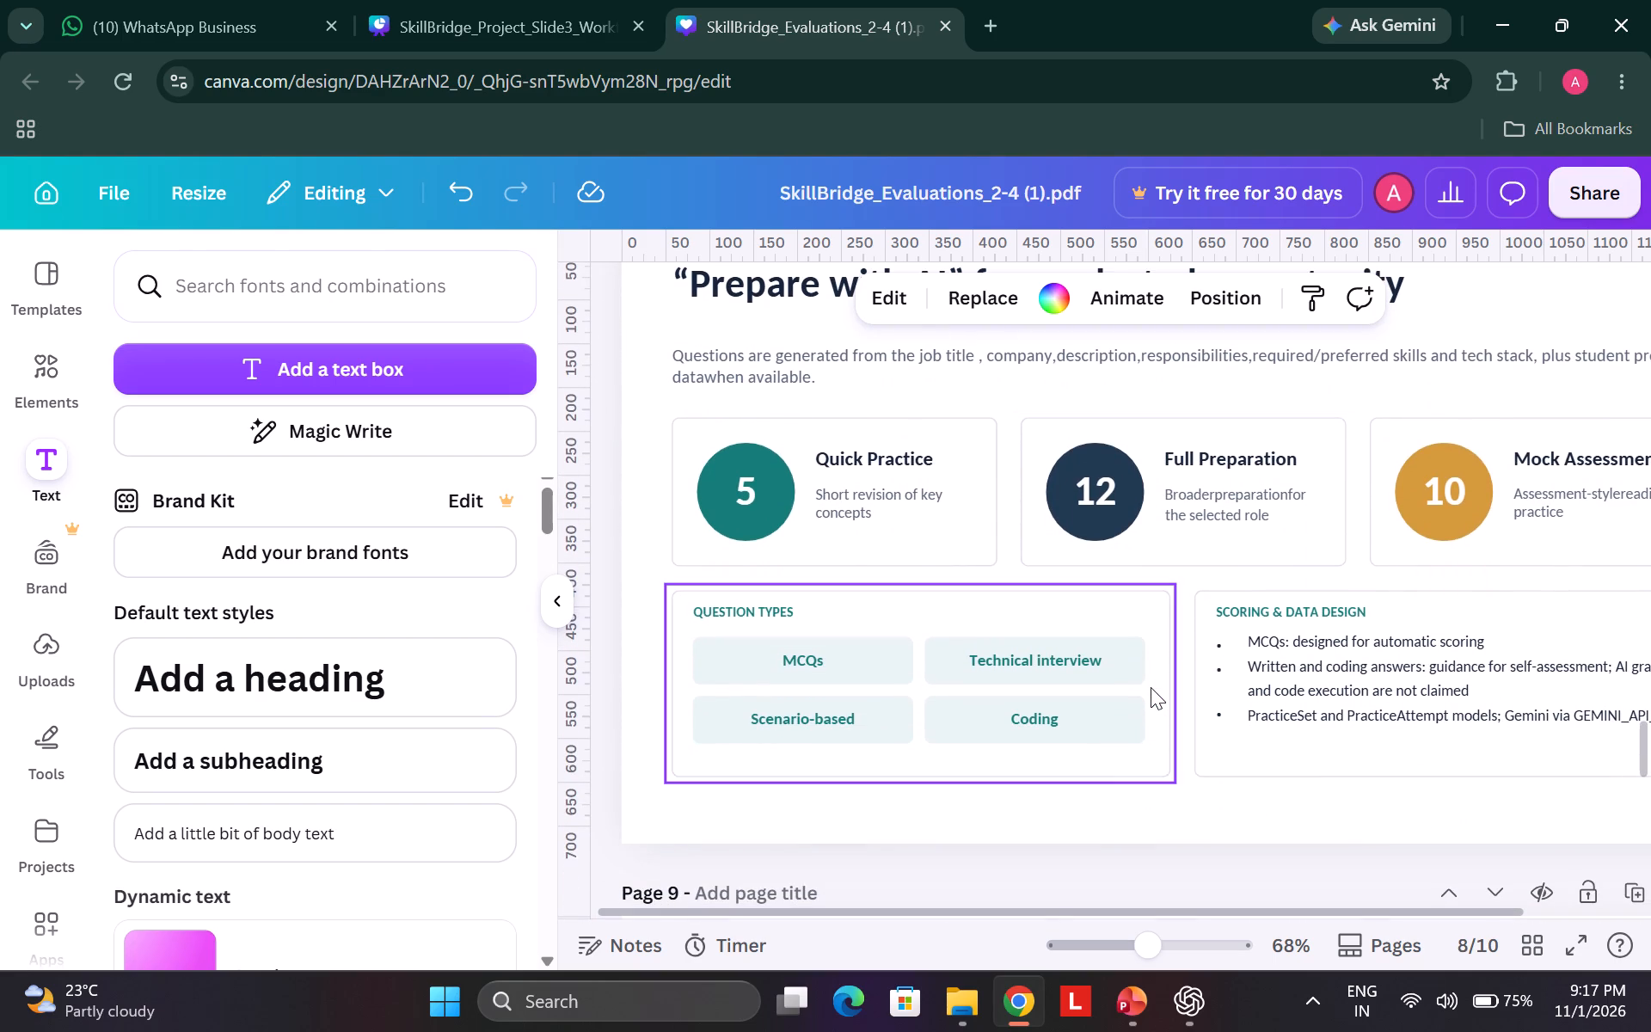
{"action": "scroll", "coordinate": [1151, 687], "scroll_direction": "up", "scroll_amount": 1}
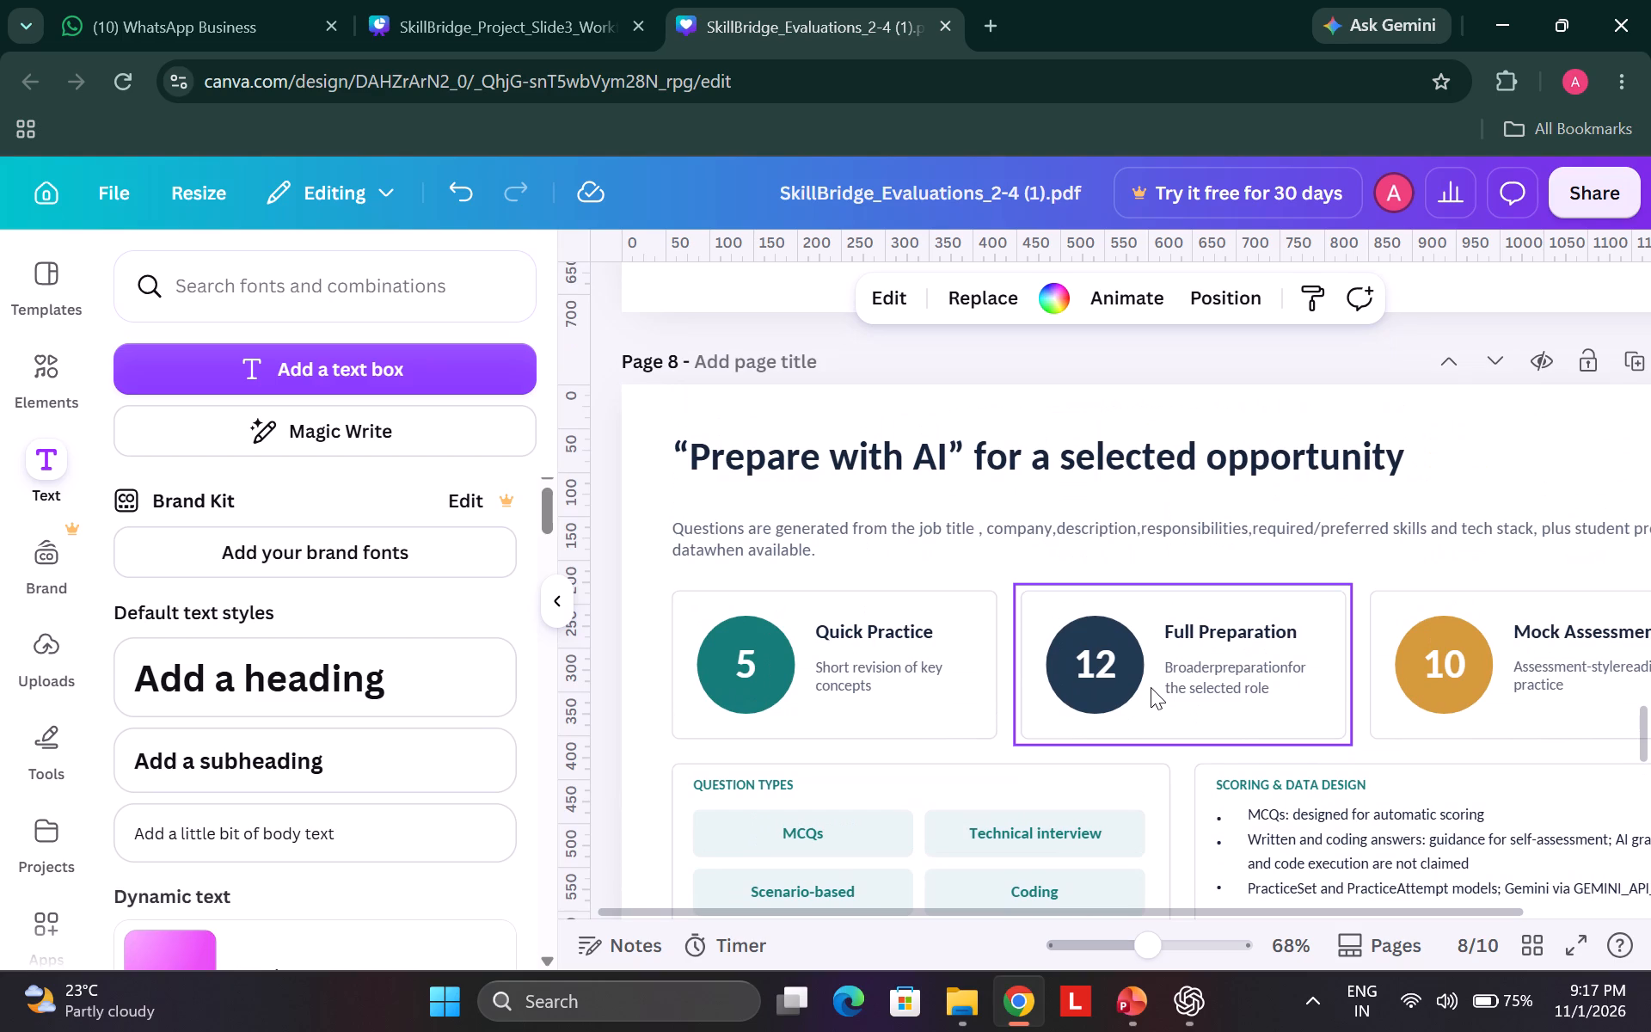
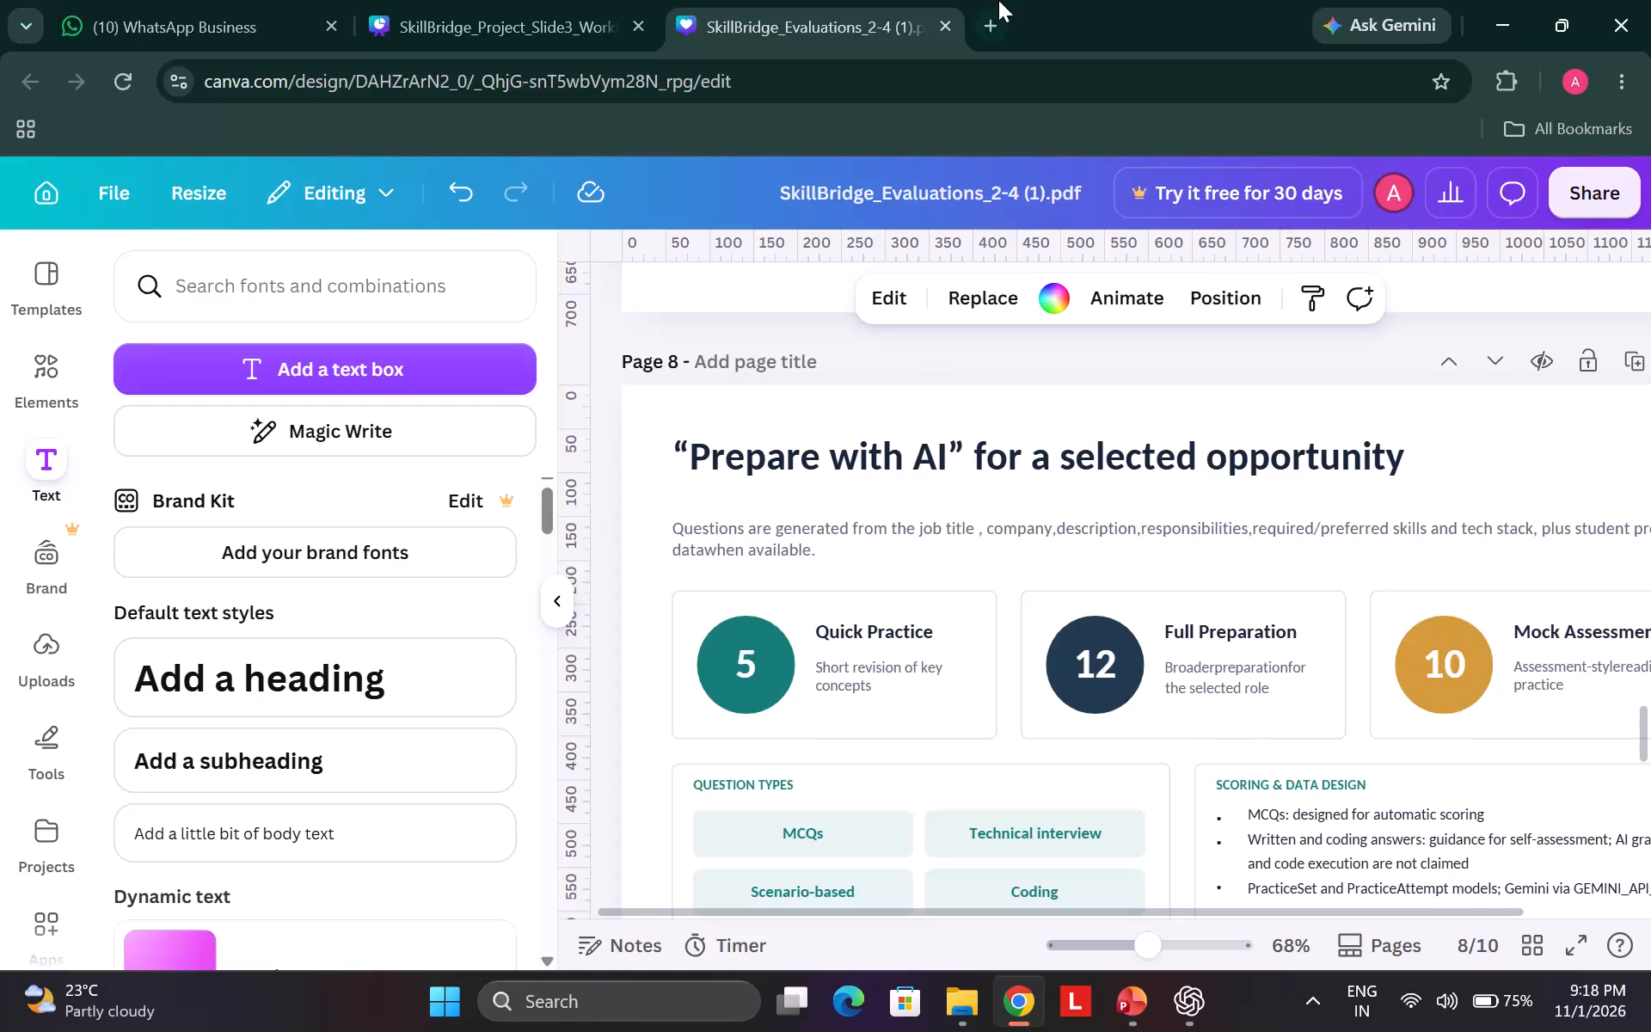
Search Google in a new browser tab for "wednesday hand name" and look through the overview and image results.
{"action": "left_click", "coordinate": [991, 21]}
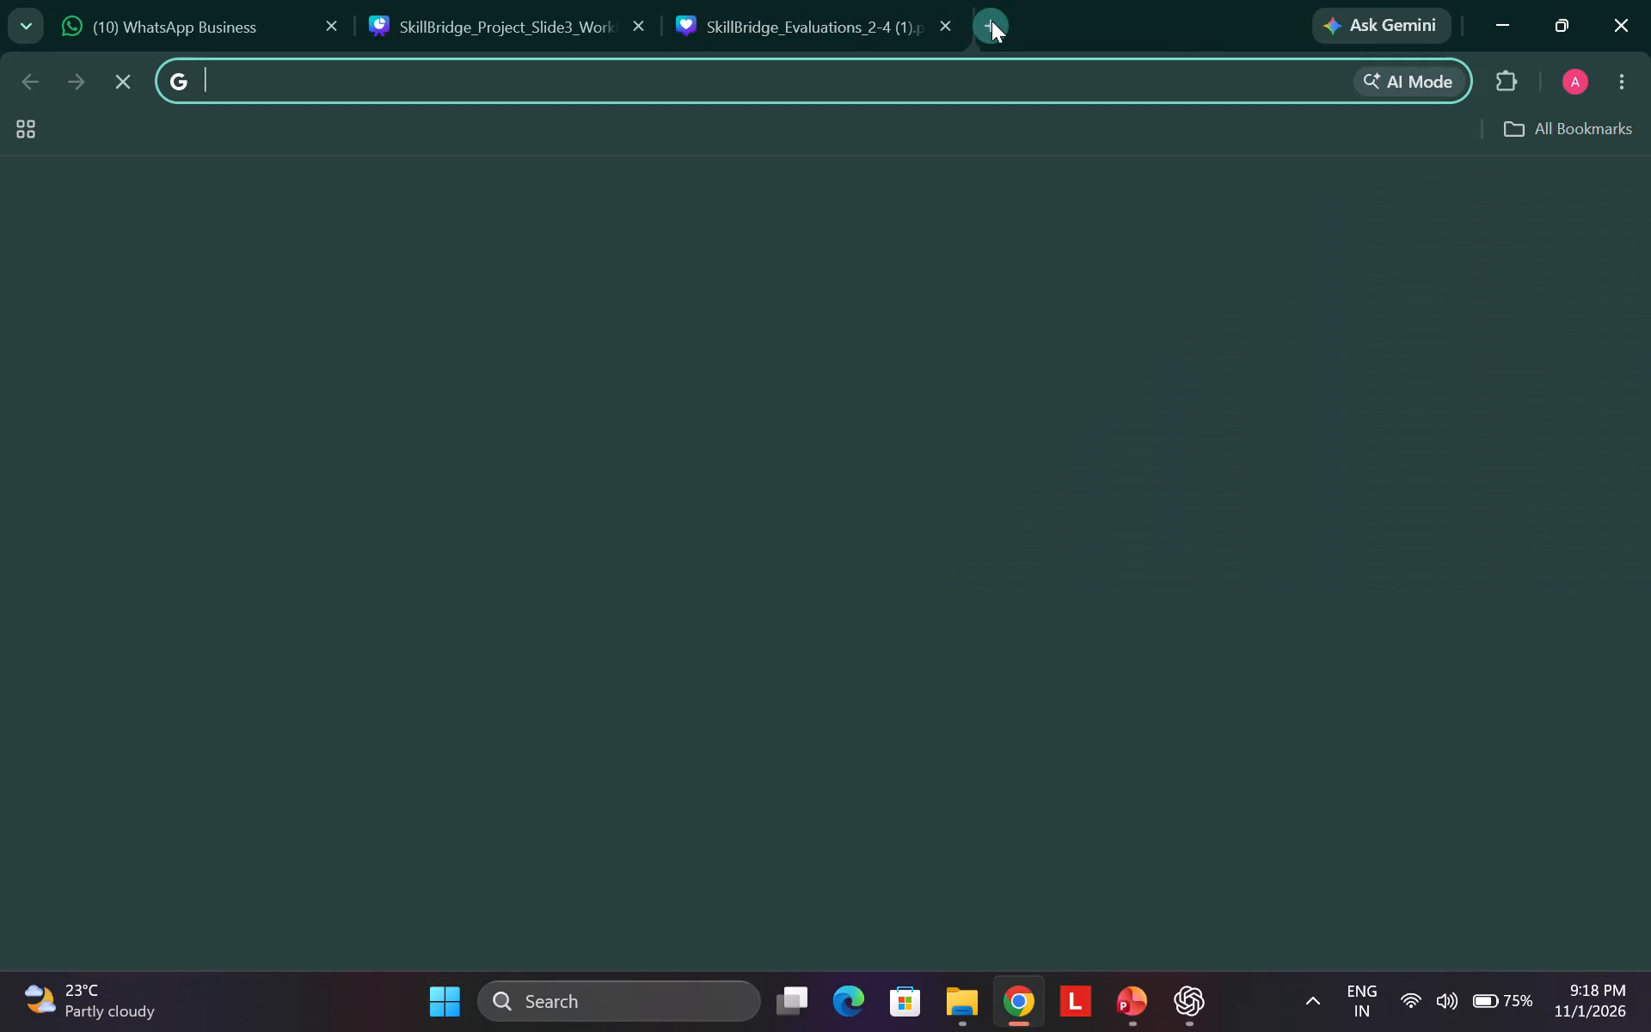
{"action": "left_click", "coordinate": [711, 532]}
{"action": "type", "text": "wednes"}
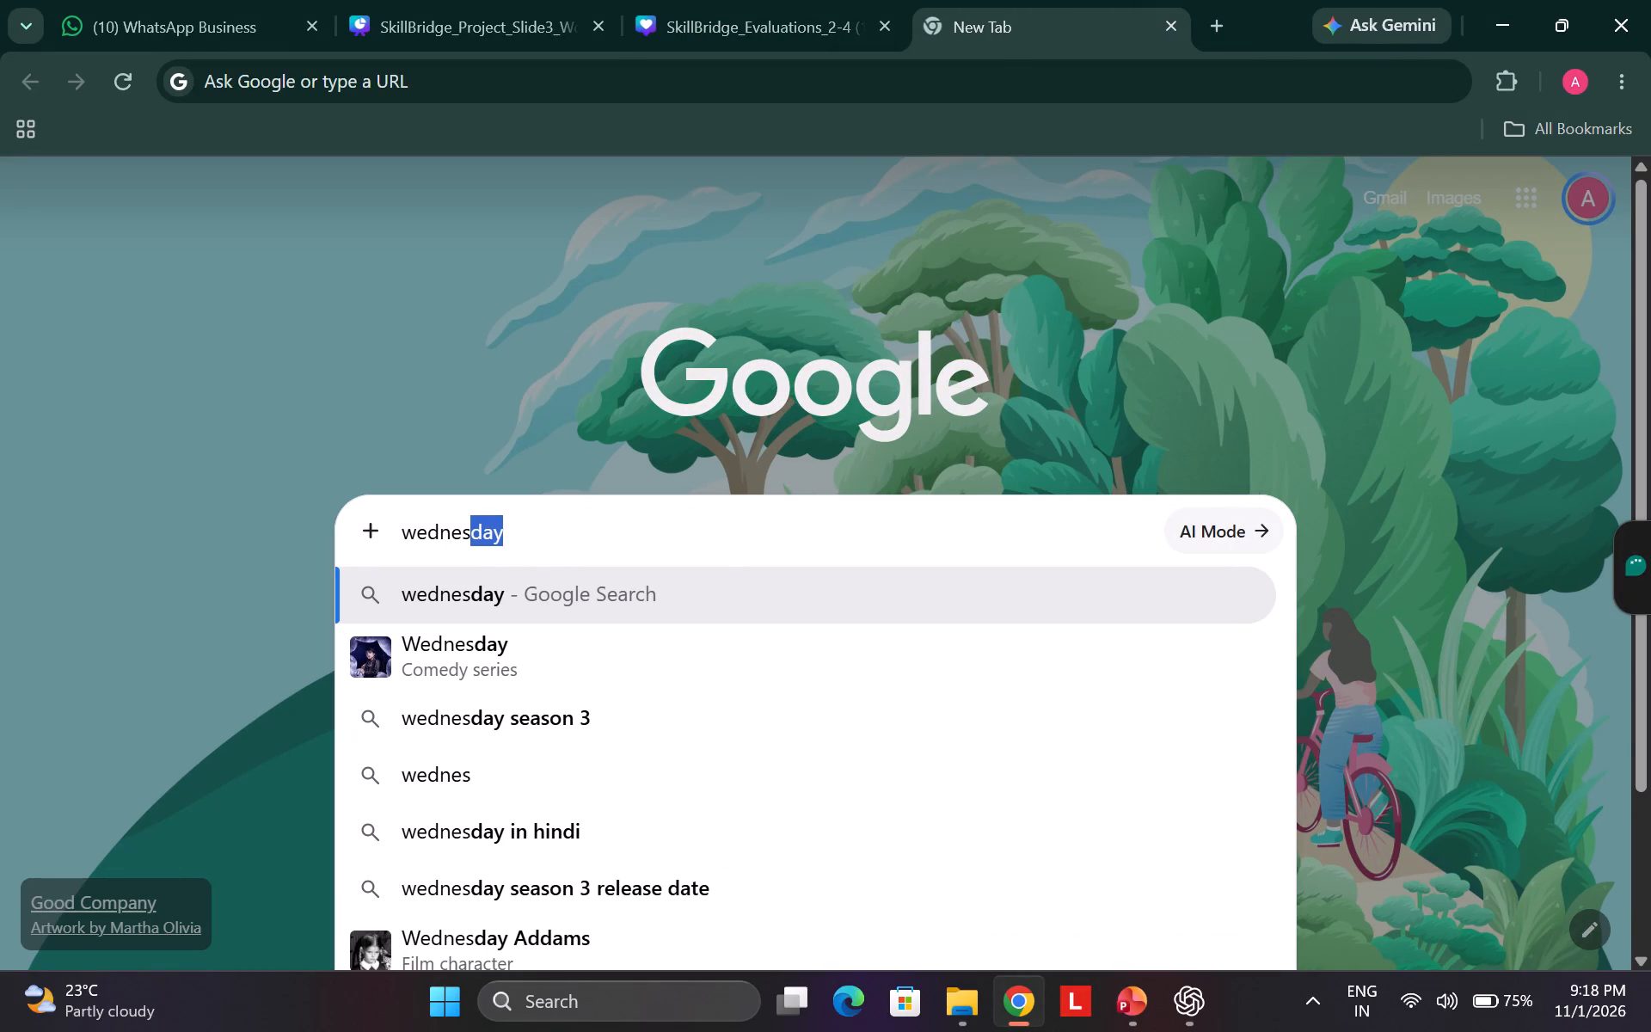
{"action": "type", "text": "da"}
{"action": "type", "text": "y"}
{"action": "key", "text": "space"}
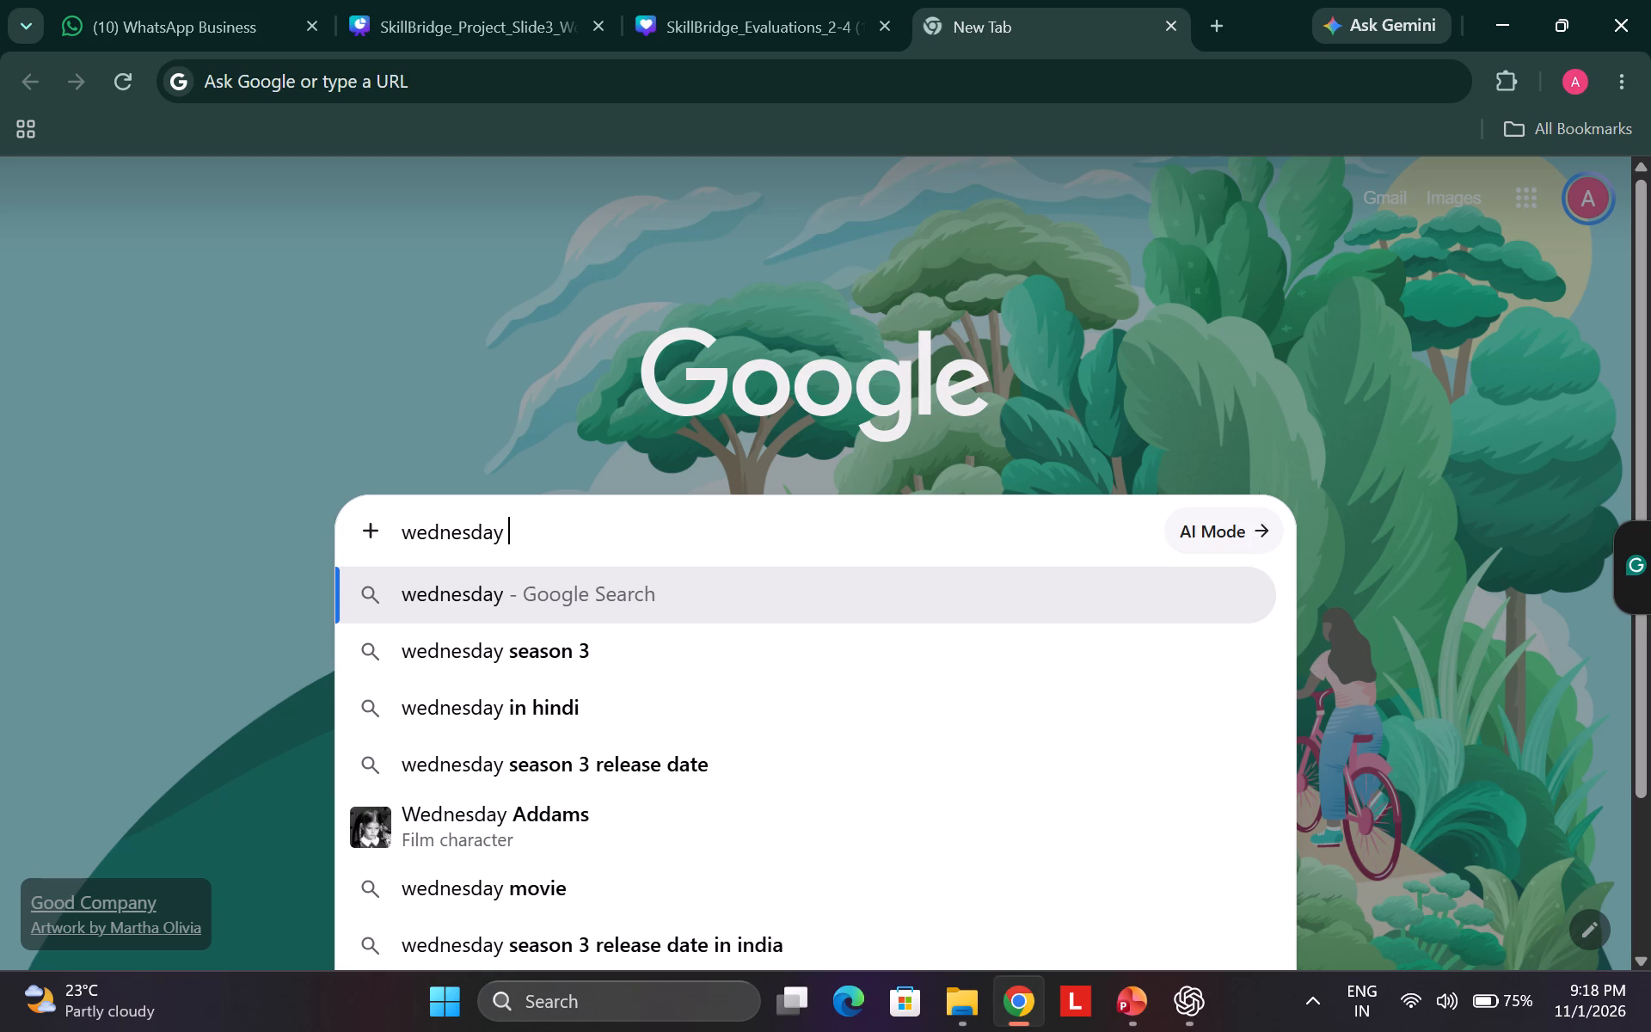
{"action": "type", "text": "hand name"}
{"action": "key", "text": "Return"}
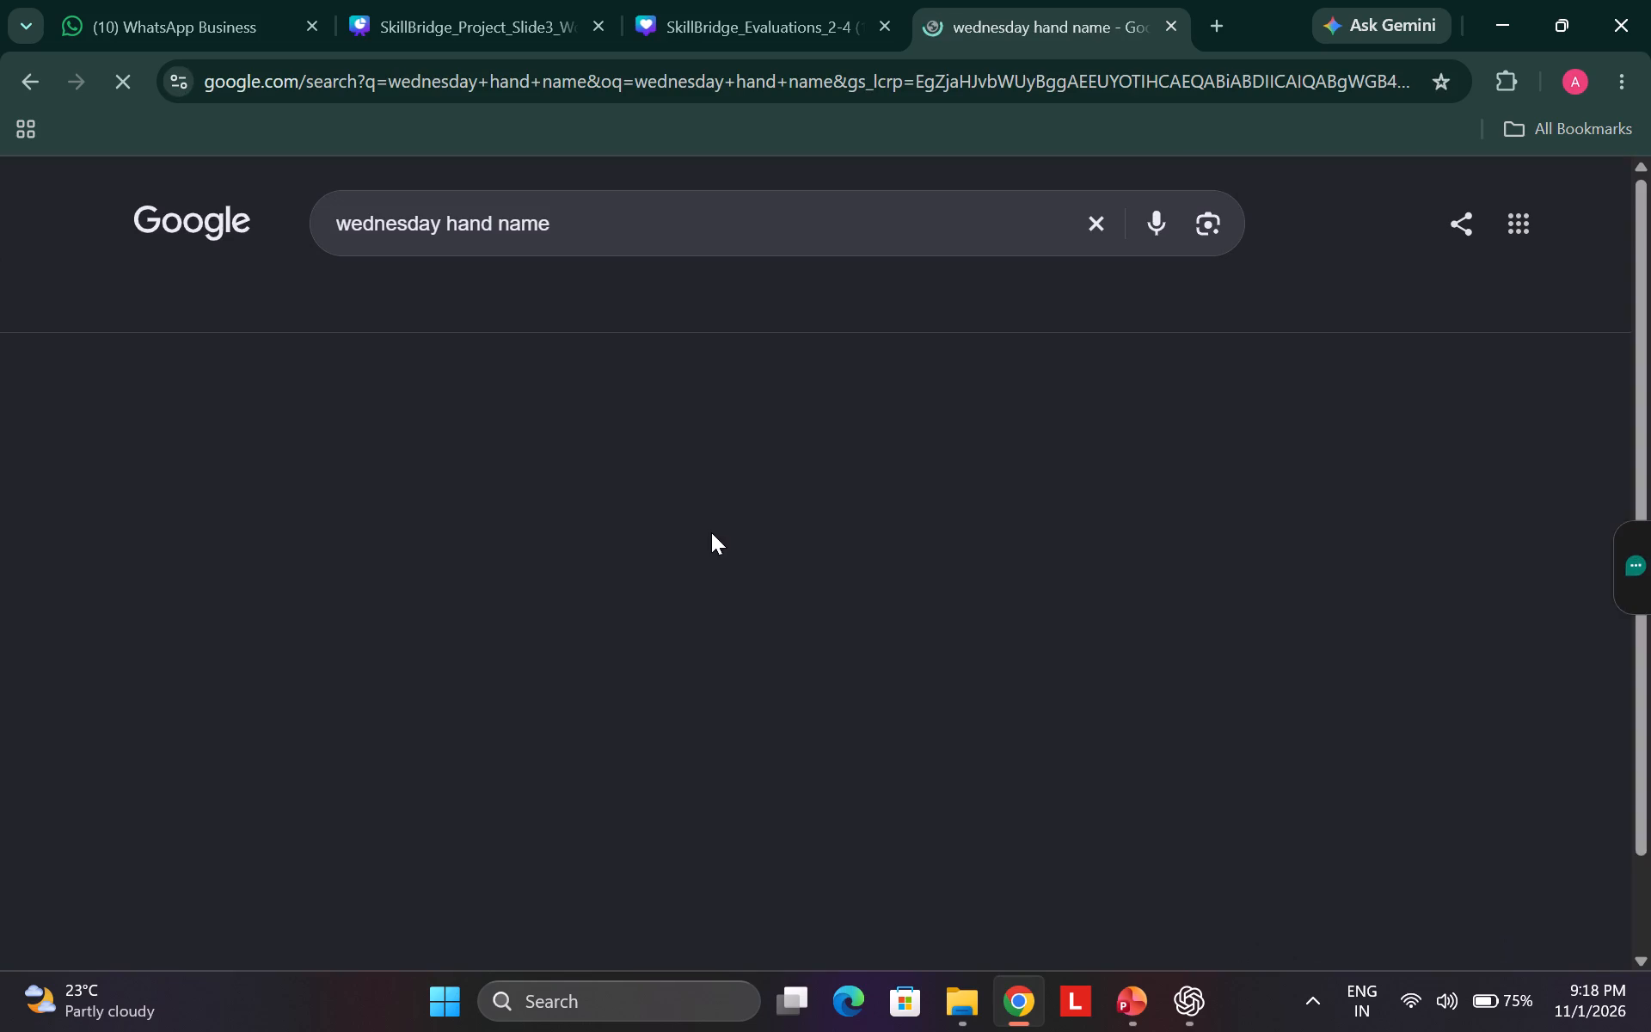
{"action": "scroll", "coordinate": [654, 582], "scroll_direction": "down", "scroll_amount": 2}
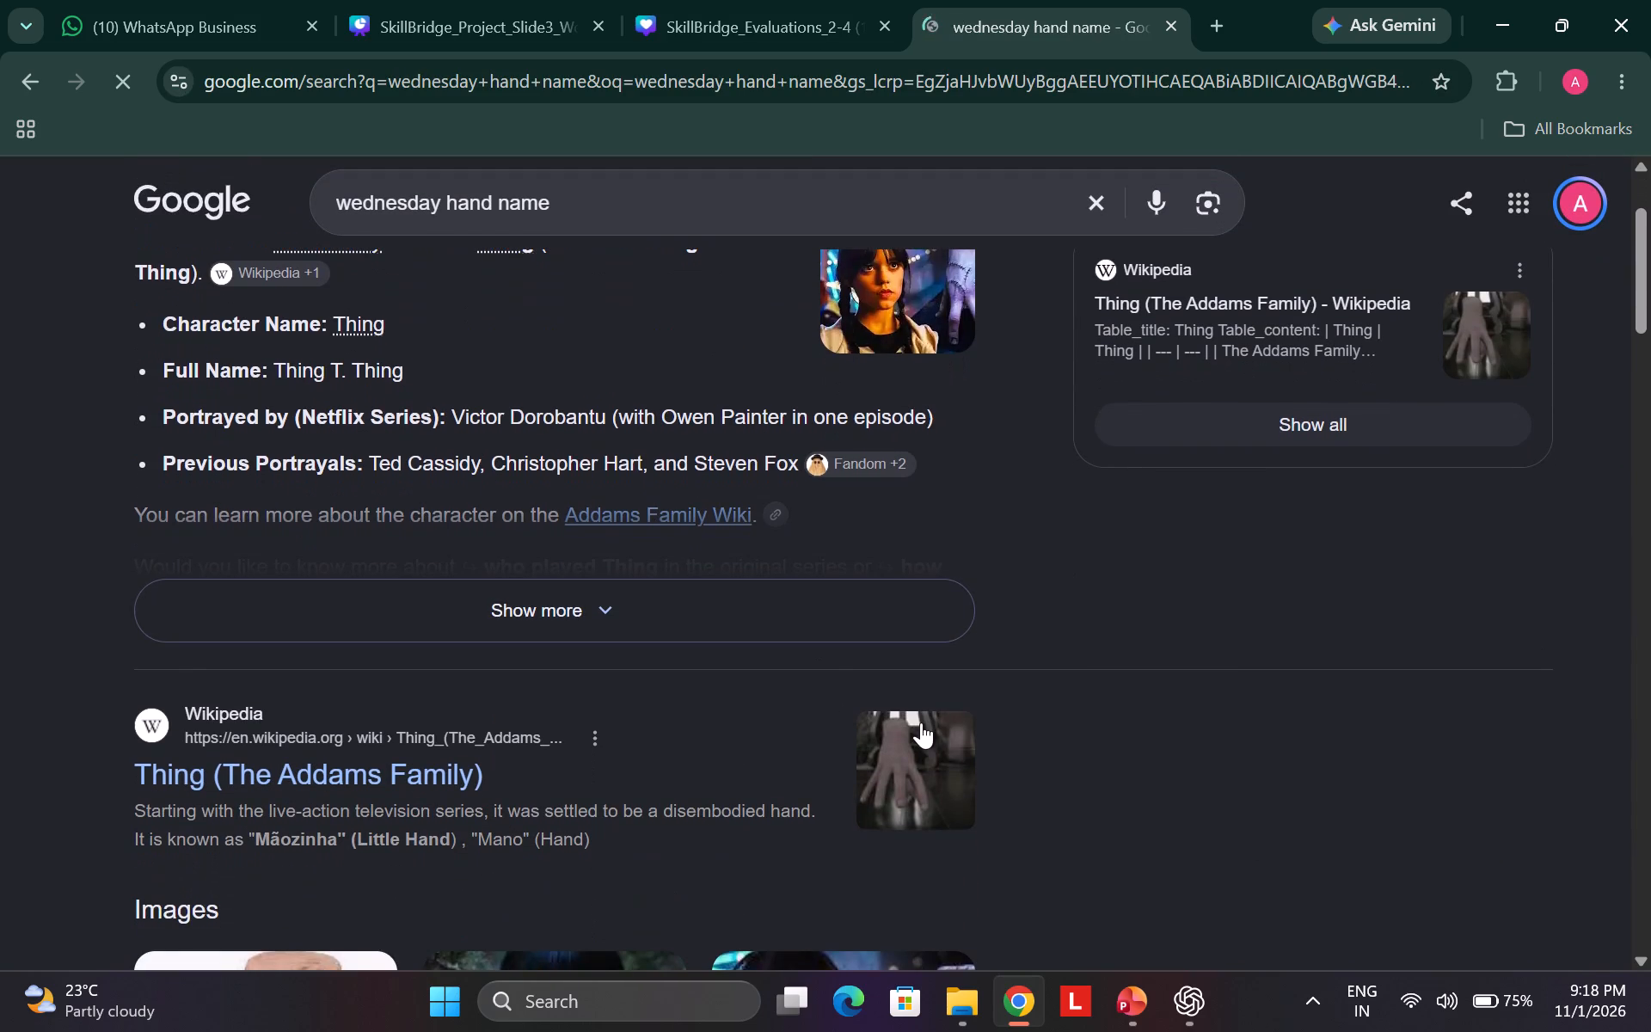
{"action": "scroll", "coordinate": [653, 615], "scroll_direction": "up", "scroll_amount": 1}
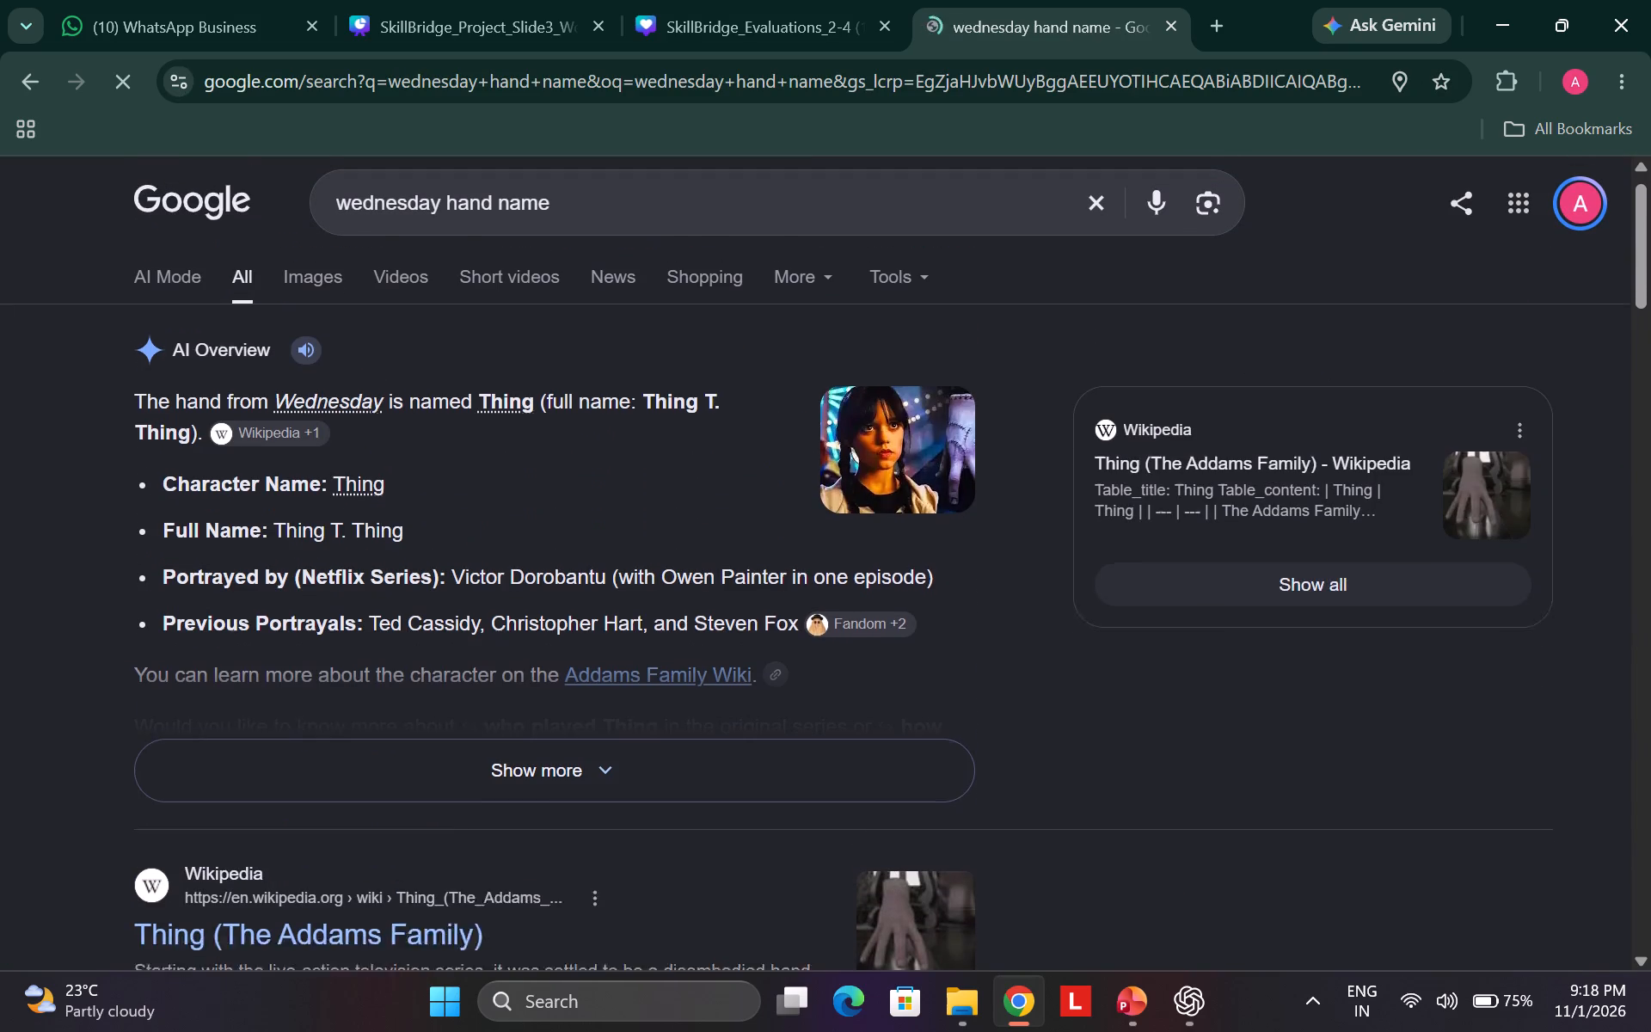
{"action": "left_click", "coordinate": [318, 310]}
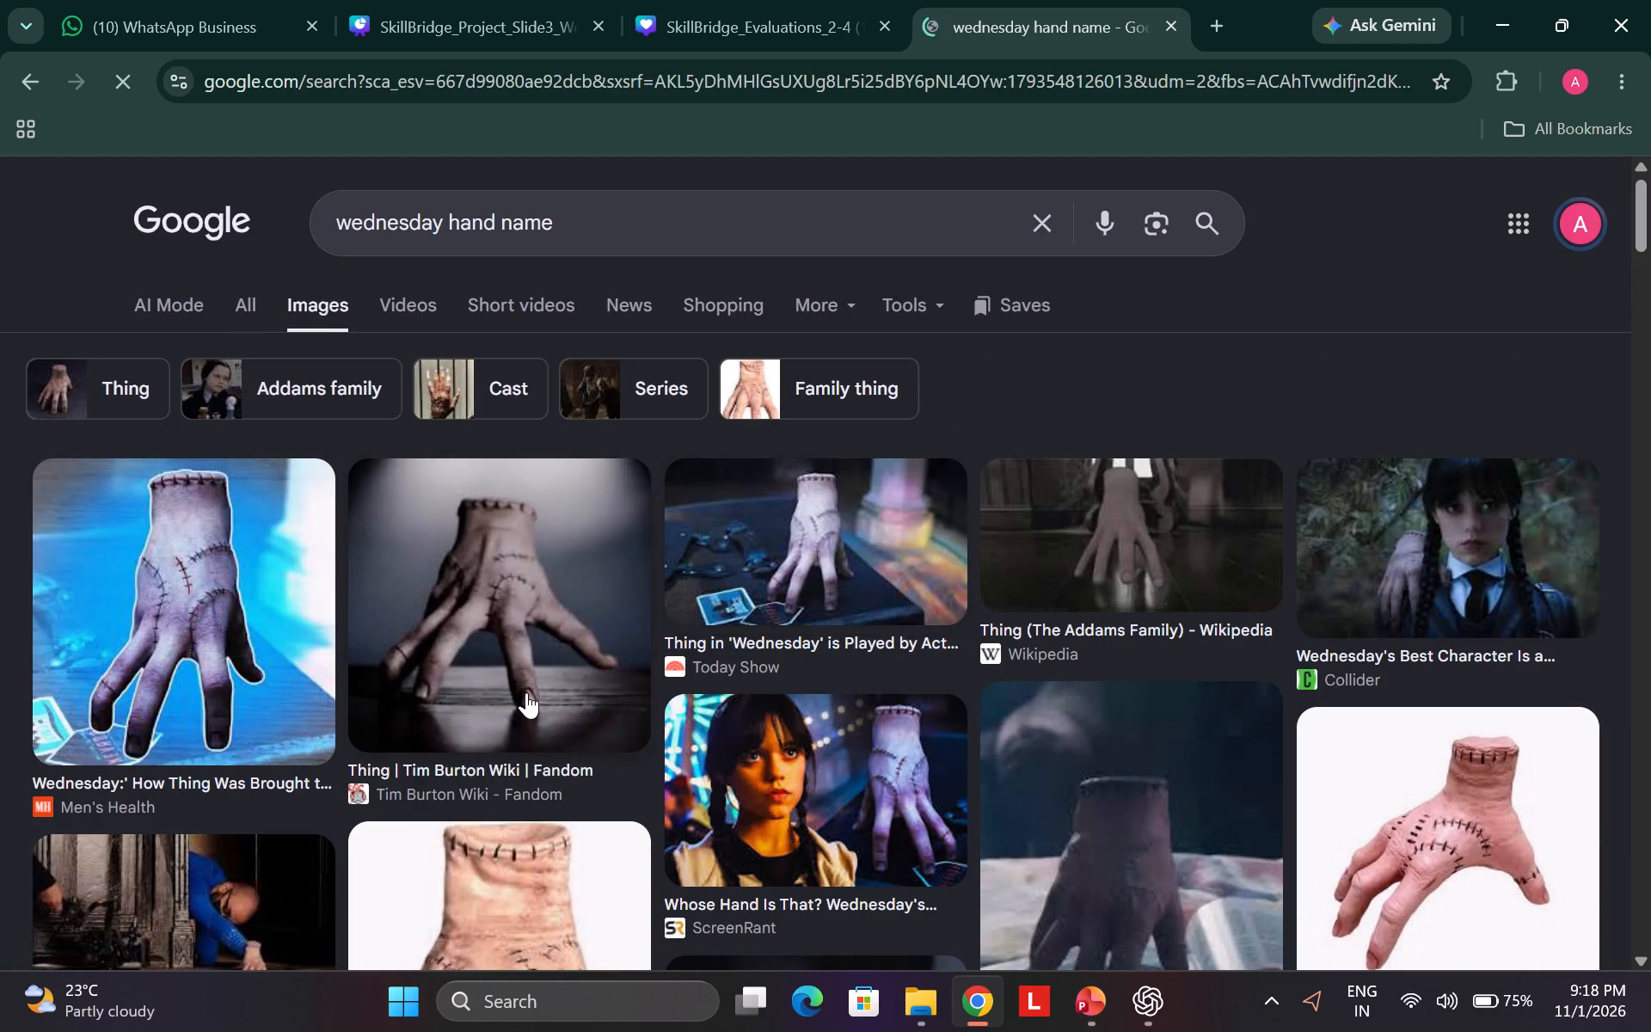
{"action": "scroll", "coordinate": [819, 734], "scroll_direction": "down", "scroll_amount": 1}
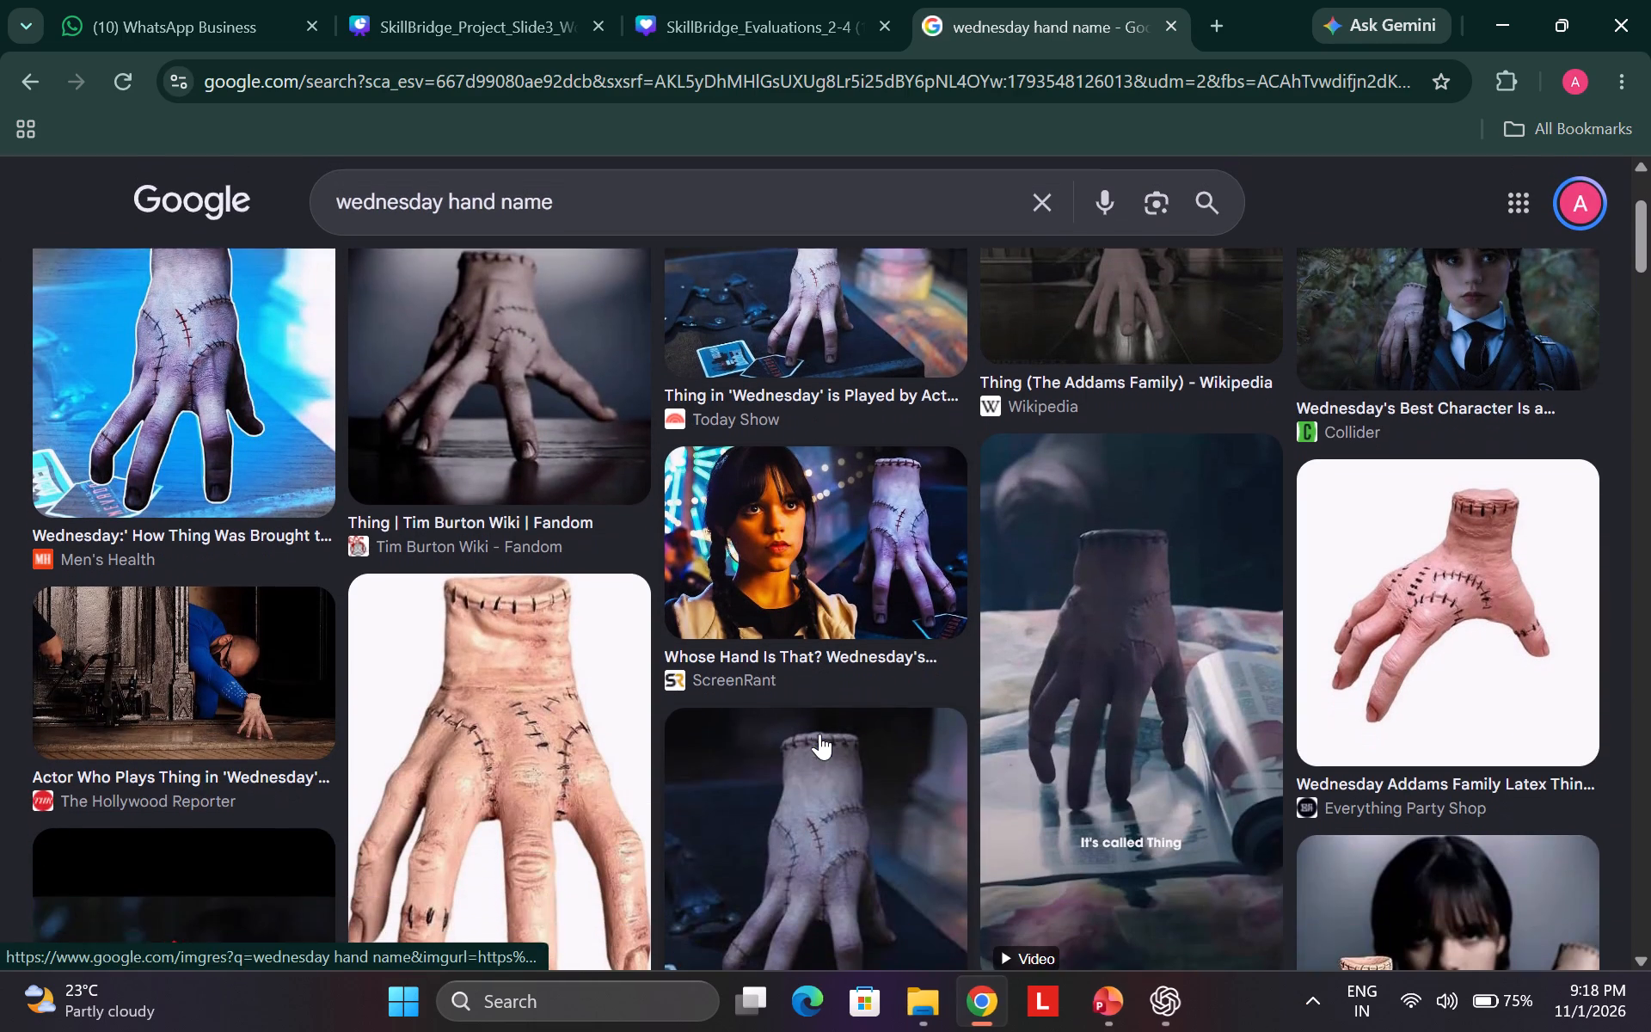
Finish browsing the hand image results, close the search, and return to the SkillBridge_Project_Slide3 workflow design.
{"action": "scroll", "coordinate": [819, 734], "scroll_direction": "down", "scroll_amount": 1}
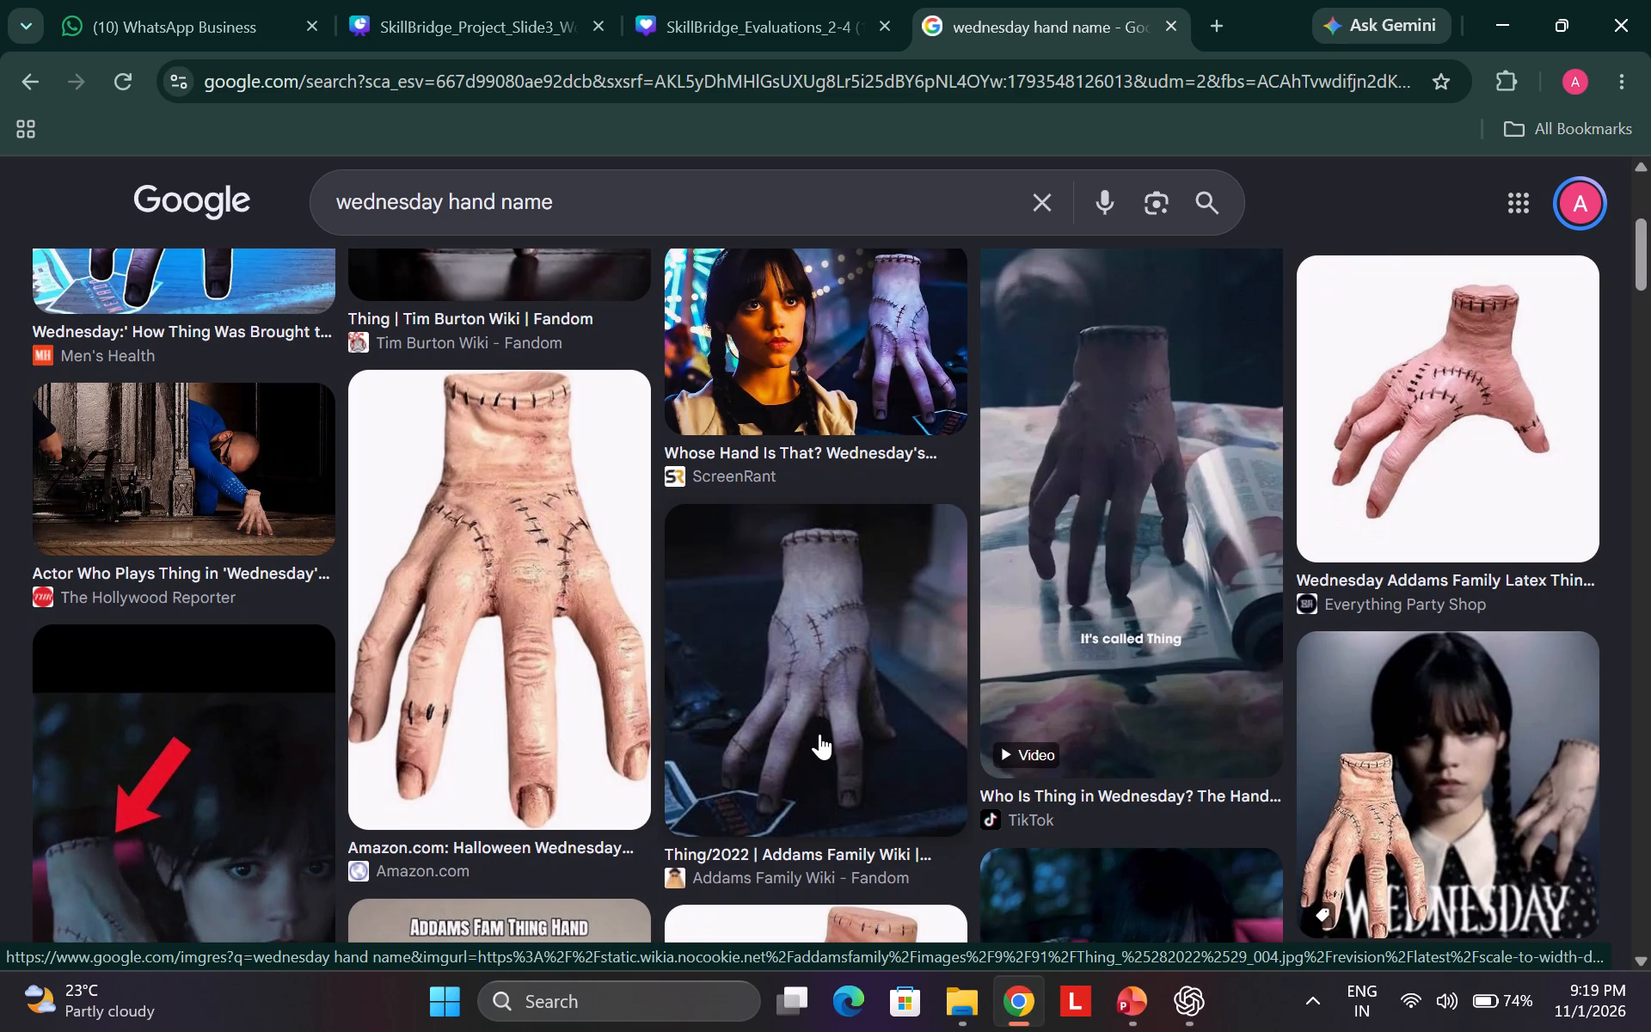
{"action": "left_click", "coordinate": [1175, 26]}
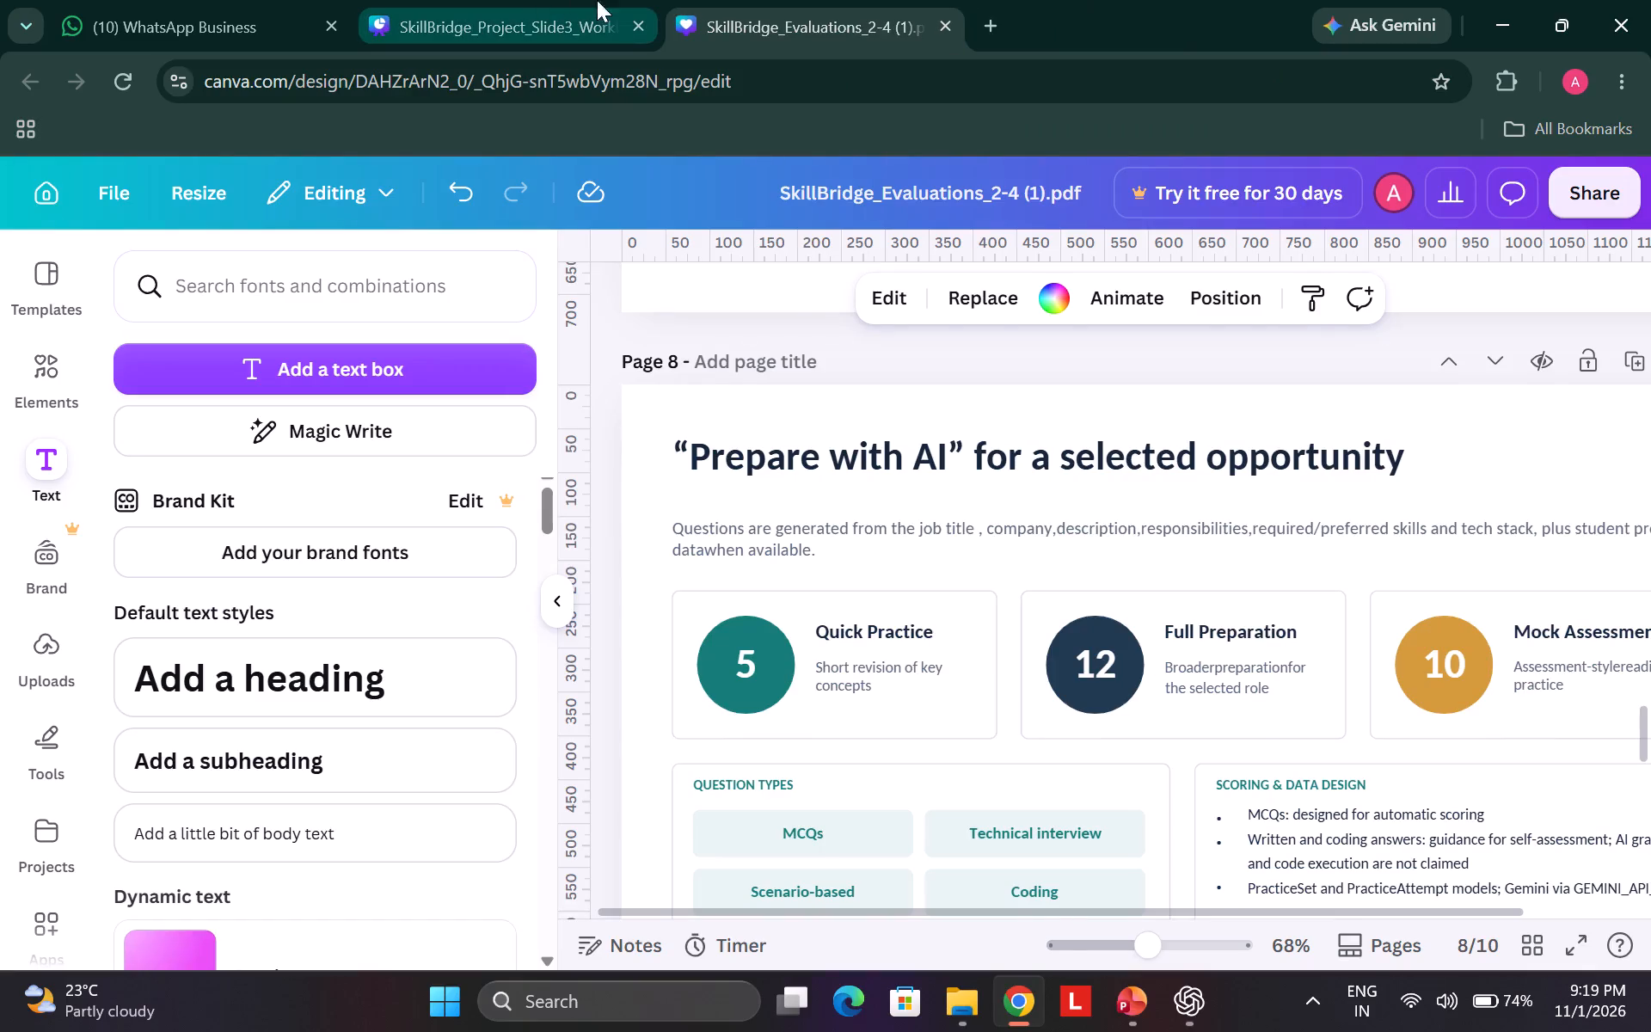
{"action": "left_click", "coordinate": [518, 0]}
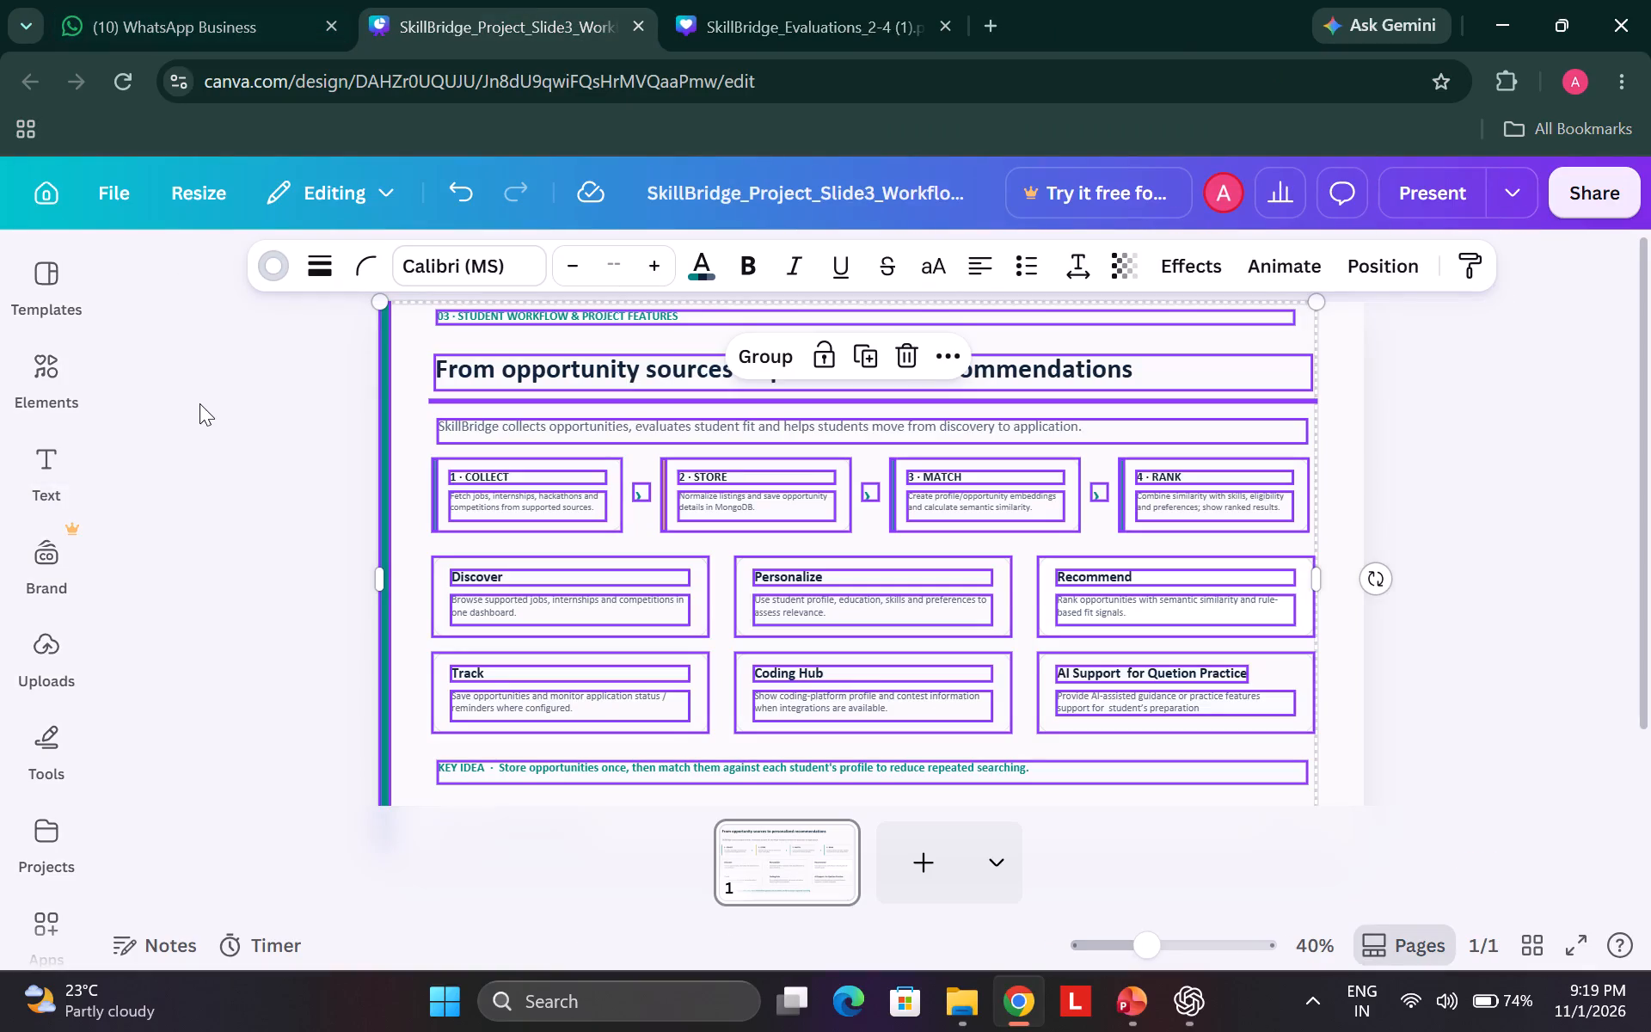
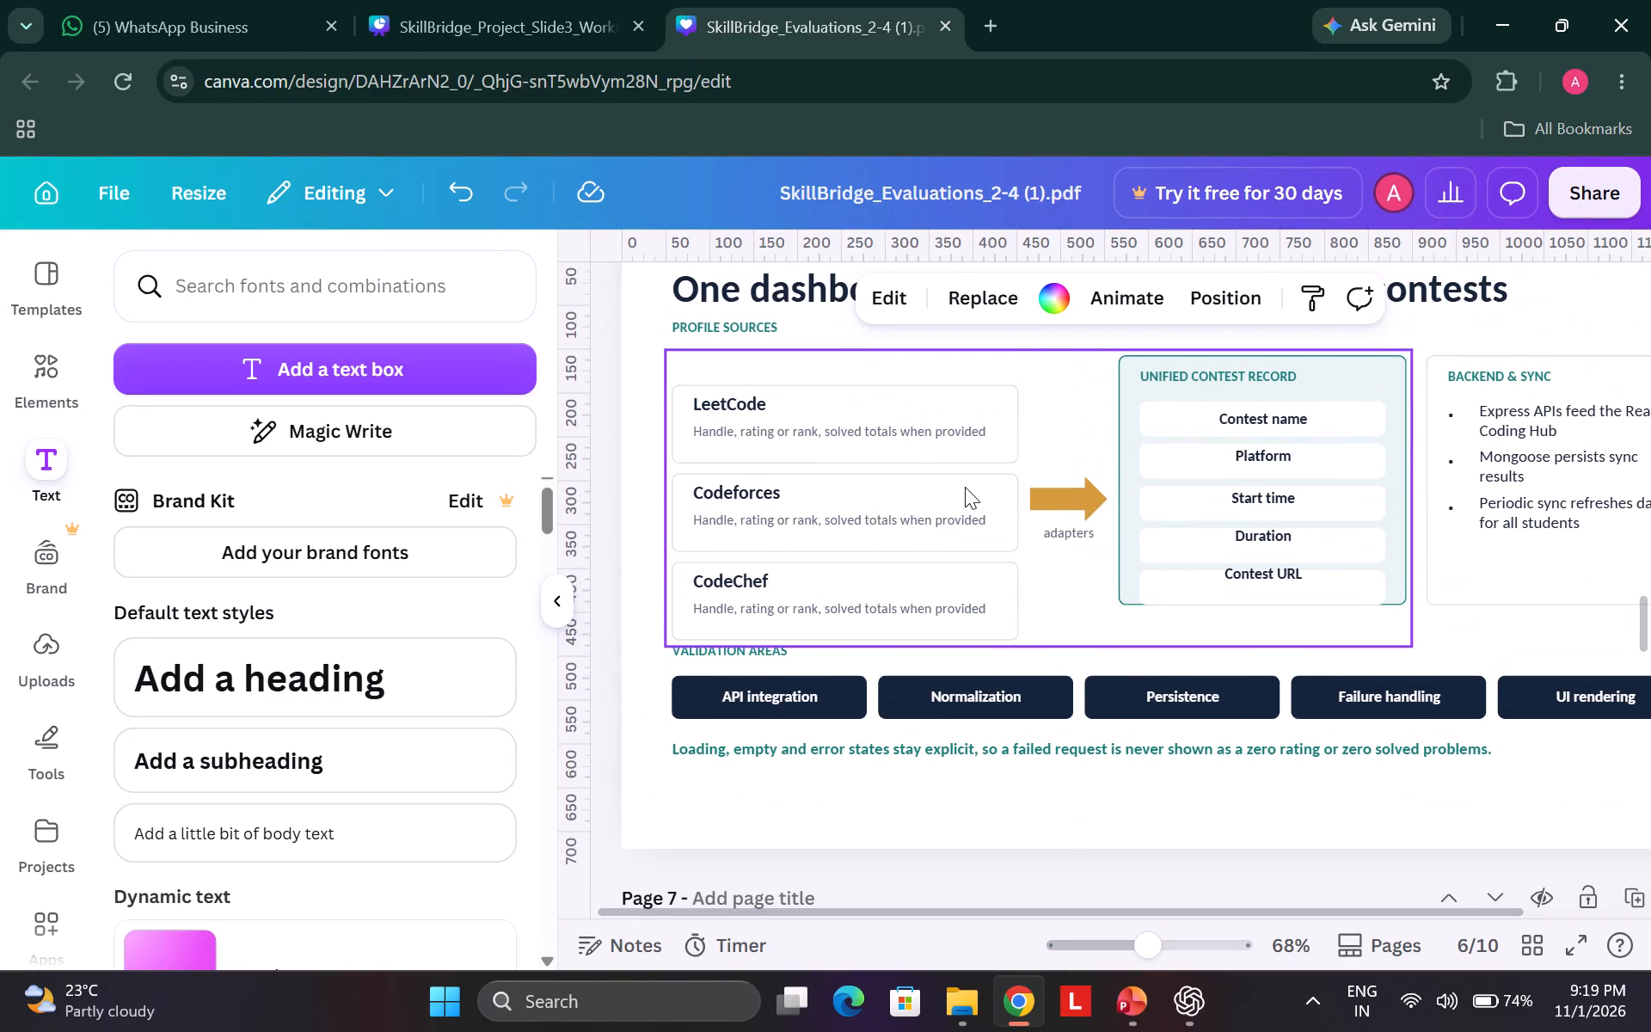
Look back through the slides from page 6's Coding Hub dashboard to page 4's "How the platform fits together" architecture slide.
{"action": "scroll", "coordinate": [965, 487], "scroll_direction": "up", "scroll_amount": 4}
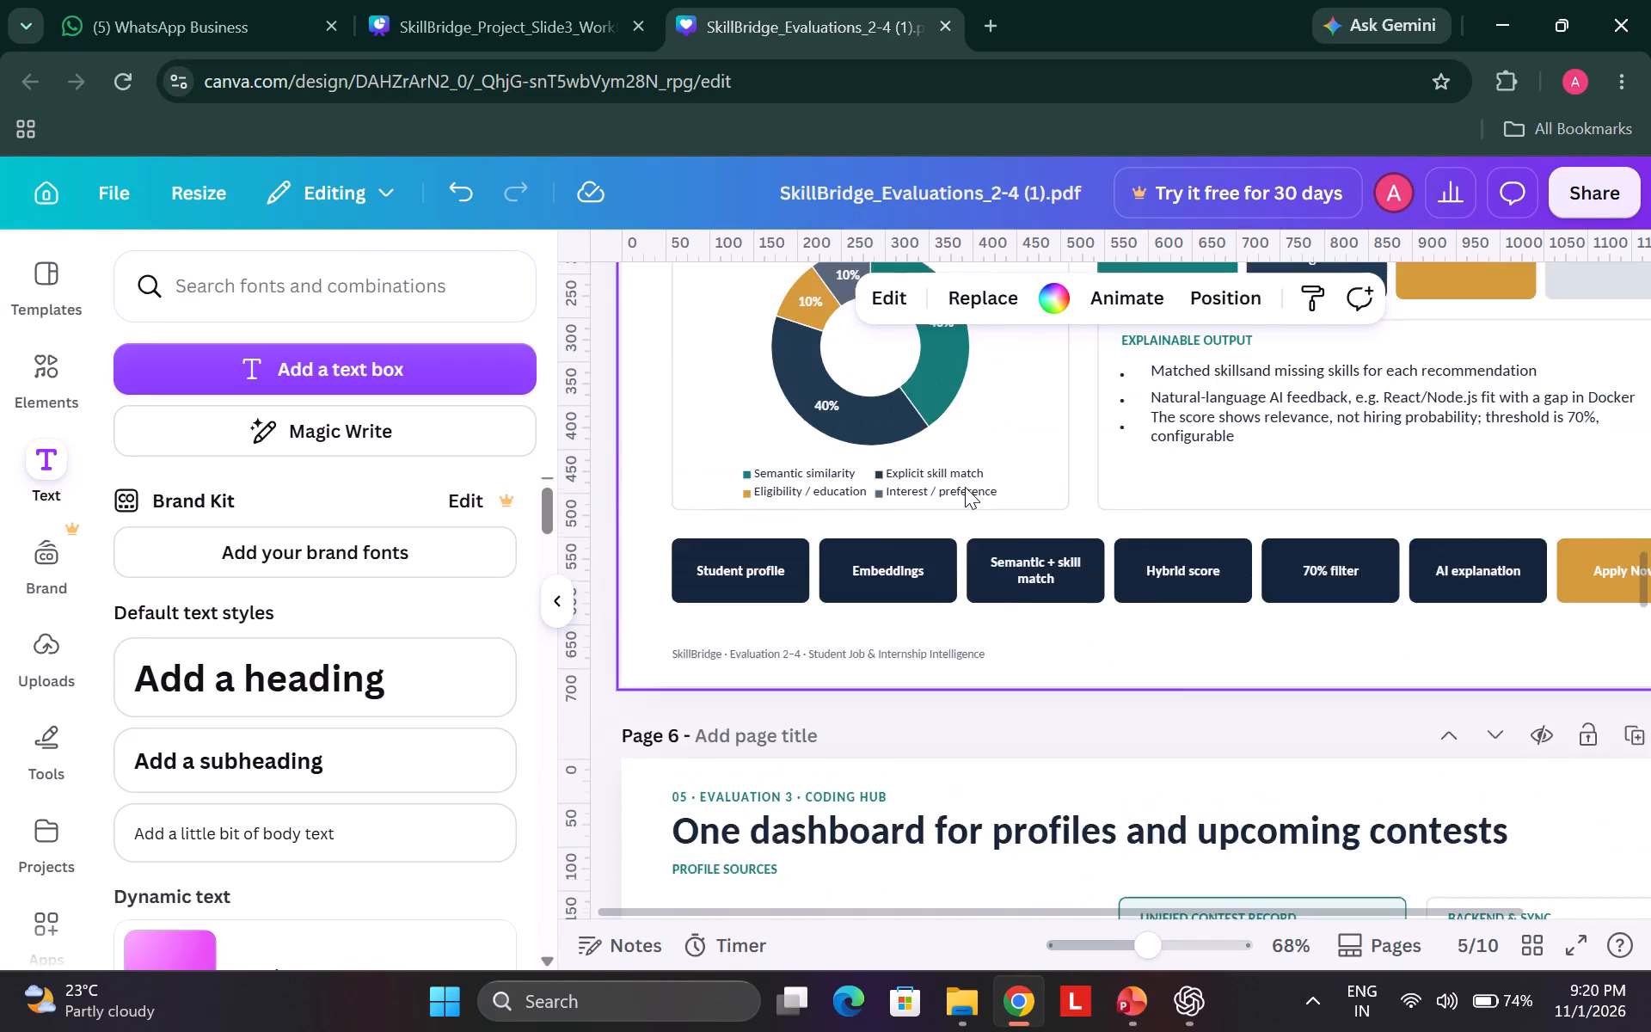
{"action": "scroll", "coordinate": [965, 487], "scroll_direction": "up", "scroll_amount": 4}
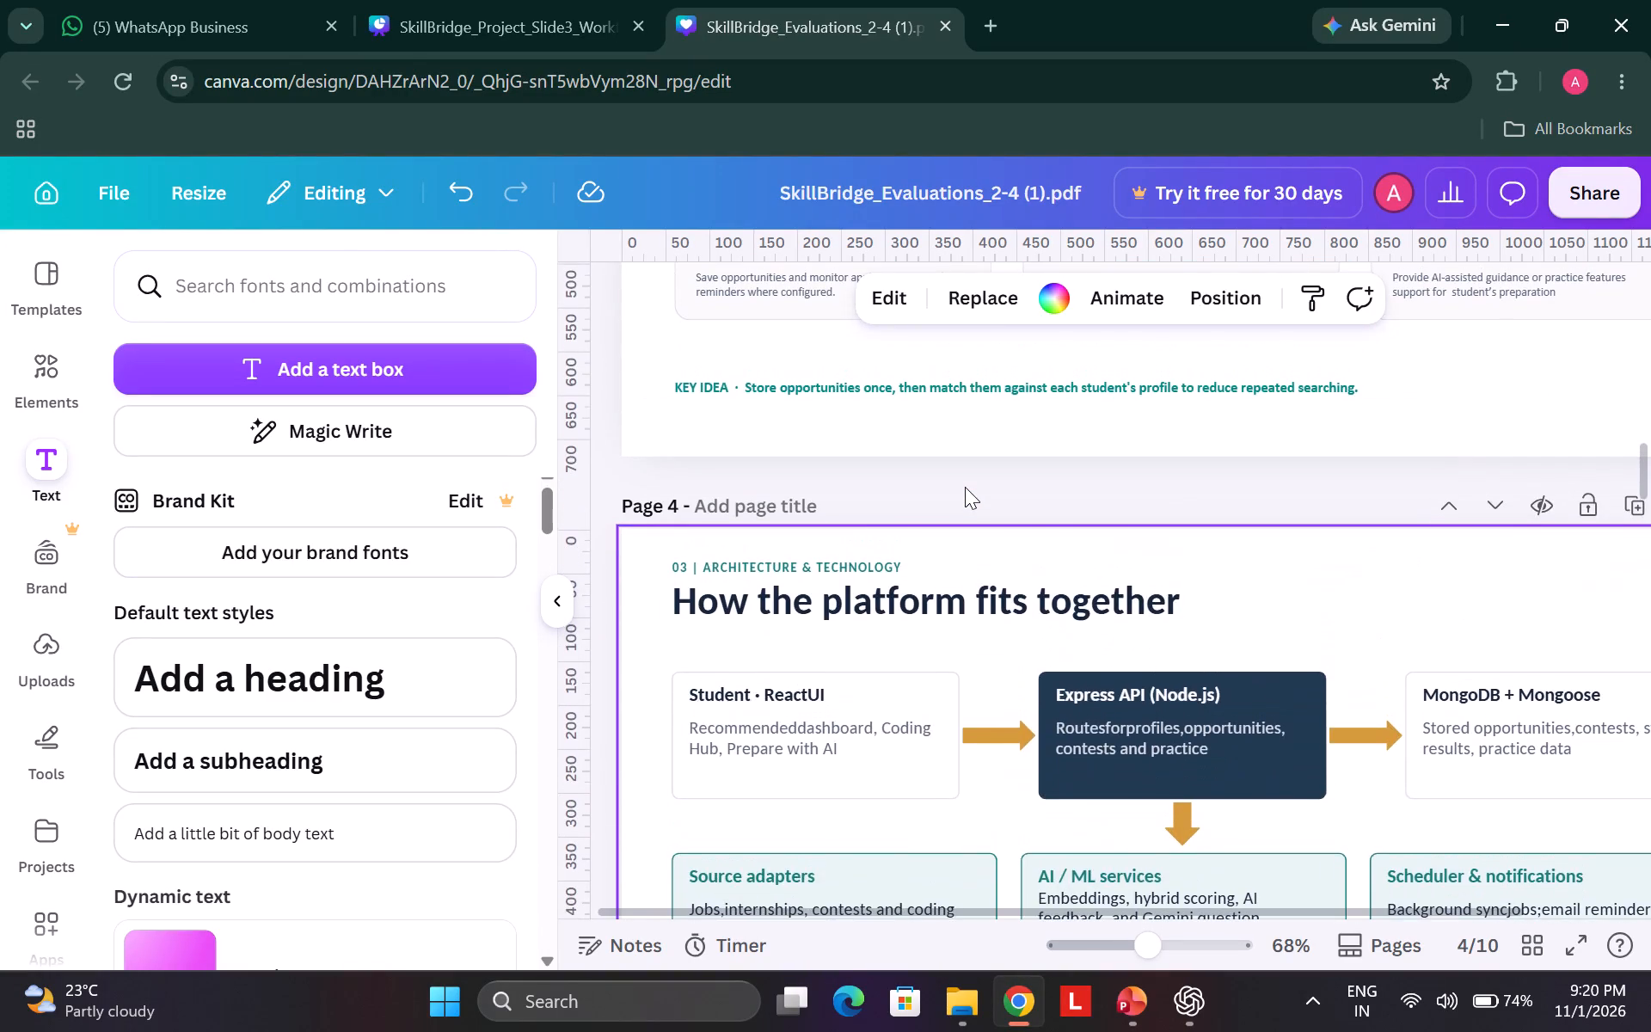